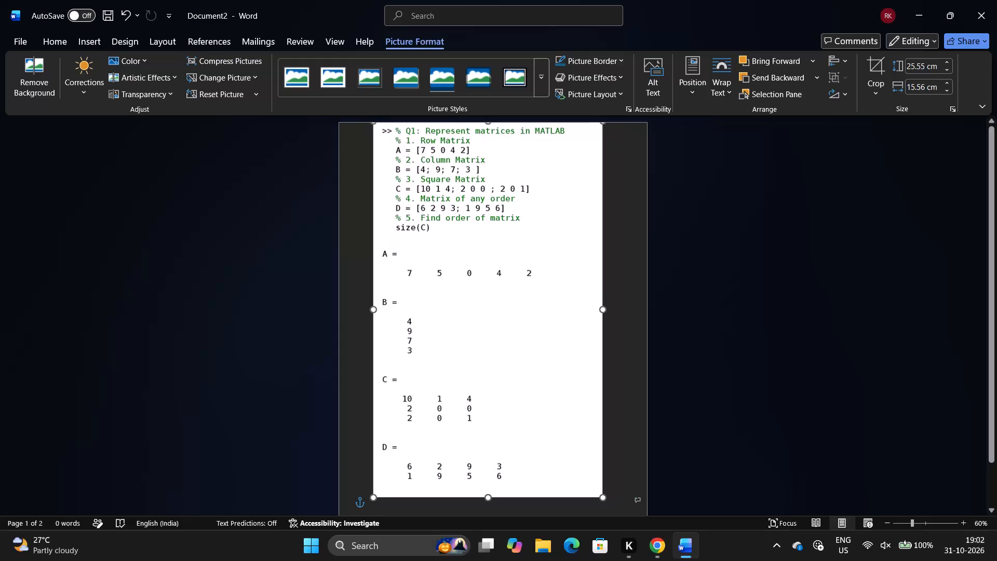
click(606, 253)
scroll(775, 245, down, 2)
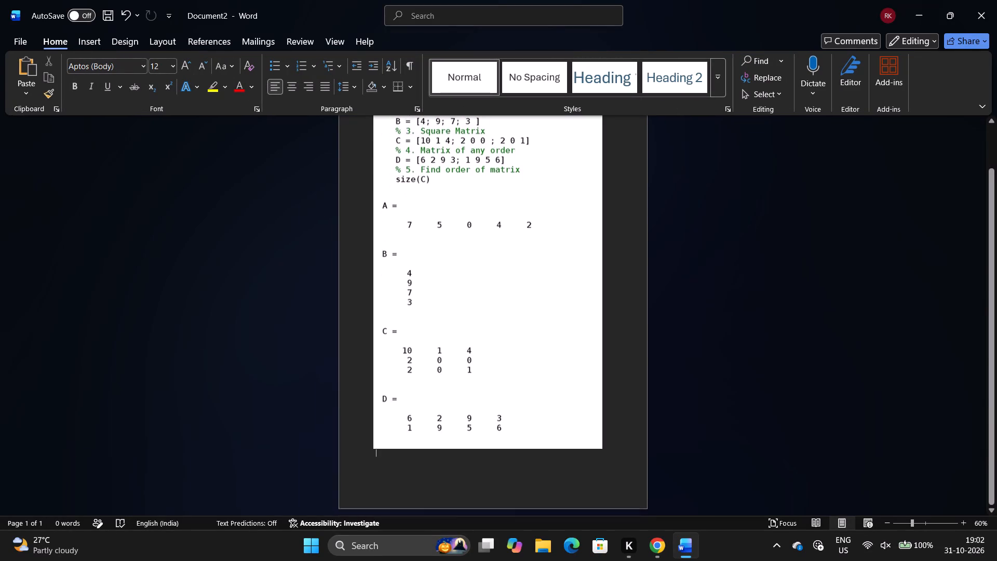
scroll(775, 245, down, 1)
click(97, 36)
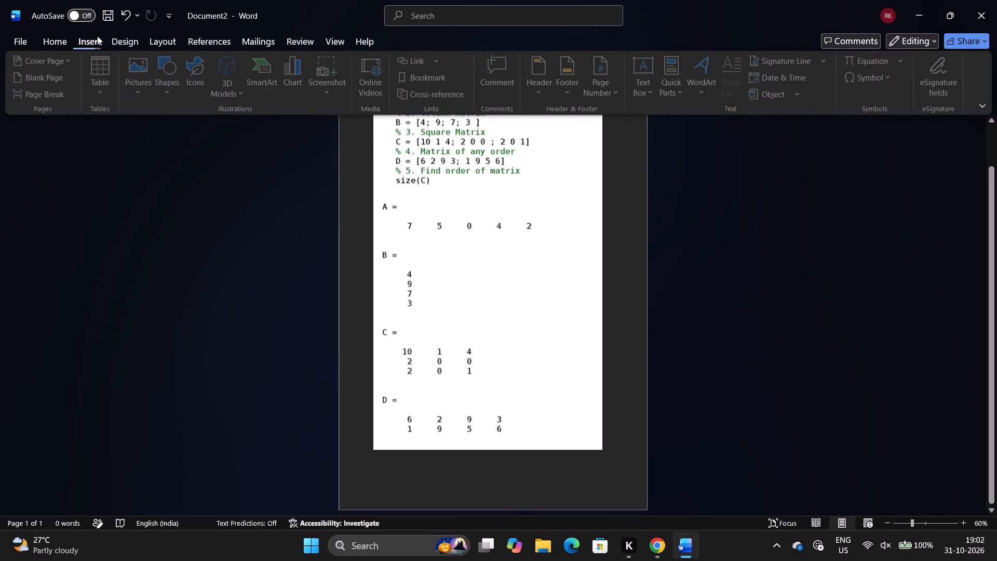
click(132, 77)
click(153, 138)
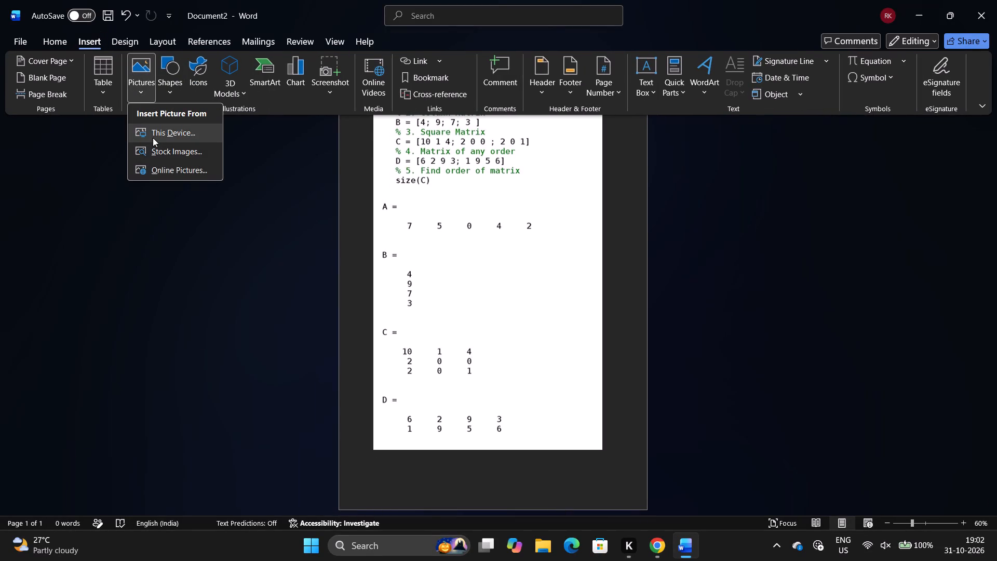
double_click(211, 129)
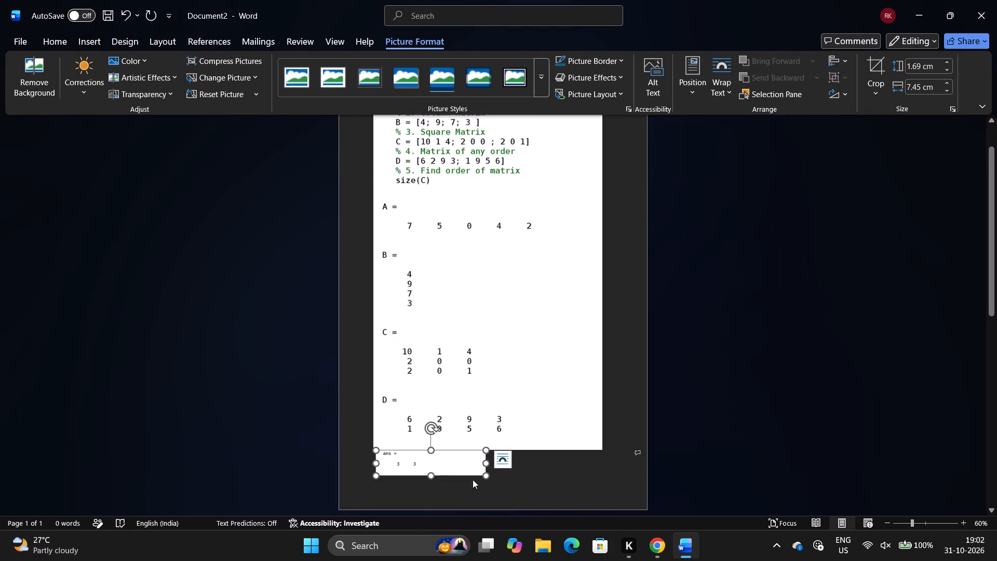
Enlarge the inserted "ans = 3 3" picture proportionally to roughly the width of the Q1 picture above it.
drag(486, 475, 535, 505)
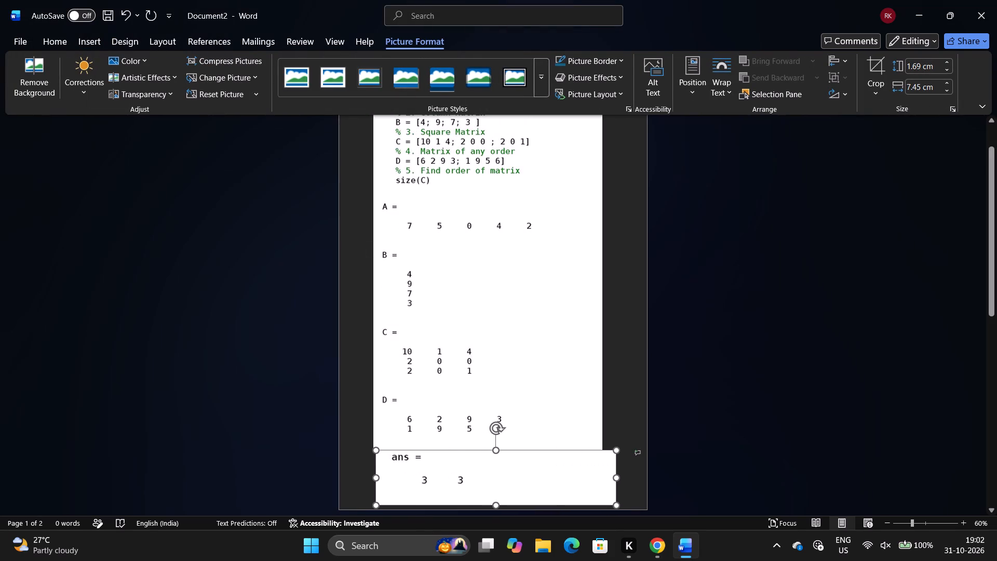
drag(535, 505, 535, 505)
Set the "ans = 3 3" picture to Square text wrapping with its position fixed on the page.
drag(642, 464, 630, 461)
click(630, 461)
click(665, 424)
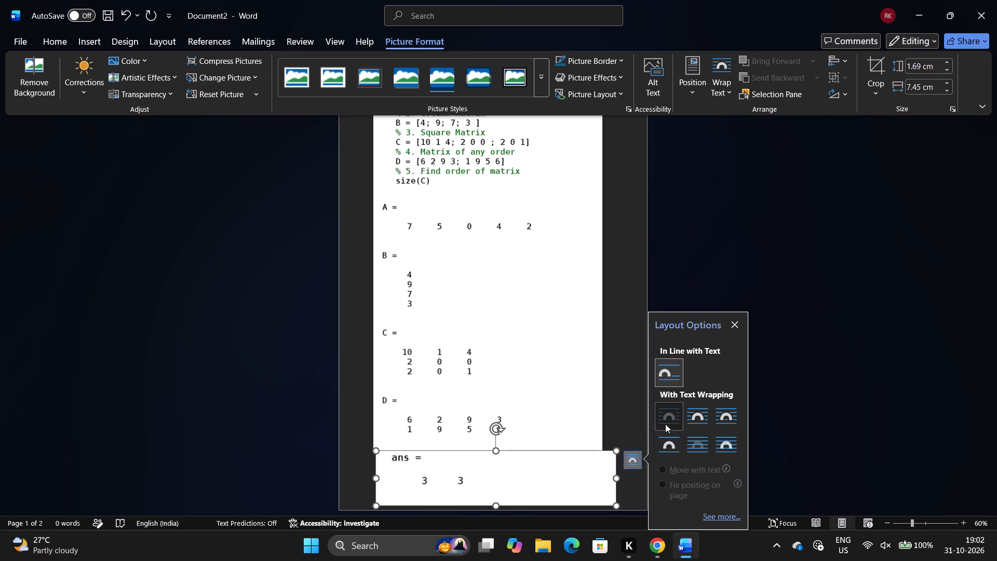
click(662, 484)
click(792, 439)
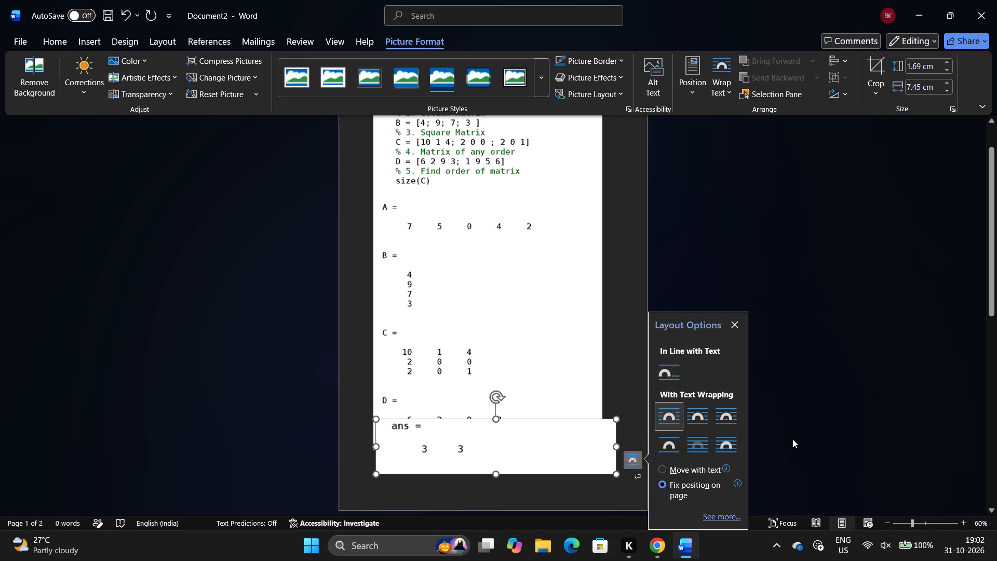
Move the "ans = 3 3" picture directly beneath the Q1 picture and shrink it slightly so their right edges align.
drag(475, 438, 464, 448)
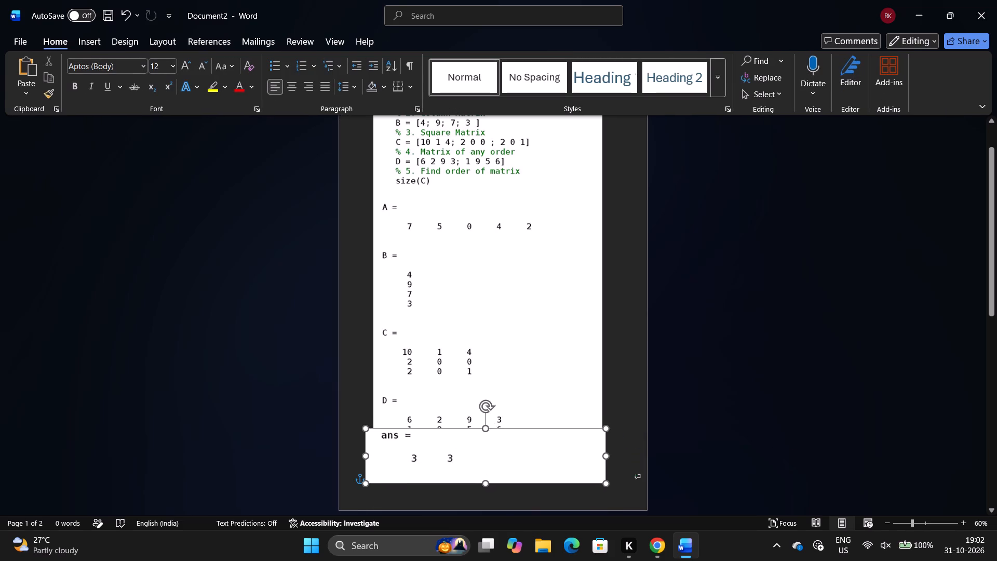
drag(464, 448, 469, 473)
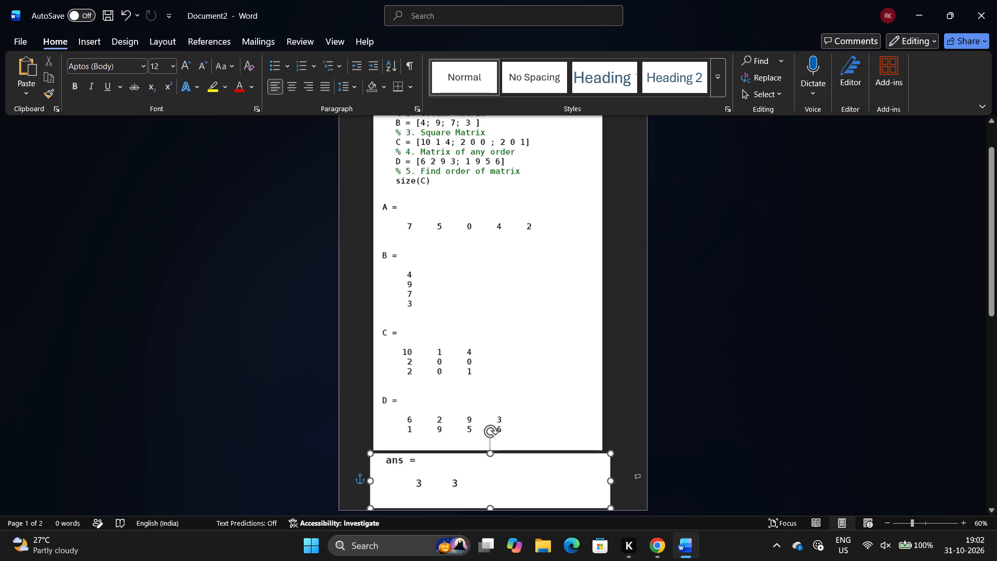
drag(469, 473, 468, 471)
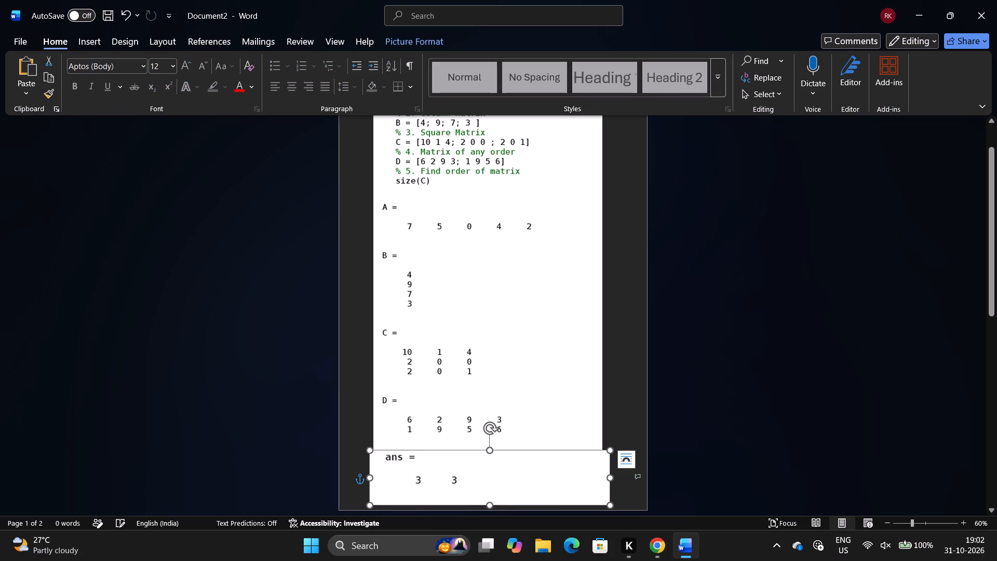
scroll(602, 472, right, 1)
drag(610, 503, 604, 497)
click(617, 406)
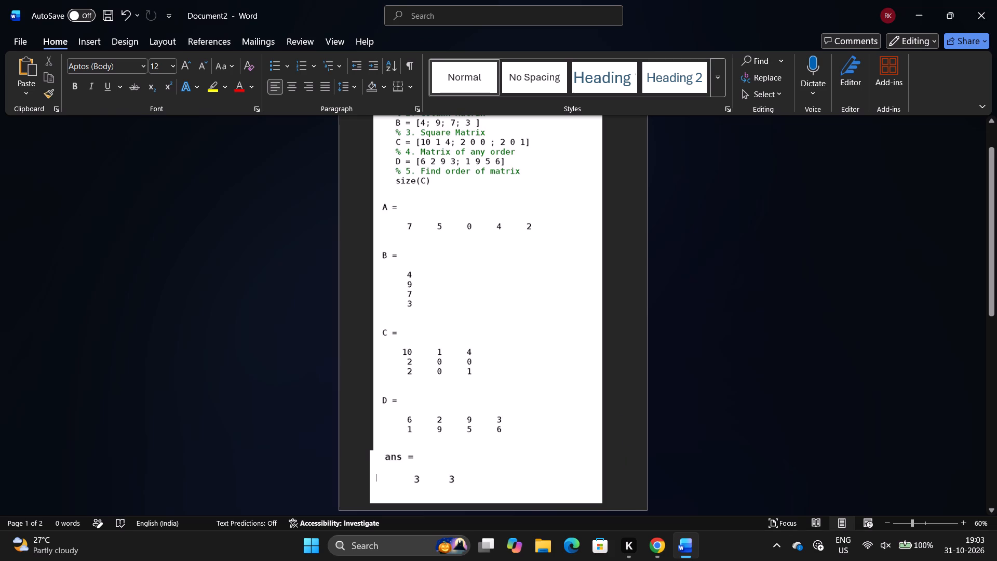
scroll(506, 321, down, 1)
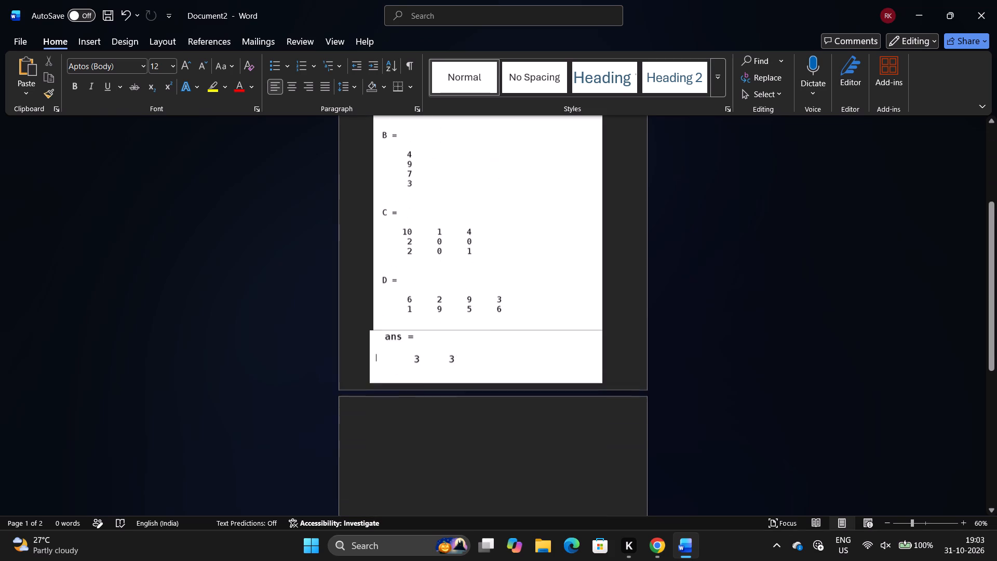
scroll(506, 321, down, 1)
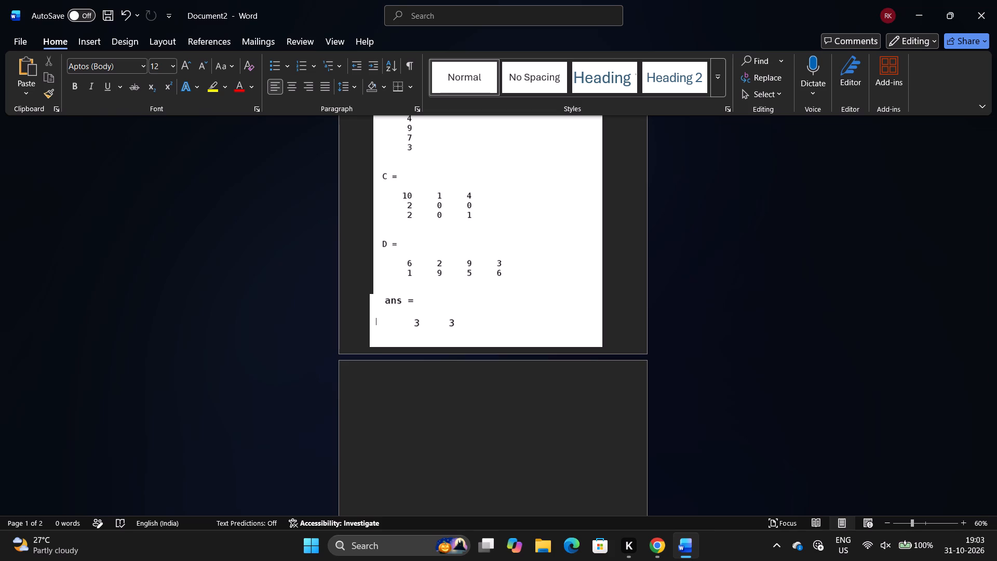
scroll(467, 411, up, 6)
scroll(461, 400, down, 2)
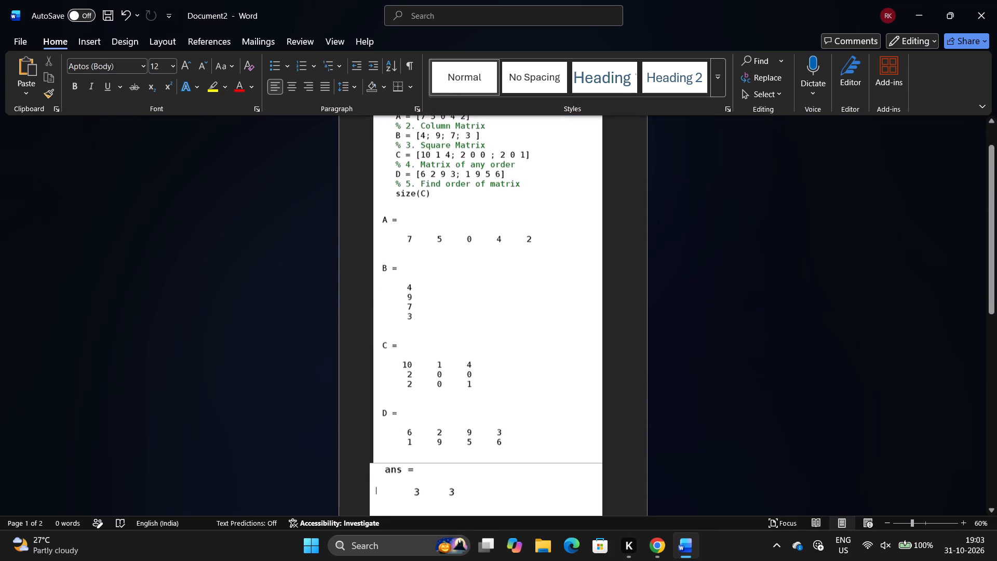
scroll(461, 400, down, 6)
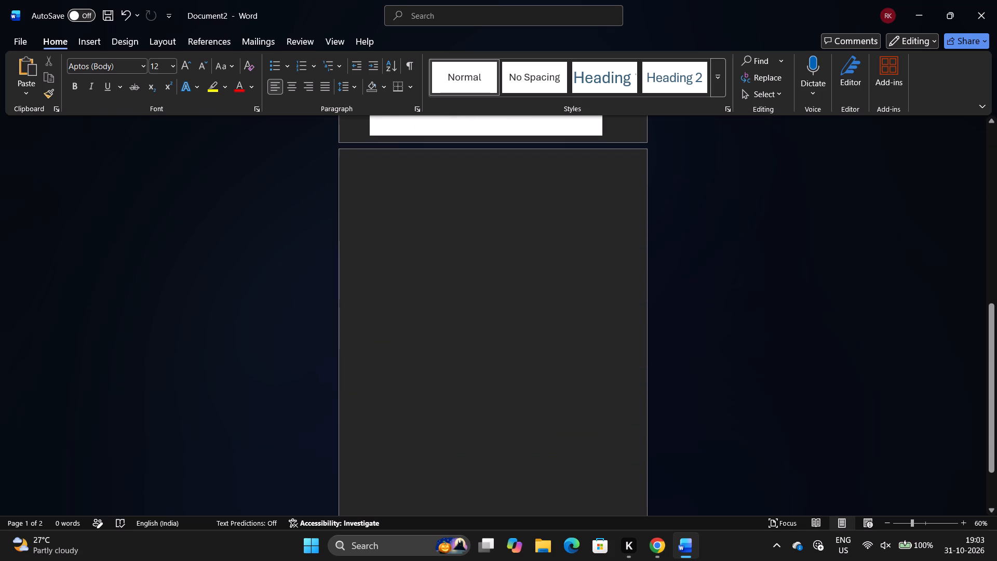
click(409, 243)
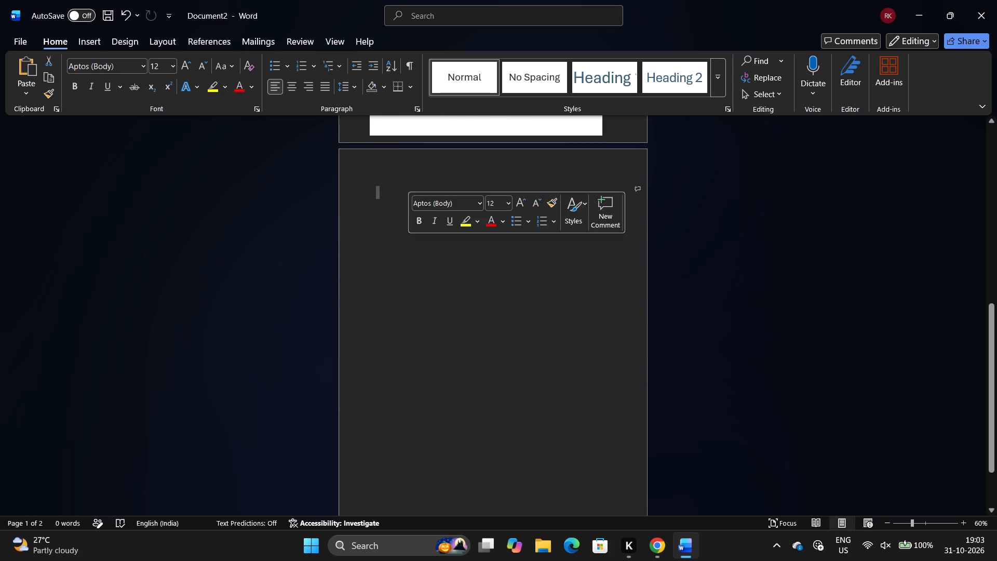
click(91, 37)
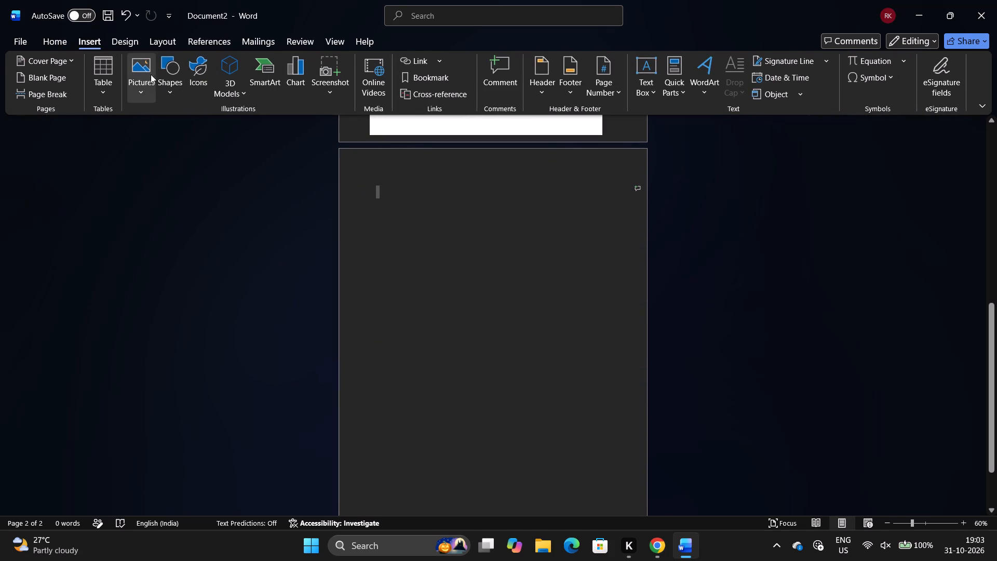
click(139, 91)
click(151, 127)
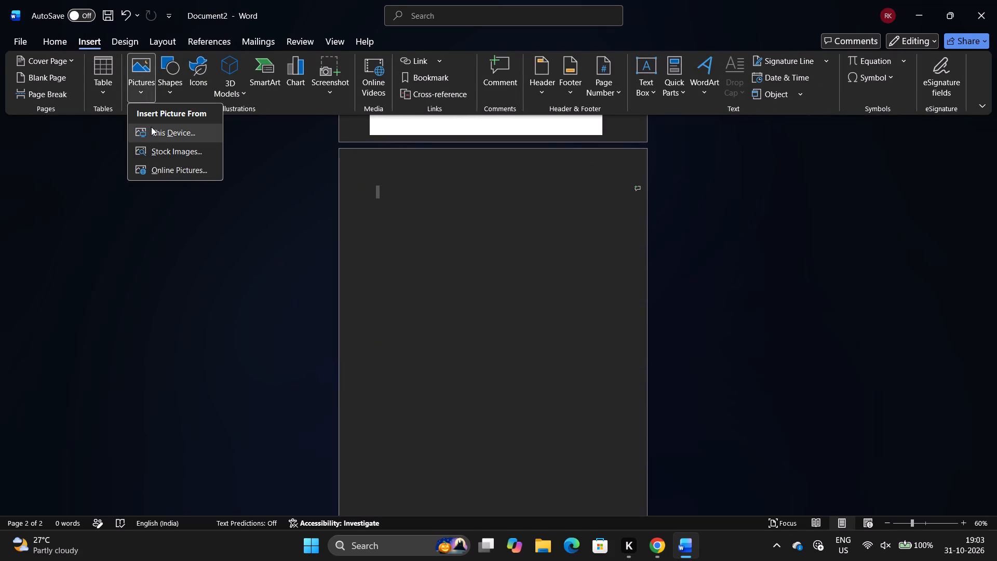
double_click(271, 118)
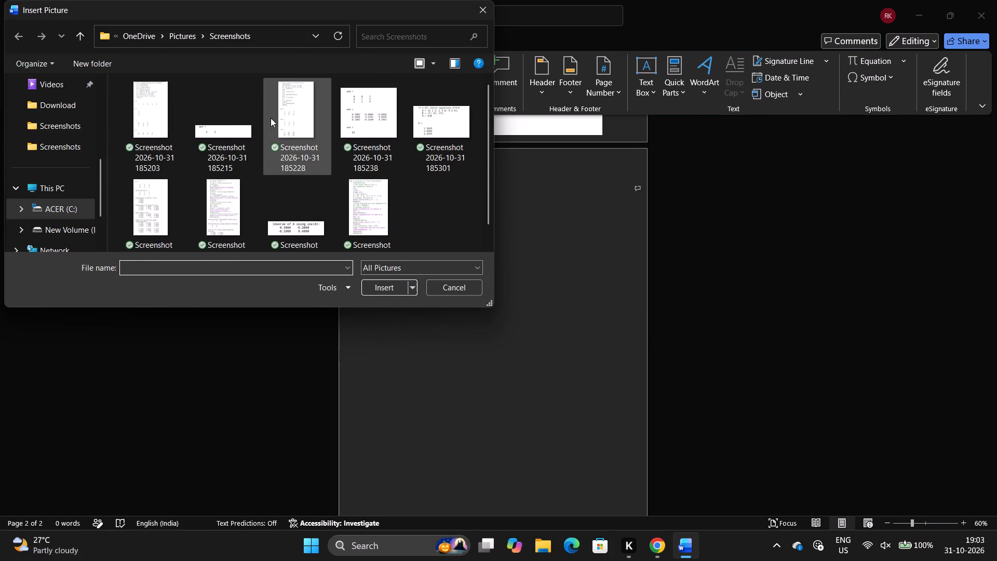
Set the Q2 matrix operations picture to Square text wrapping with its position fixed on the page.
scroll(514, 276, up, 1)
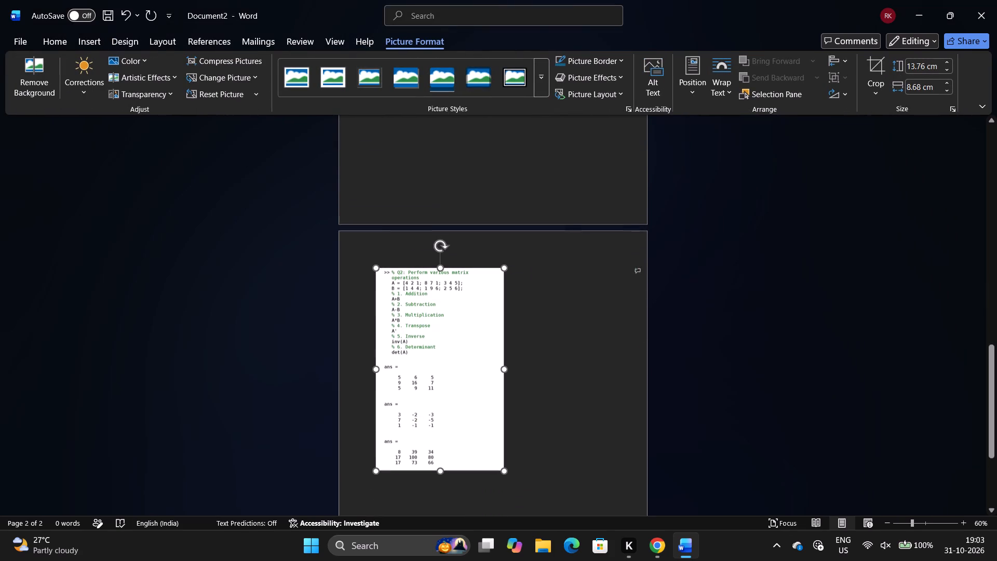
scroll(514, 276, up, 1)
drag(432, 363, 454, 145)
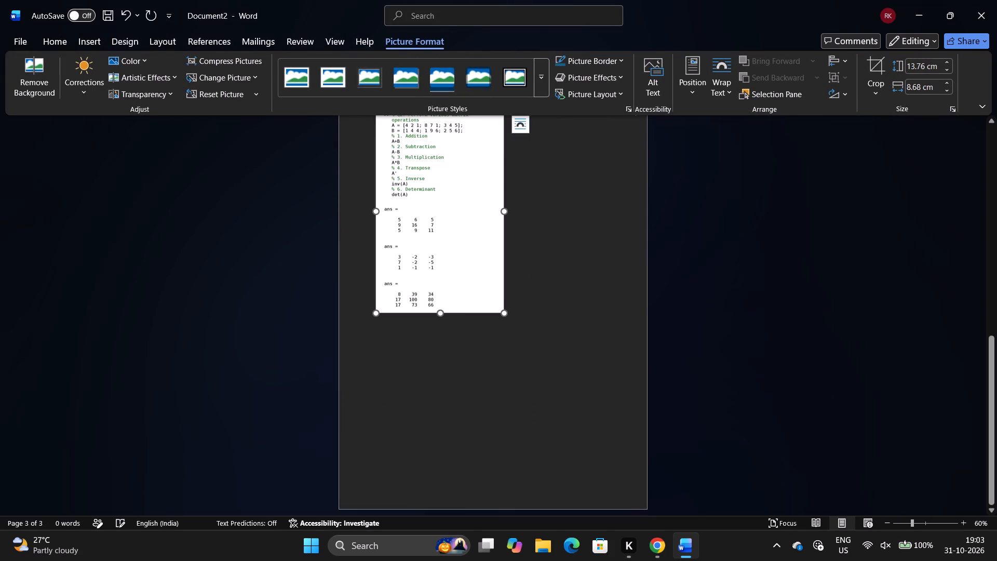
scroll(583, 204, up, 1)
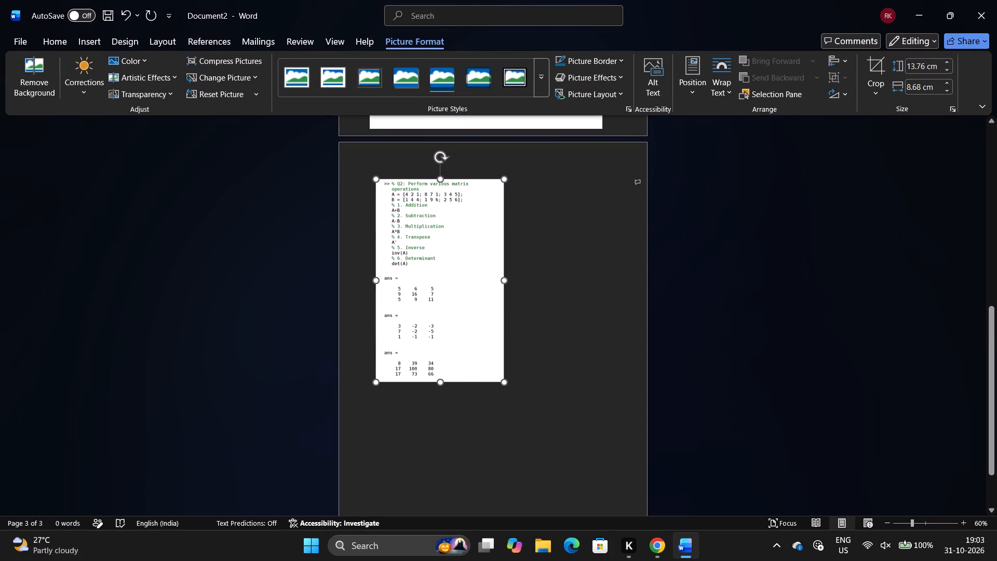
click(523, 188)
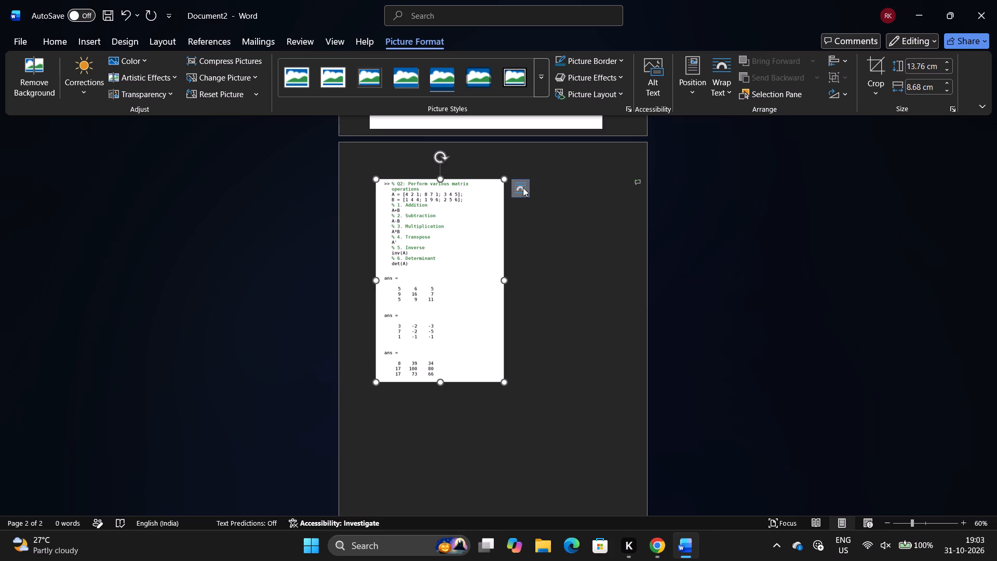
click(555, 280)
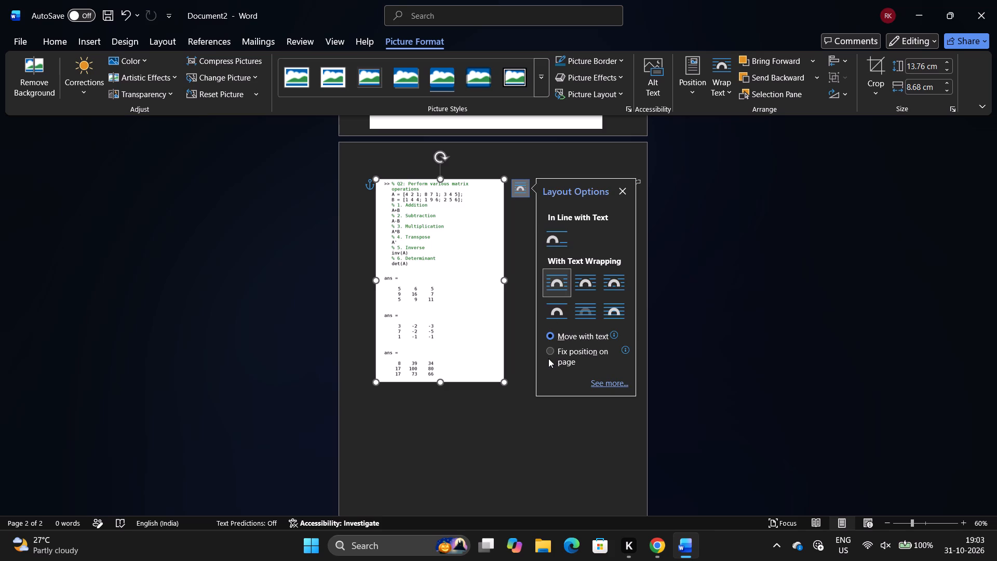
click(549, 352)
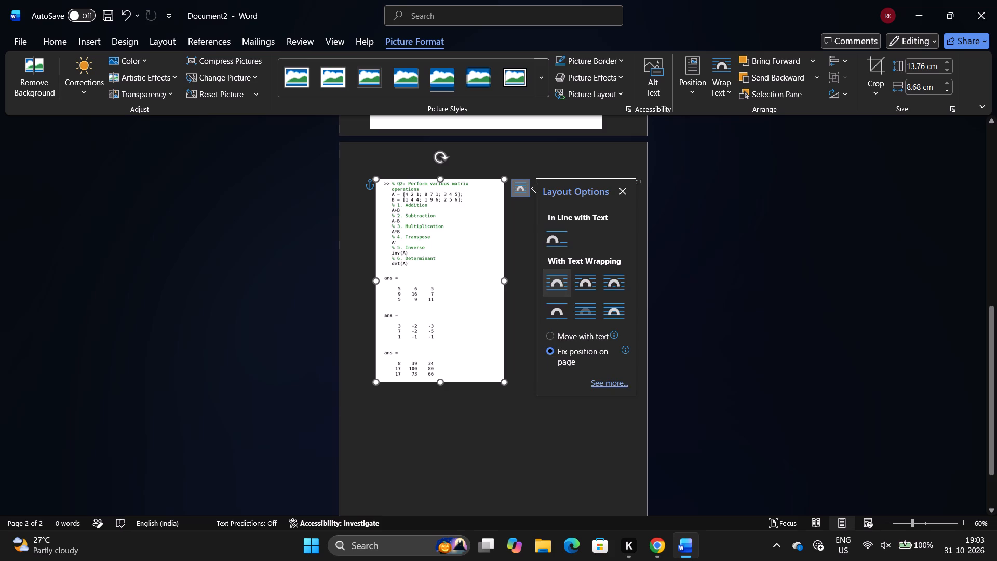
Move the Q2 picture to the top edge of page two, with its left side near the left margin.
drag(467, 324, 470, 295)
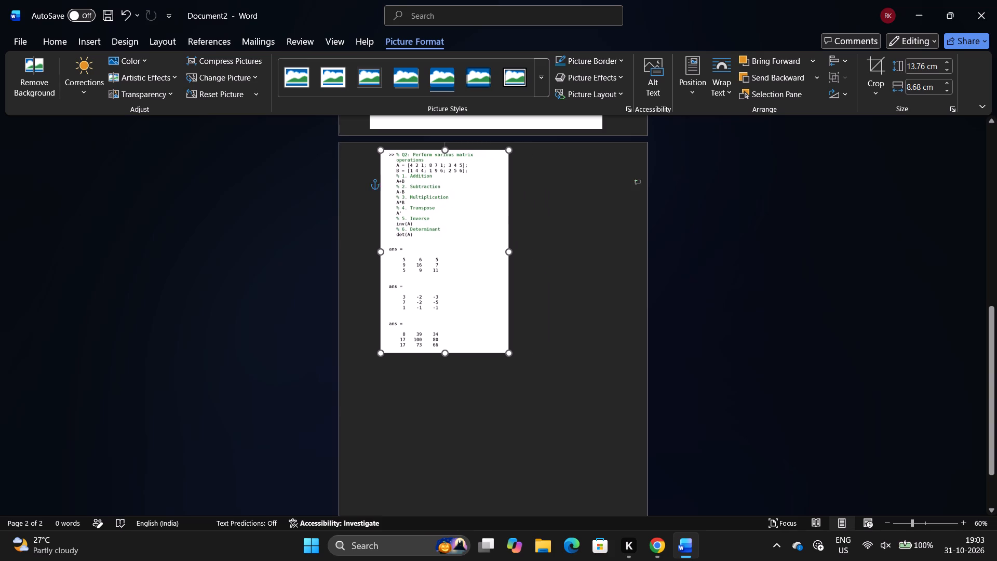
drag(470, 295, 457, 290)
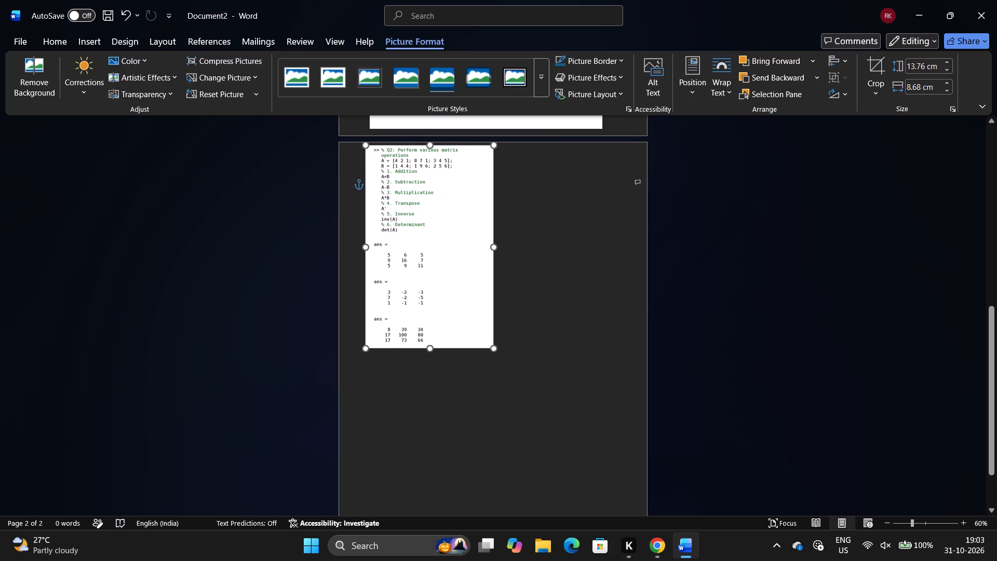
drag(457, 290, 461, 291)
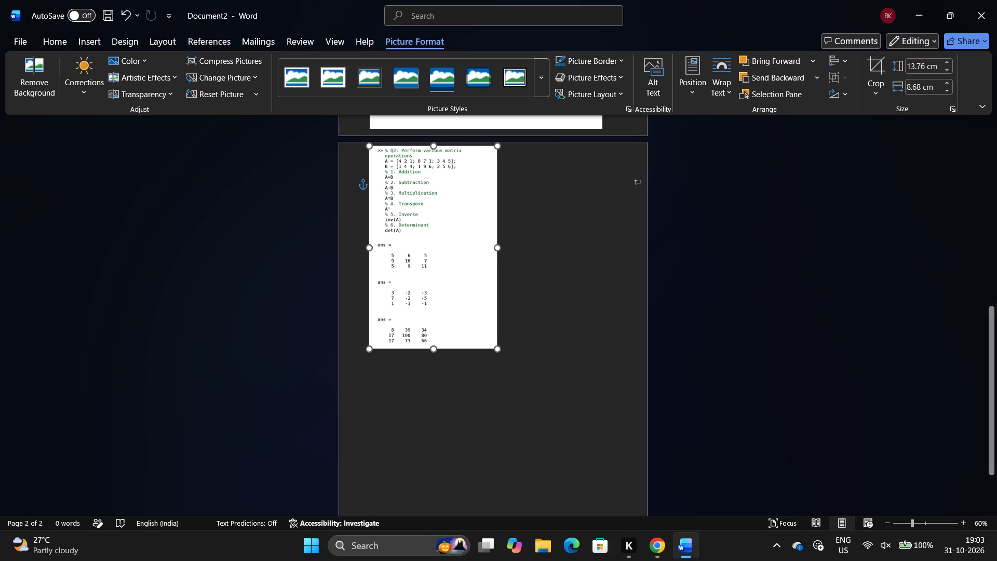
drag(461, 291, 461, 289)
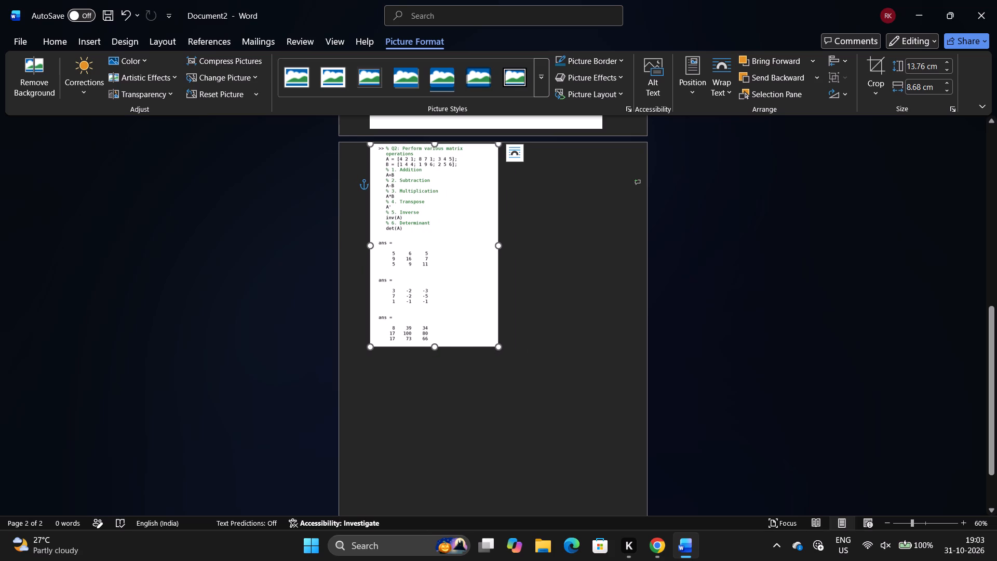
Enlarge the Q2 picture proportionally to about 25.05 cm high and 15.8 cm wide.
drag(501, 349, 597, 367)
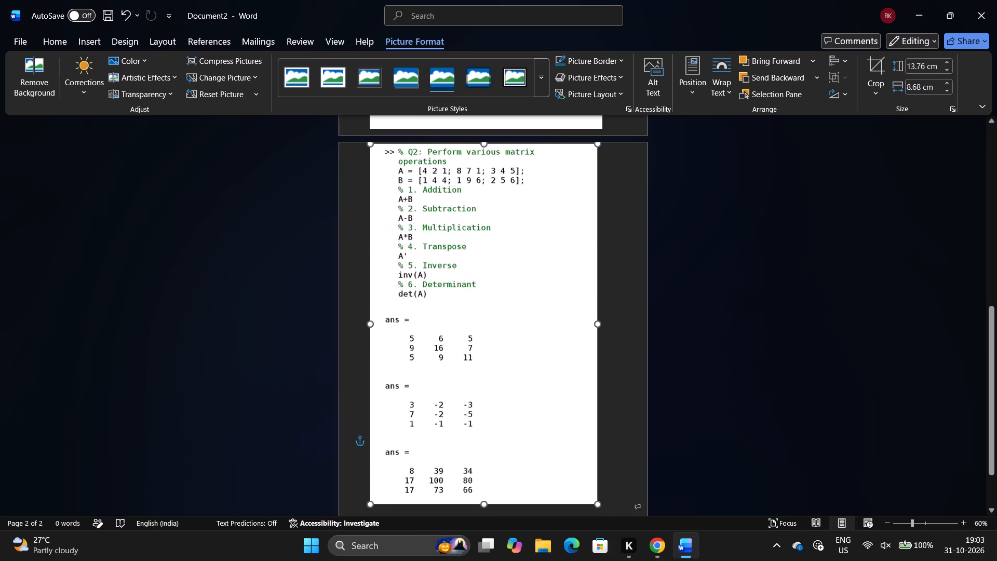
drag(597, 367, 603, 365)
Shrink the Q2 picture from its lower-left corner to about 22.31 cm high and 14.08 cm wide.
scroll(551, 356, down, 2)
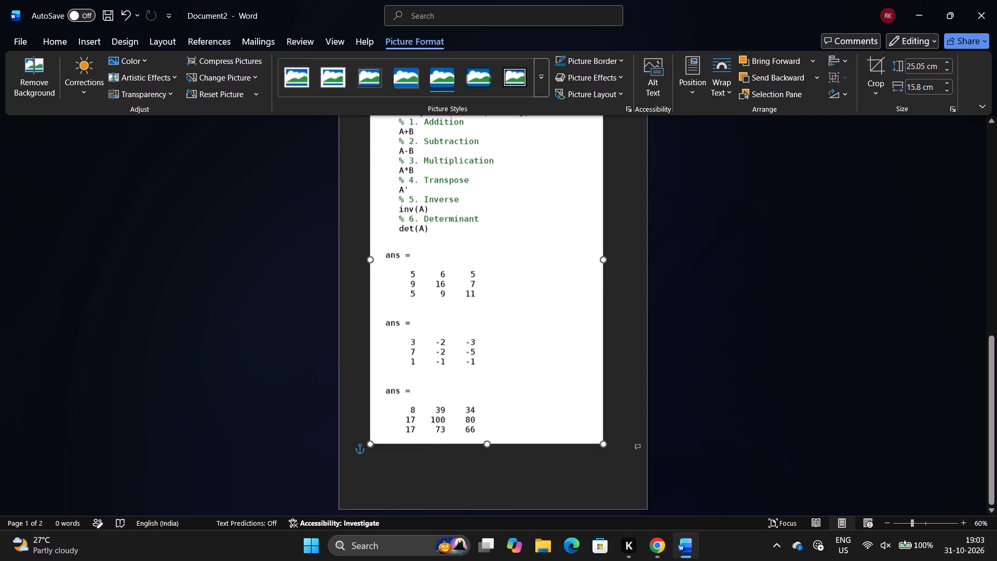
scroll(551, 356, down, 1)
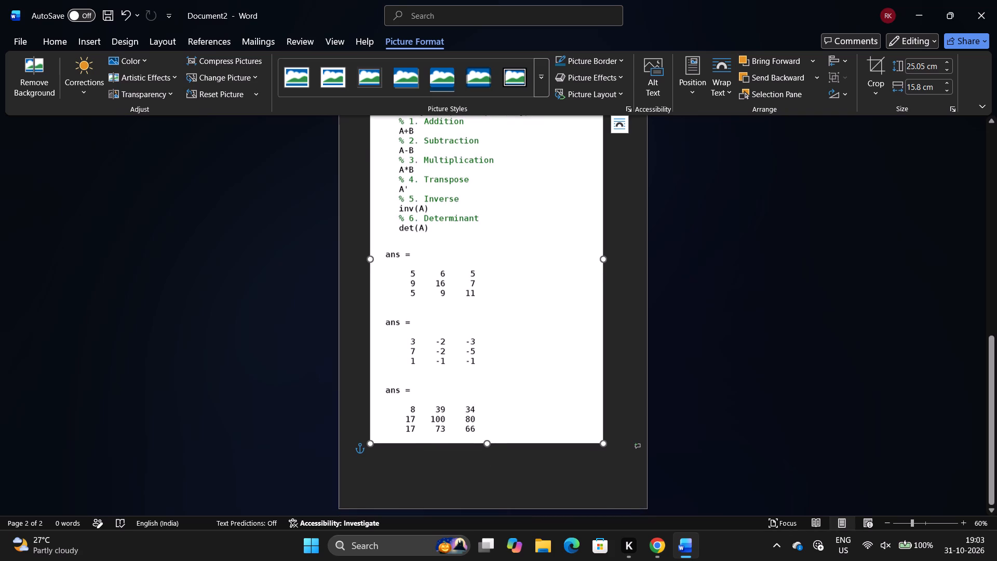
scroll(379, 410, left, 1)
drag(369, 443, 374, 405)
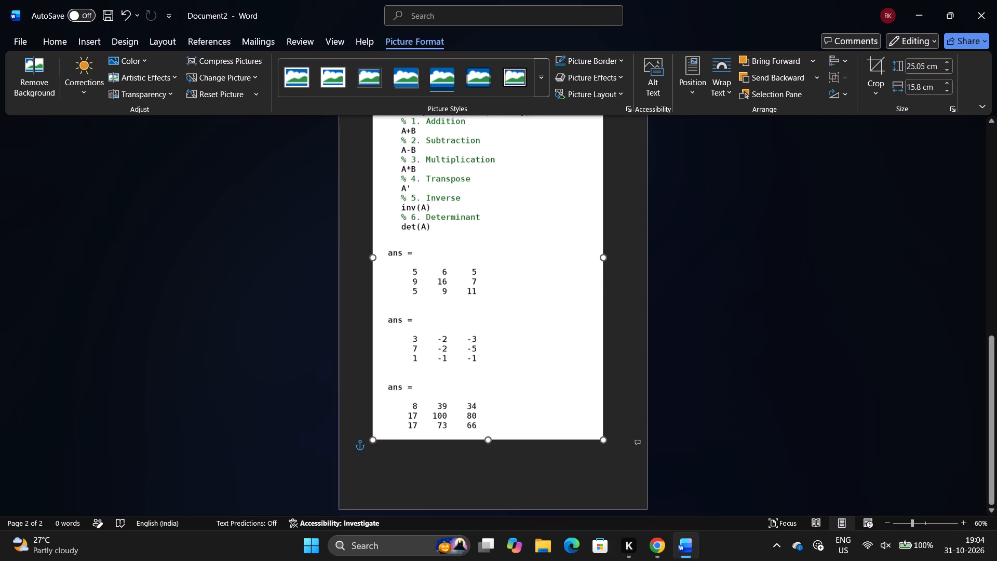
drag(374, 405, 396, 310)
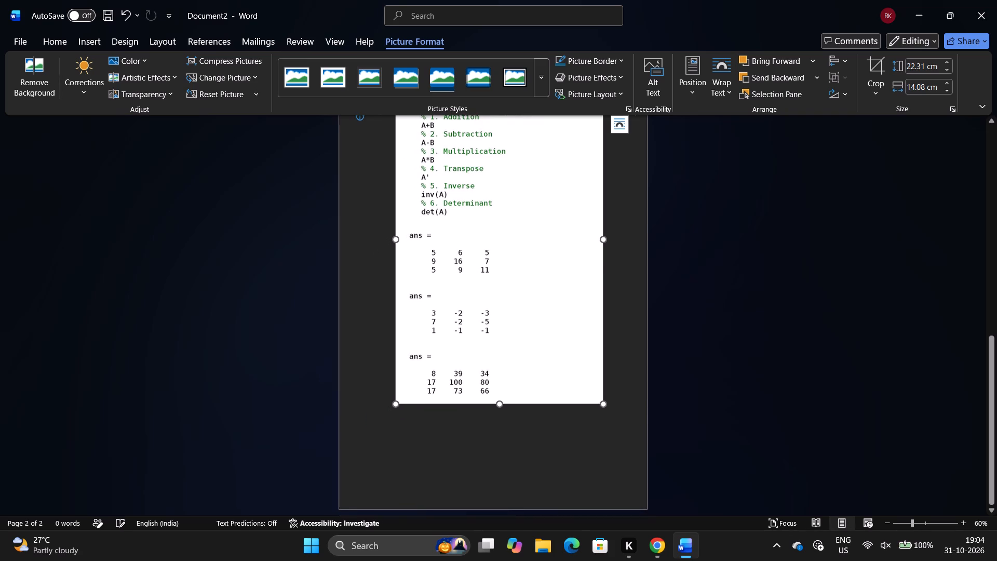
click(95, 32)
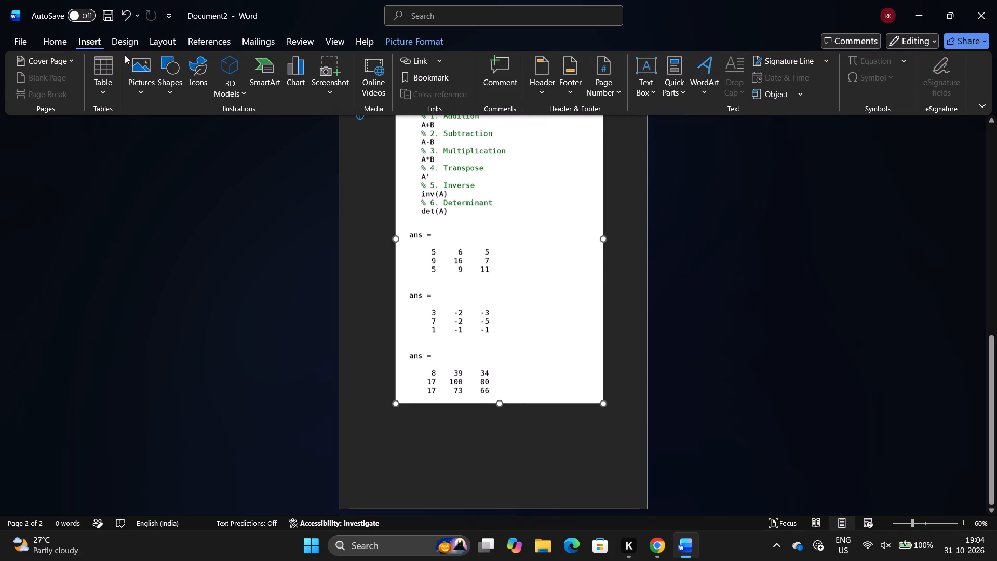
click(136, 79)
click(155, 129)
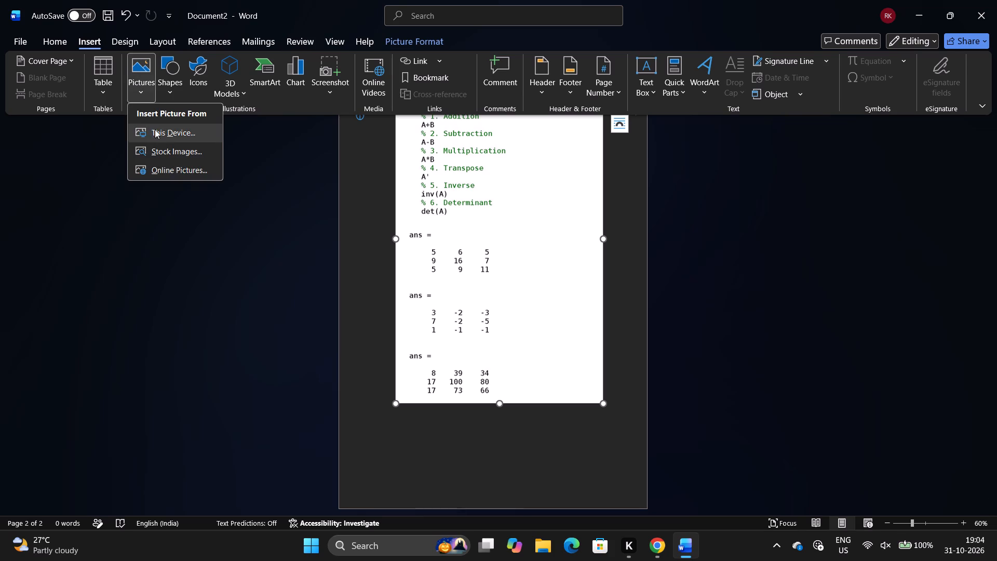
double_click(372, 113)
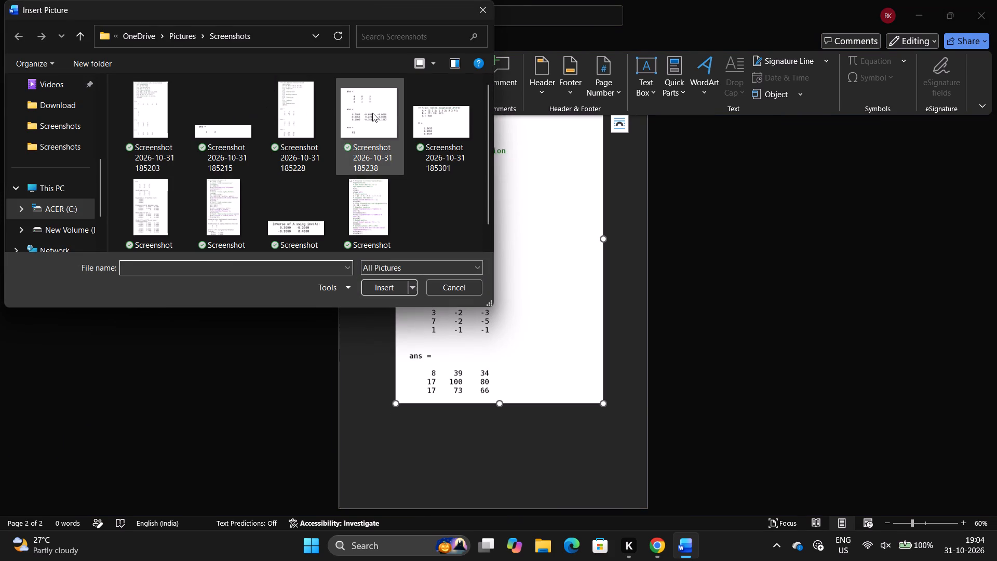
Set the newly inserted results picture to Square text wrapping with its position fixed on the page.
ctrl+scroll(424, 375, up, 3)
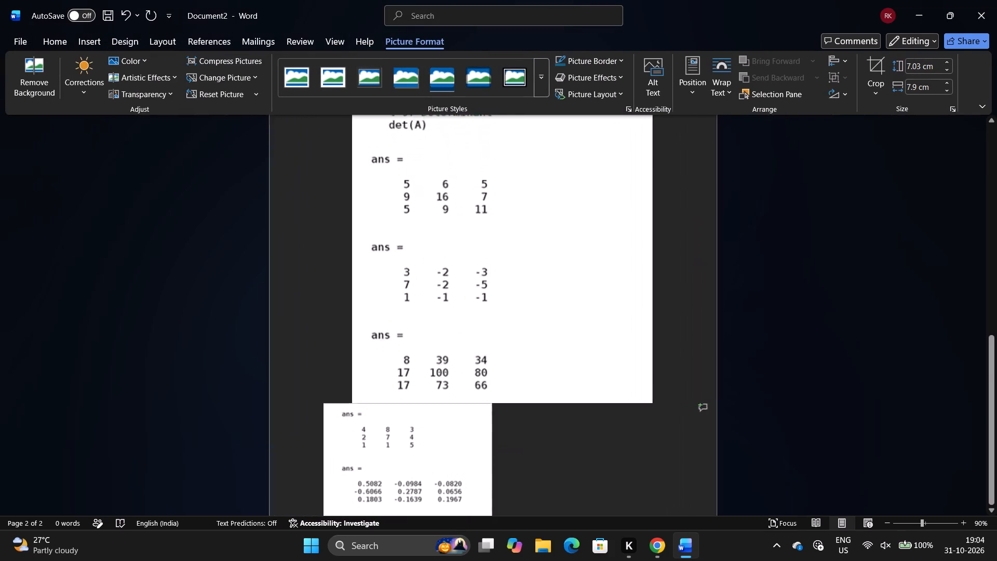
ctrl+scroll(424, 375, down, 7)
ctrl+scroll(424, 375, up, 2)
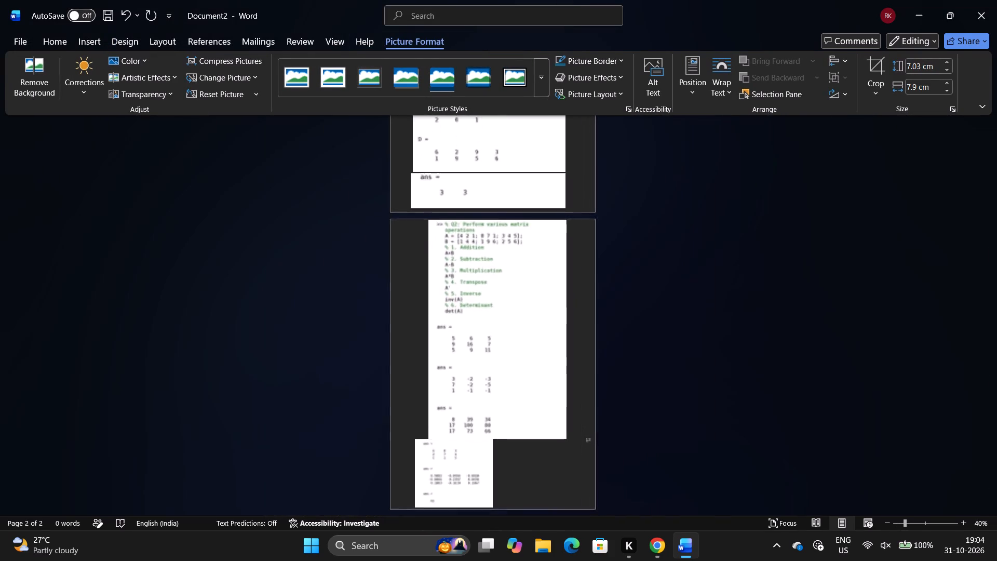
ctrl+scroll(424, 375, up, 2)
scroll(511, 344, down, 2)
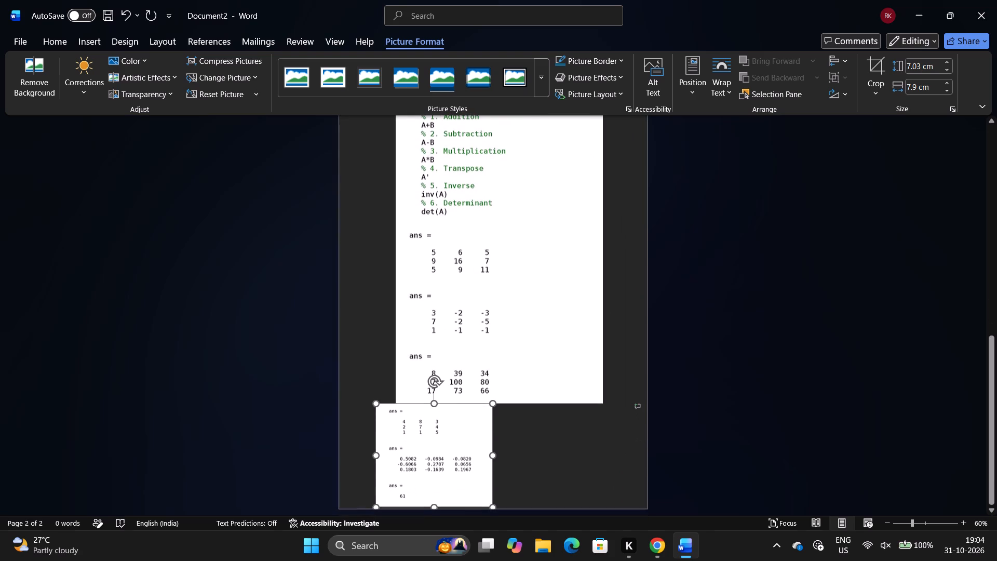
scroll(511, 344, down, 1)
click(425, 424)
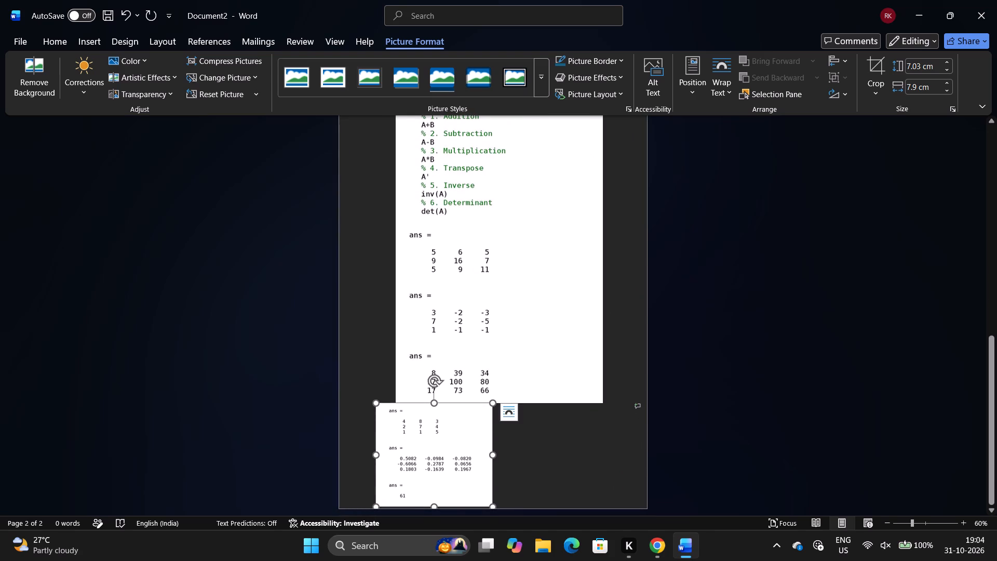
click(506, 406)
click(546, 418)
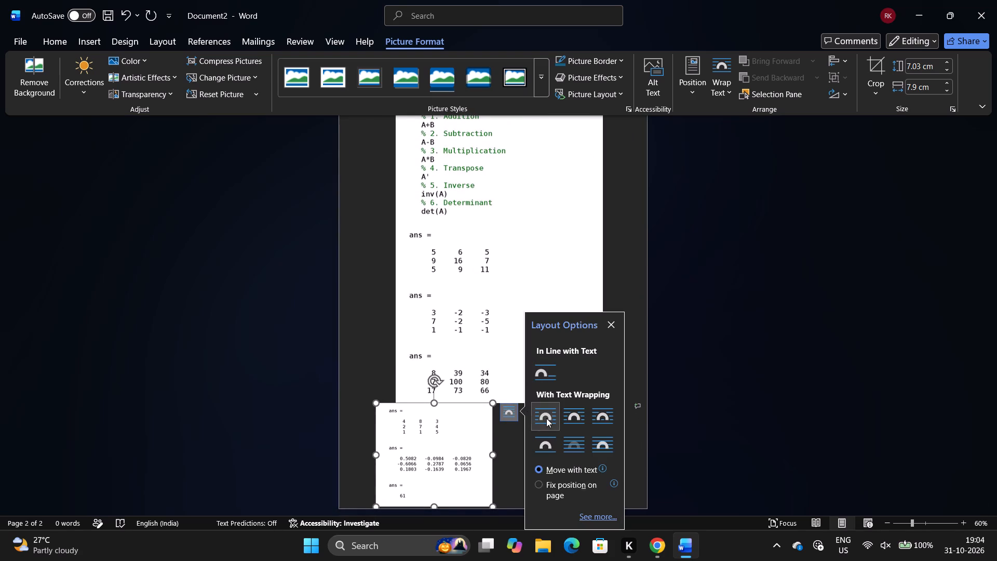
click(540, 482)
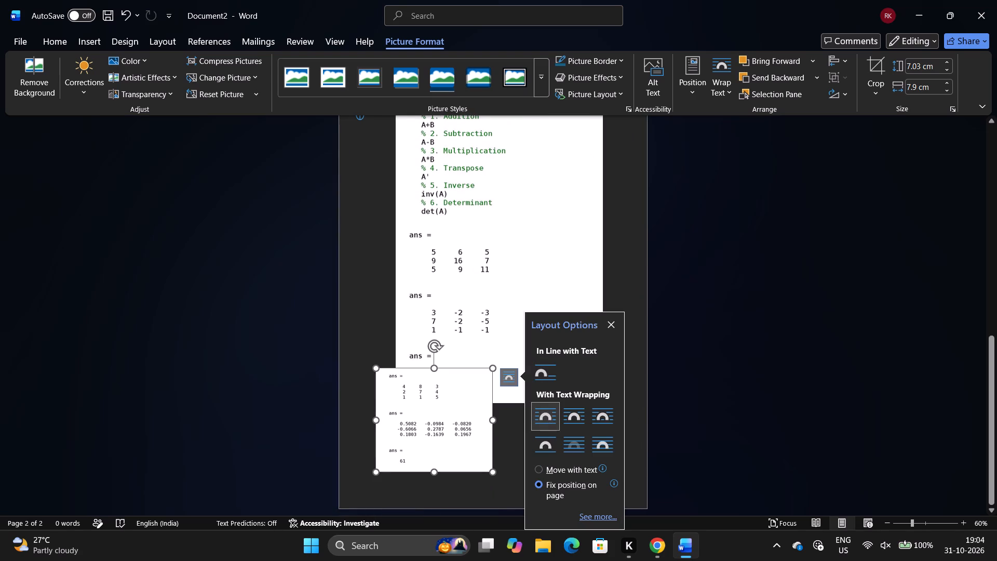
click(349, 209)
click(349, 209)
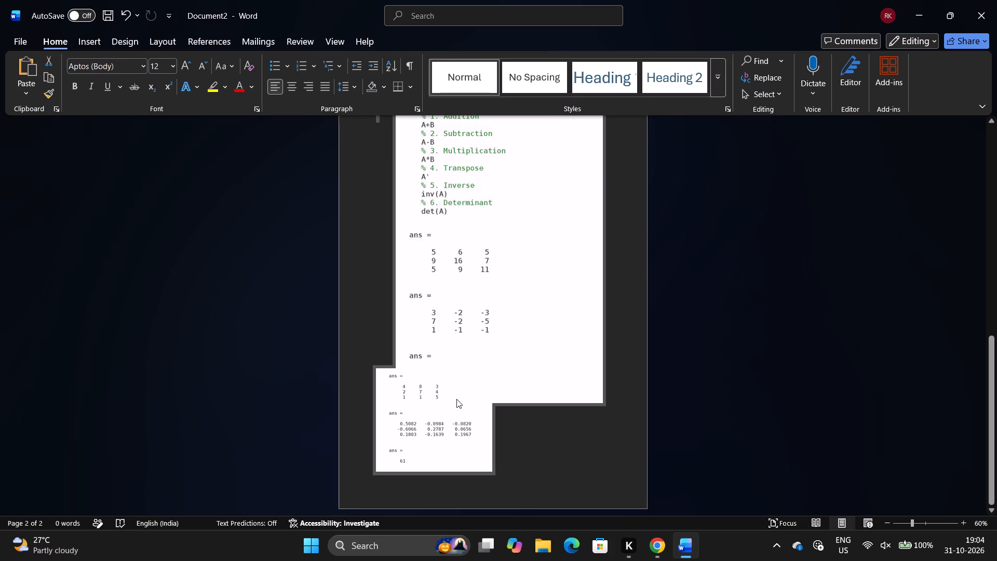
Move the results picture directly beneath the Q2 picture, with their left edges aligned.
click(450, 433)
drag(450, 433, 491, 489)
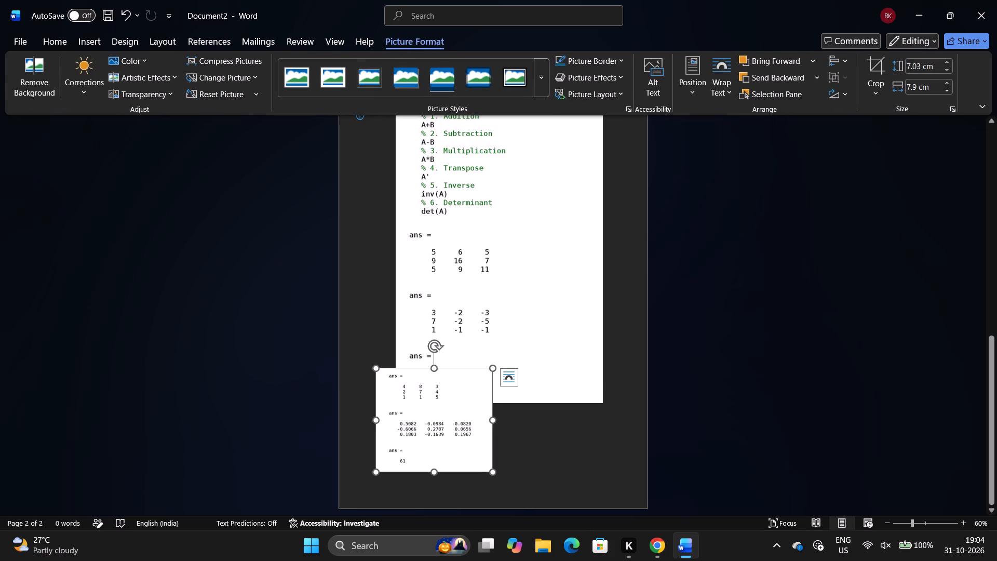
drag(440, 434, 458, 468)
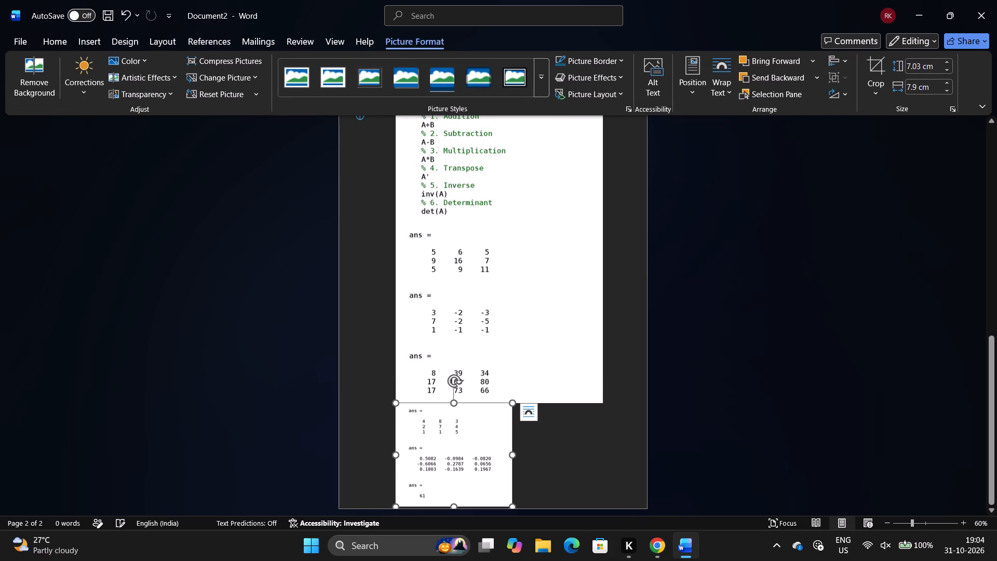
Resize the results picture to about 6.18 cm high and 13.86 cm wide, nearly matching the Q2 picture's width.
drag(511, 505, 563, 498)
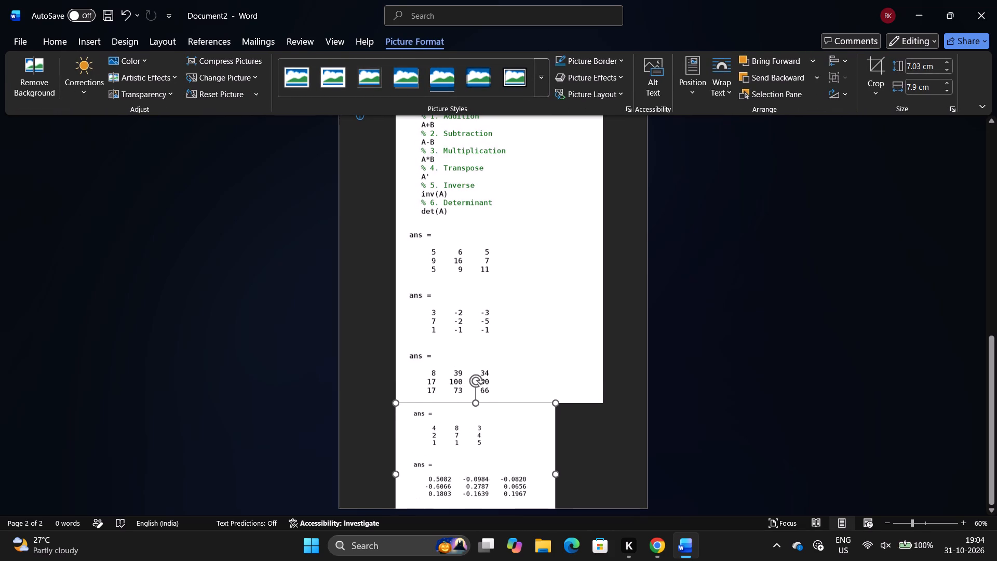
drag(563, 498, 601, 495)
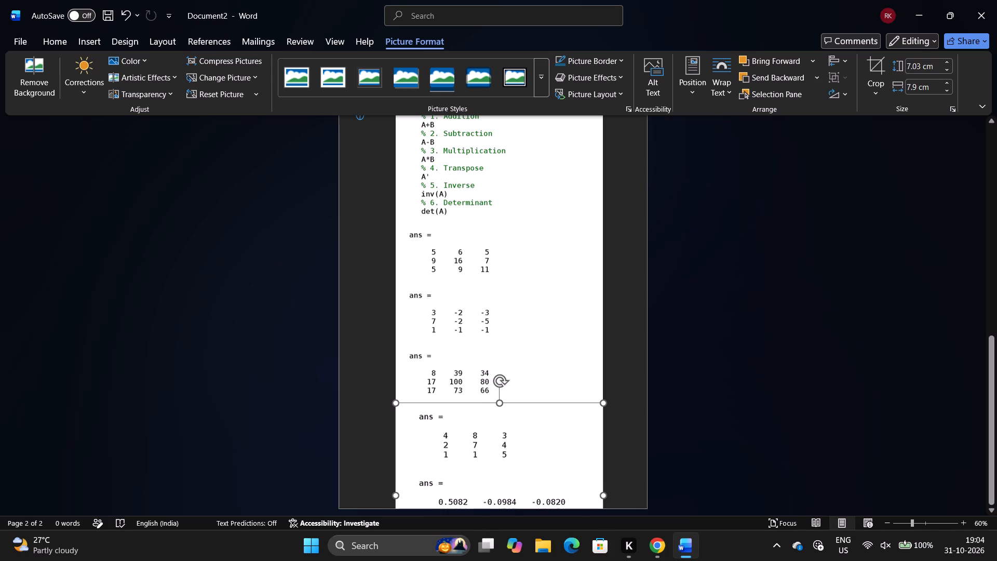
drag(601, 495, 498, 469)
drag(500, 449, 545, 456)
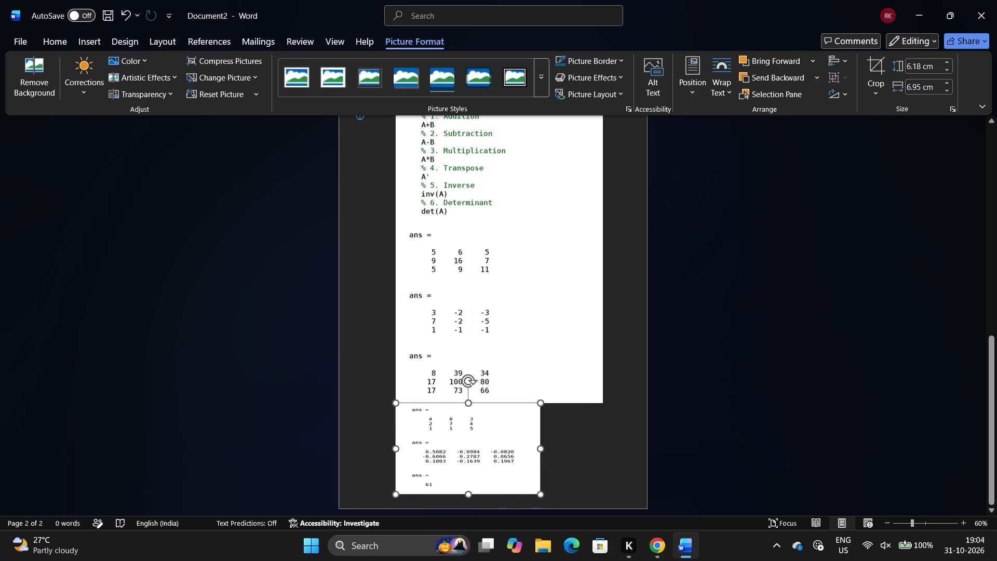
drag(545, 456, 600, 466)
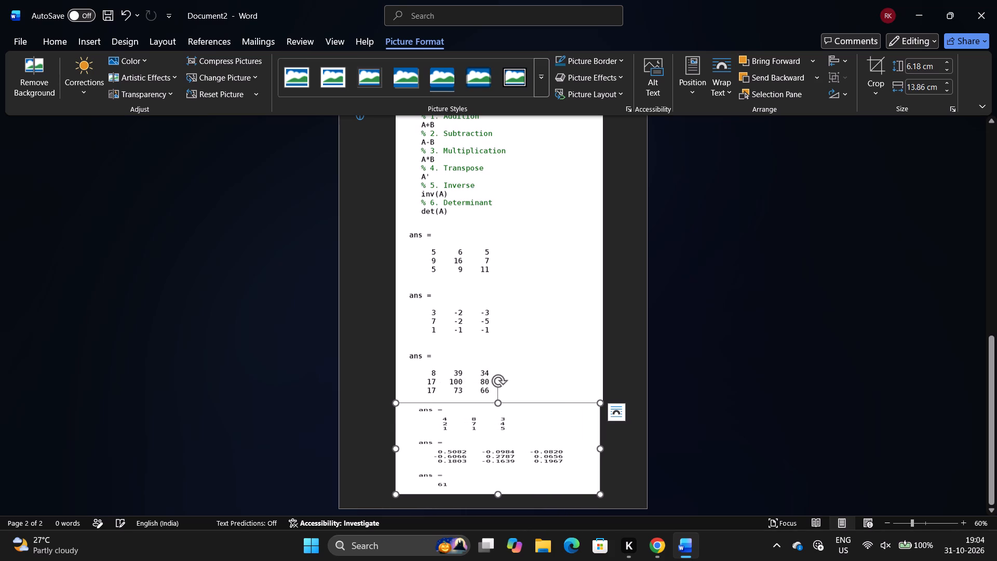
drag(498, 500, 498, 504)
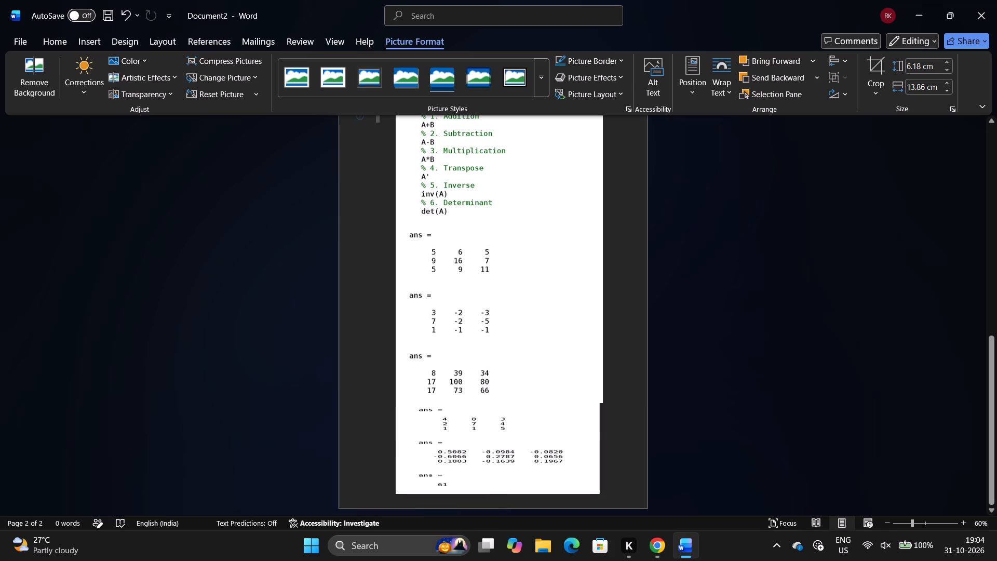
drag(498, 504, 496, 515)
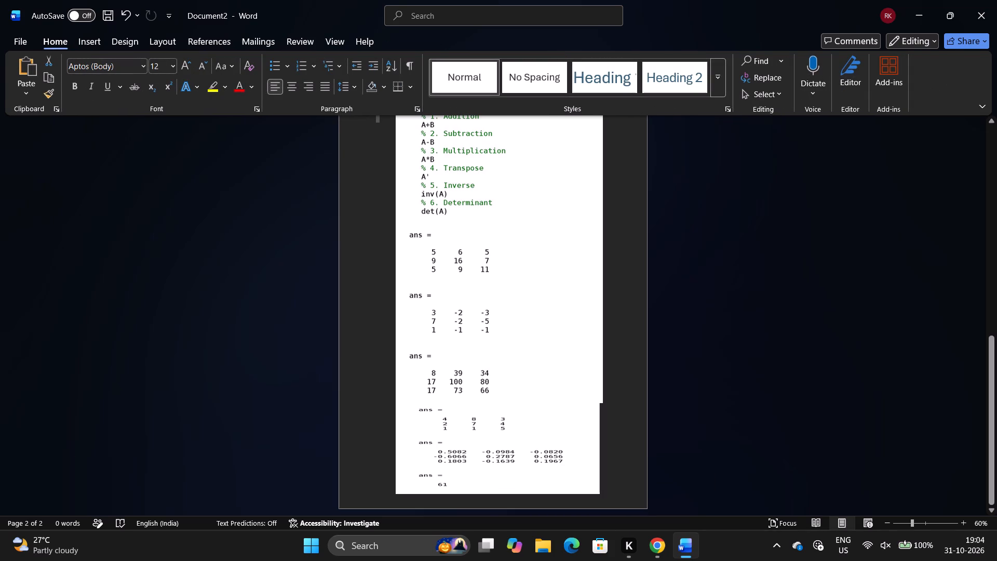
Shrink the Q2 picture proportionally from its lower-right corner, freeing more room beneath it on page two.
scroll(369, 351, up, 3)
click(466, 325)
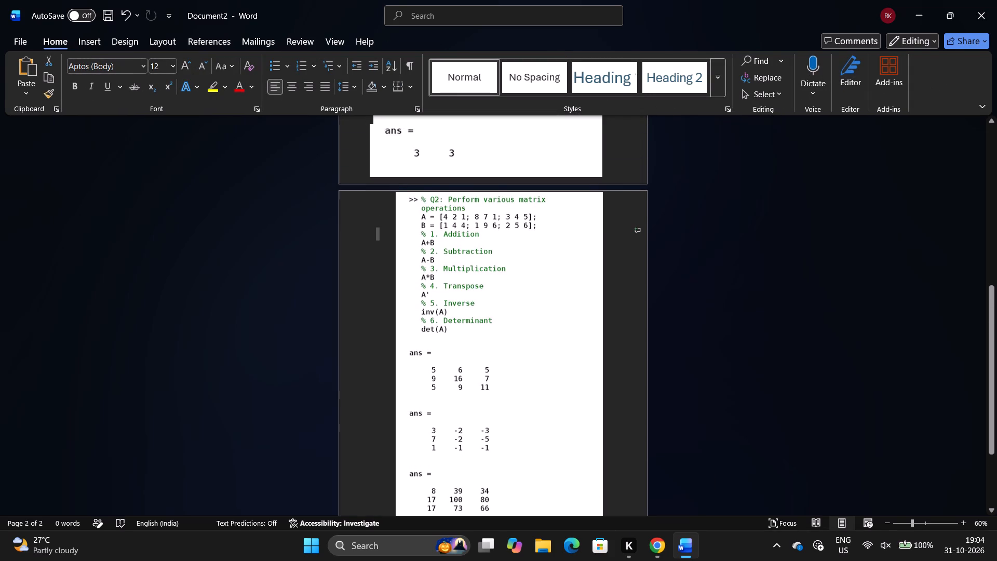
scroll(466, 325, down, 3)
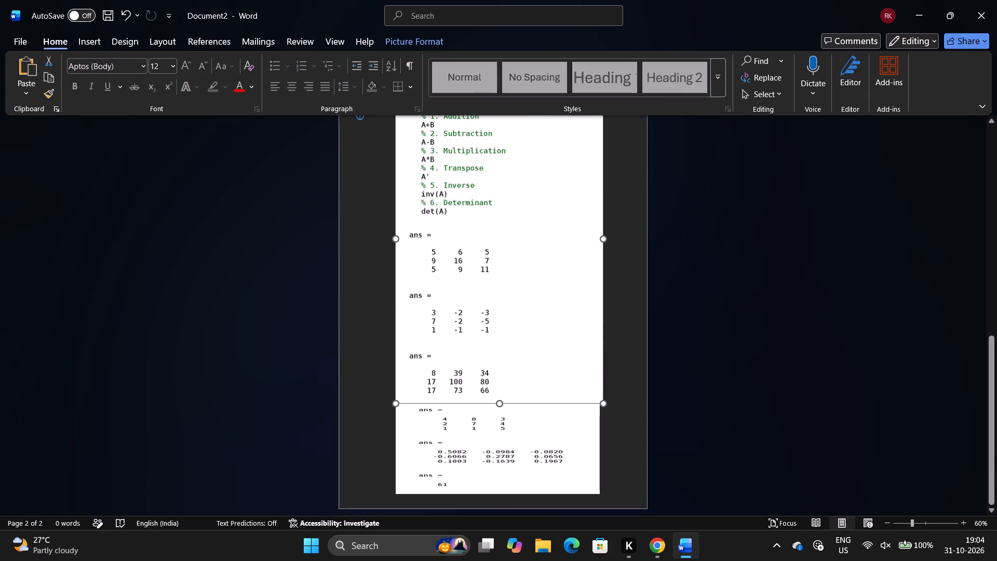
drag(606, 406, 578, 370)
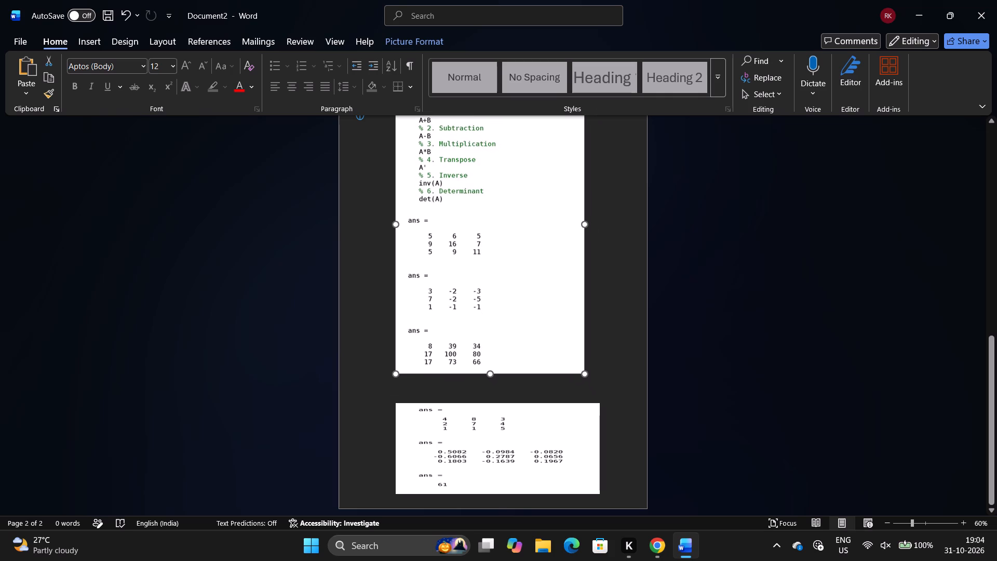
drag(578, 370, 572, 363)
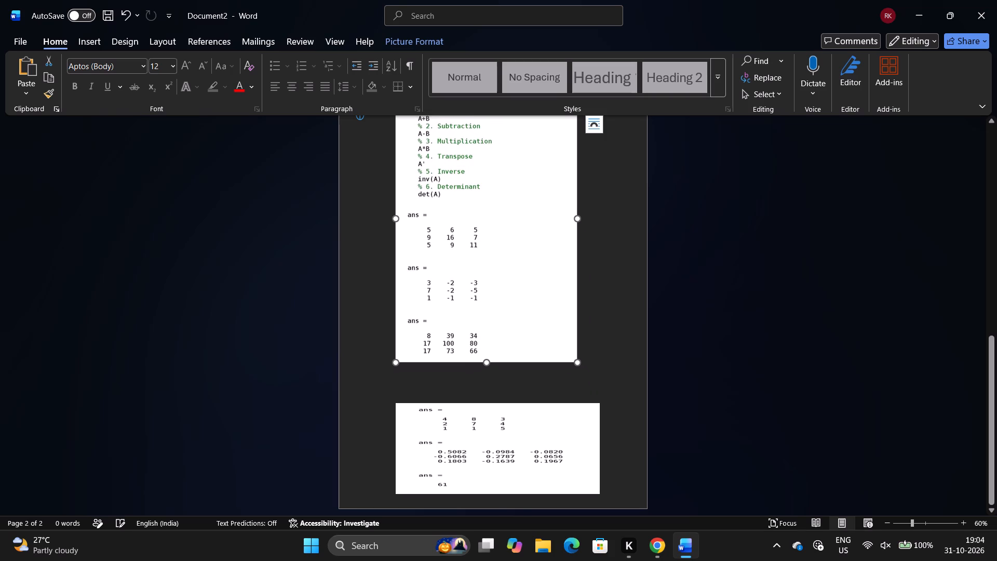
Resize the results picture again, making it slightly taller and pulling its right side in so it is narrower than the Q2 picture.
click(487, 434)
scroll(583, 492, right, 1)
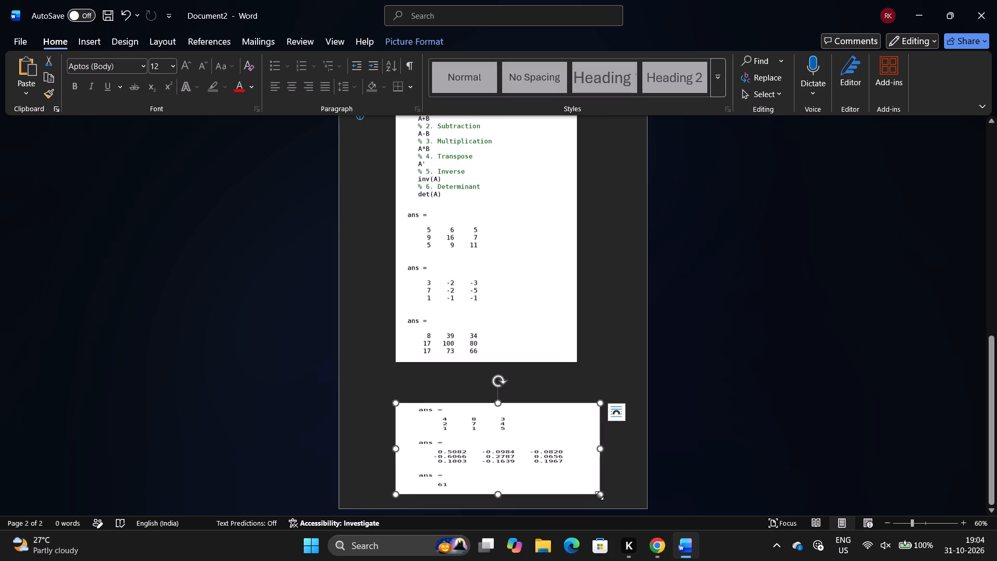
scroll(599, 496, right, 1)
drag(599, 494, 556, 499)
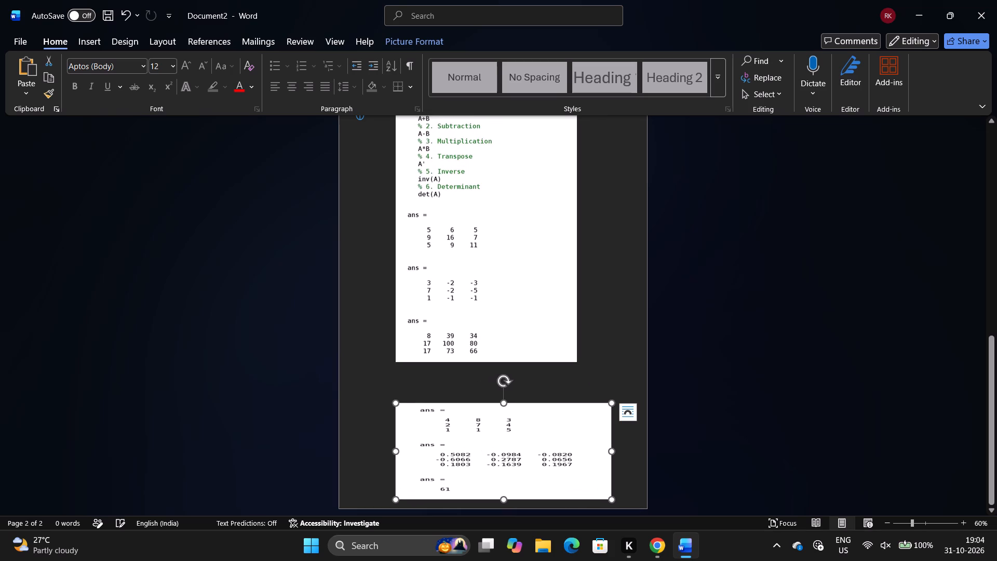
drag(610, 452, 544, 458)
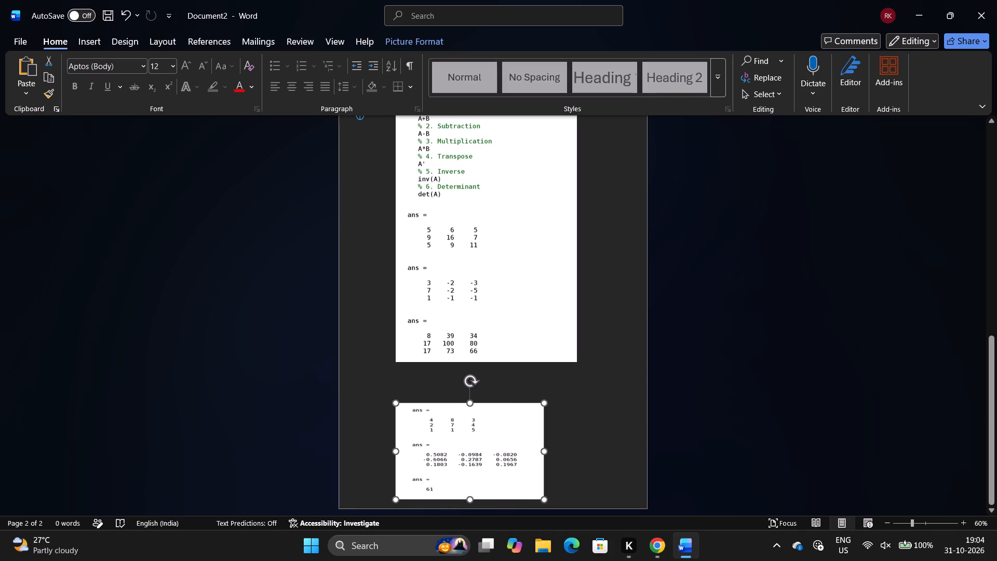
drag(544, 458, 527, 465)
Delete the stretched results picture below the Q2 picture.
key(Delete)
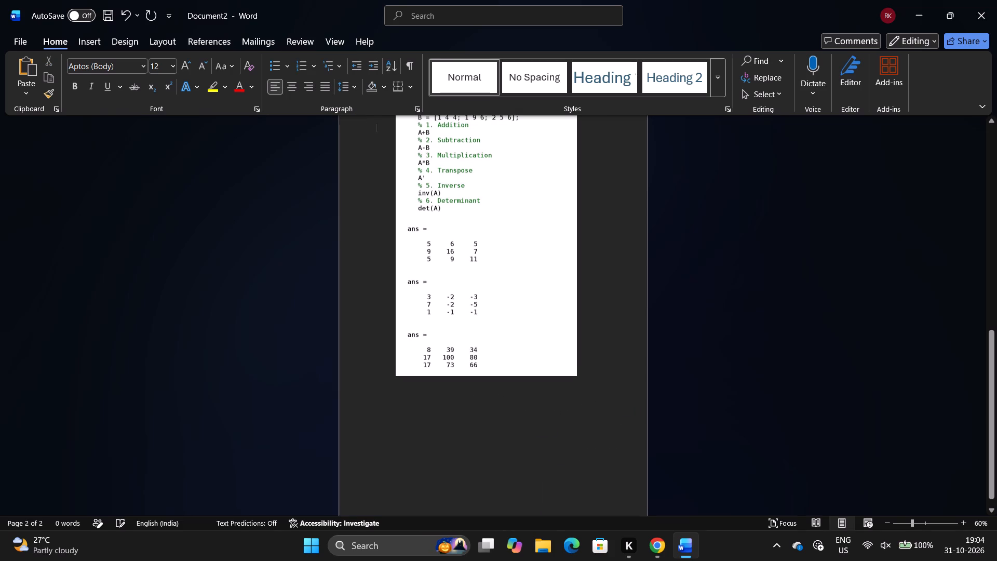
click(95, 39)
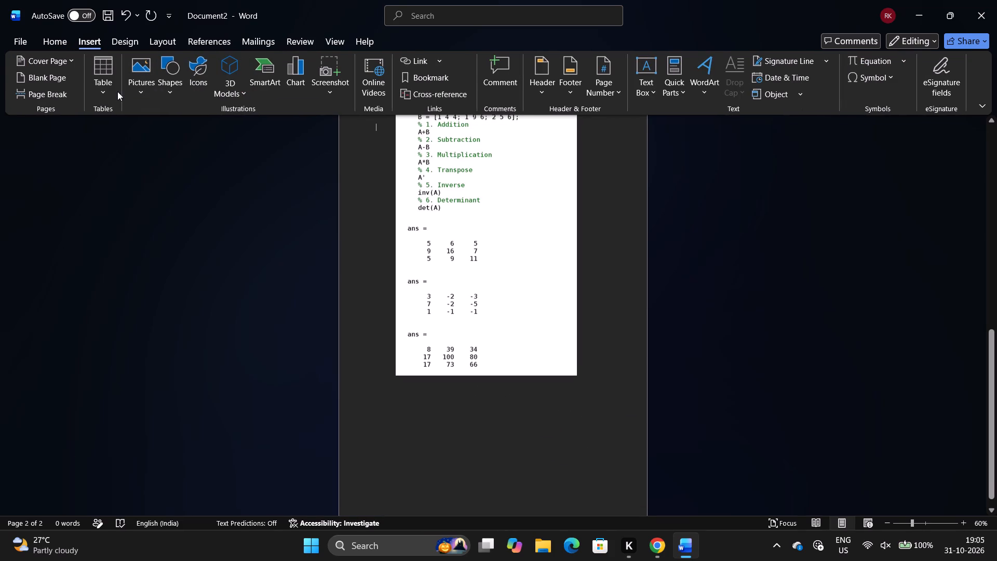
click(147, 85)
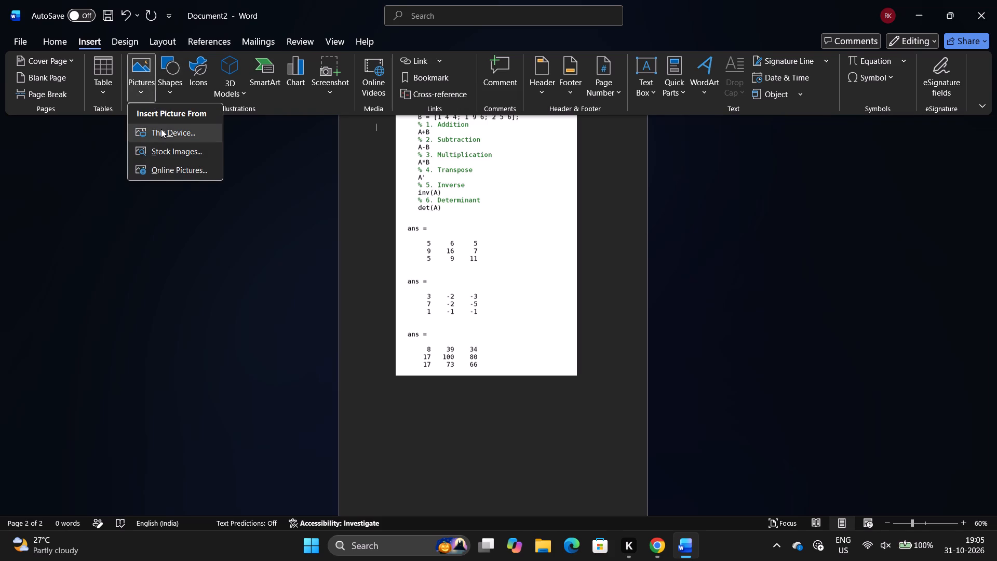
click(161, 129)
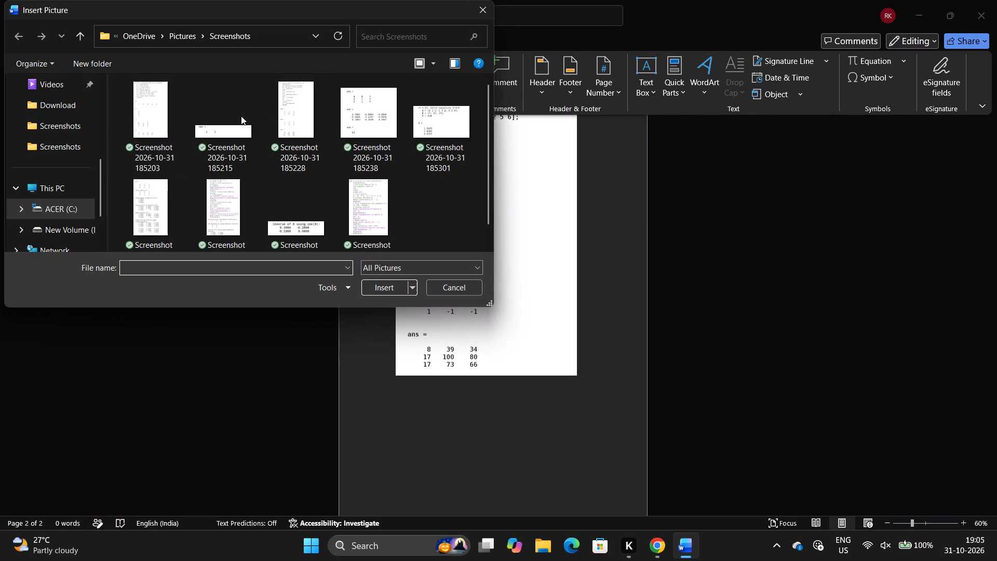
double_click(356, 112)
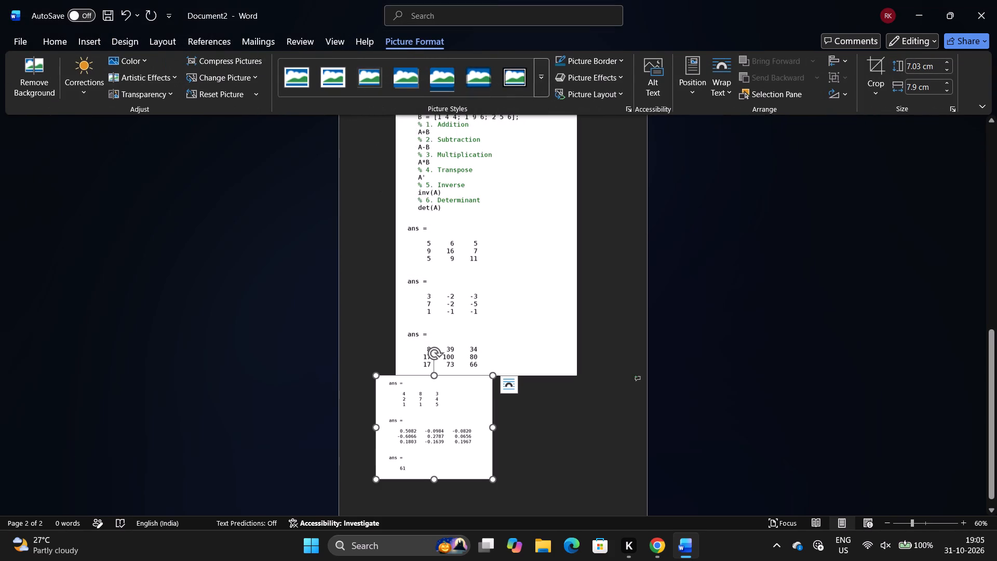
Set the reinserted results picture to Square text wrapping with its position fixed on the page.
drag(432, 418, 441, 423)
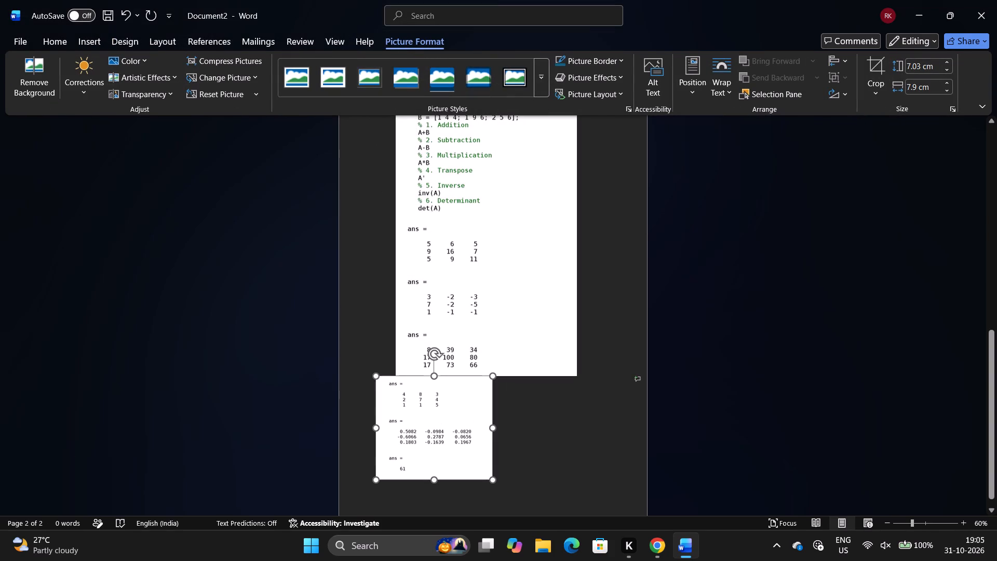
drag(424, 414, 438, 418)
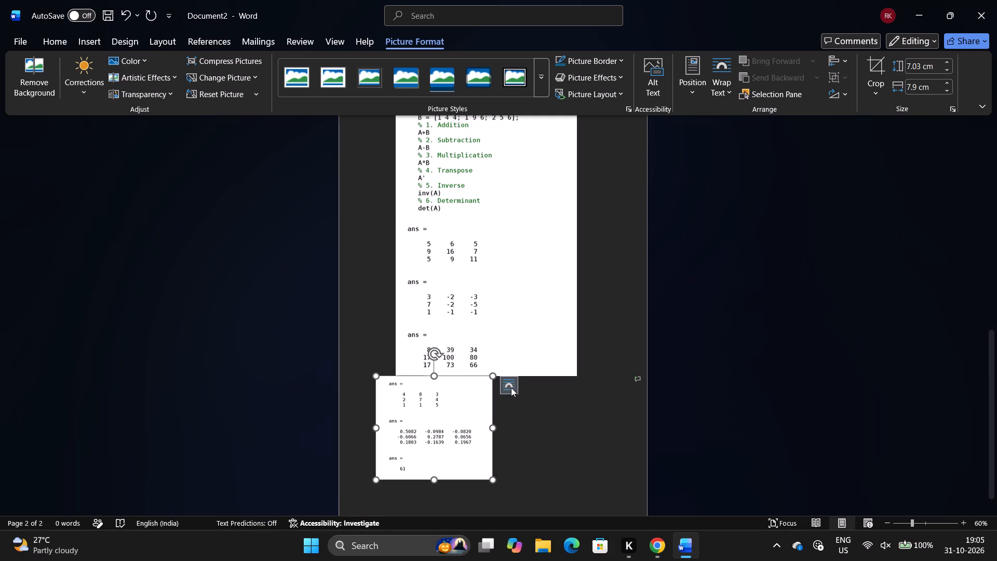
click(511, 388)
click(542, 420)
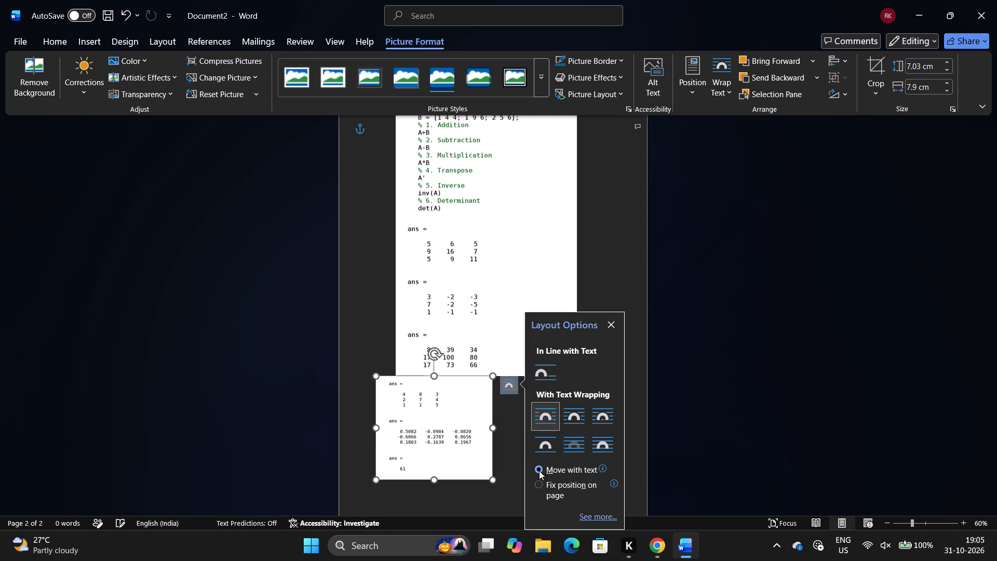
click(537, 482)
Shift the reinserted results picture toward the Q2 picture's left edge and enlarge it to about 11.19 cm high by 12.58 cm wide.
drag(451, 406, 467, 406)
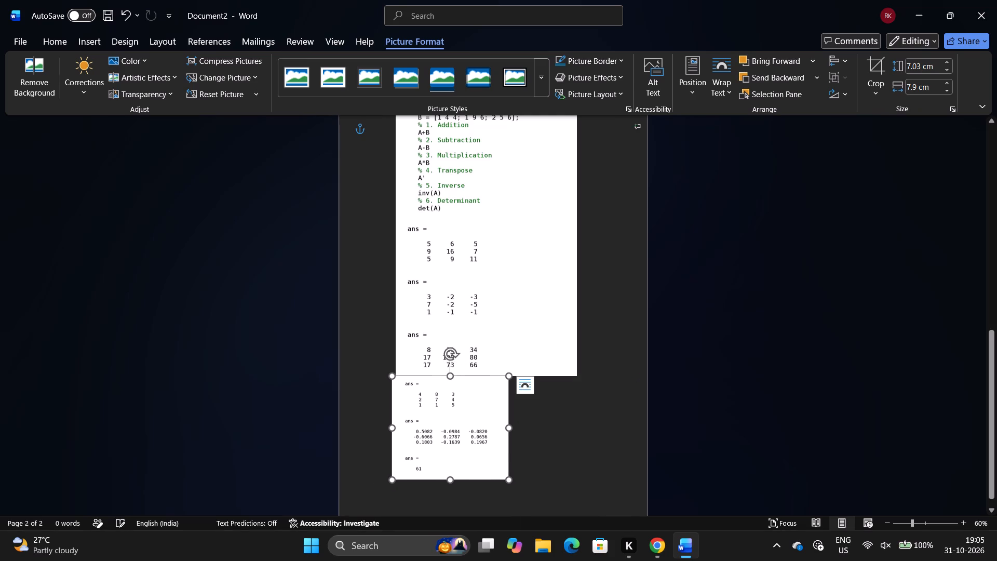
drag(509, 479, 545, 484)
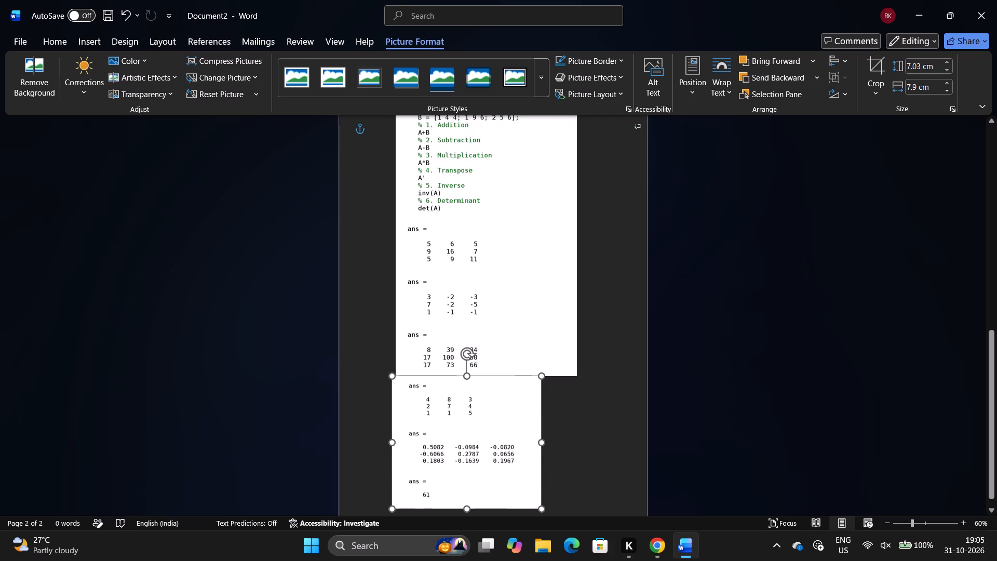
drag(545, 484, 576, 496)
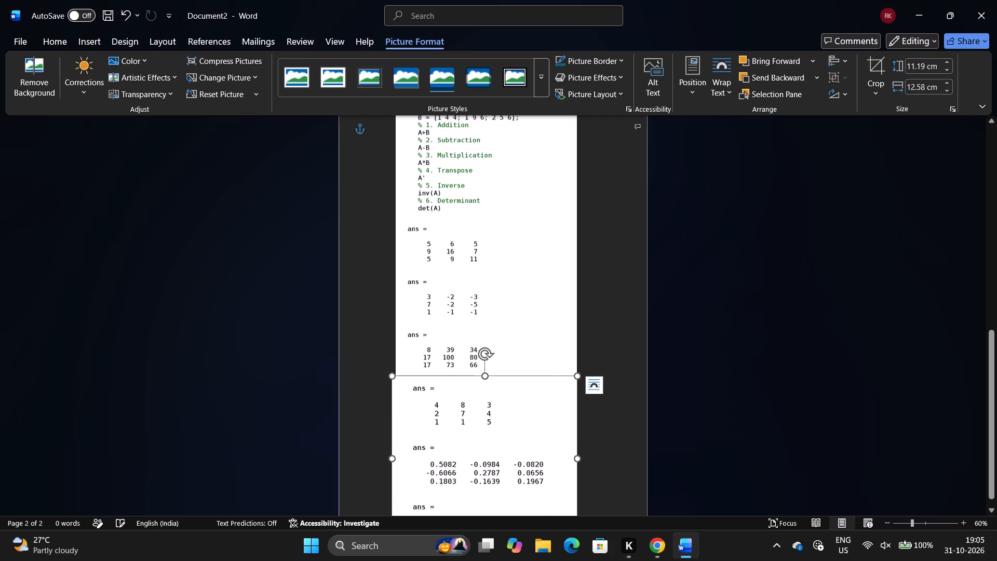
click(594, 362)
Move the results picture slightly up so its last result fits on the page directly below the 17 73 66 row.
scroll(594, 362, down, 4)
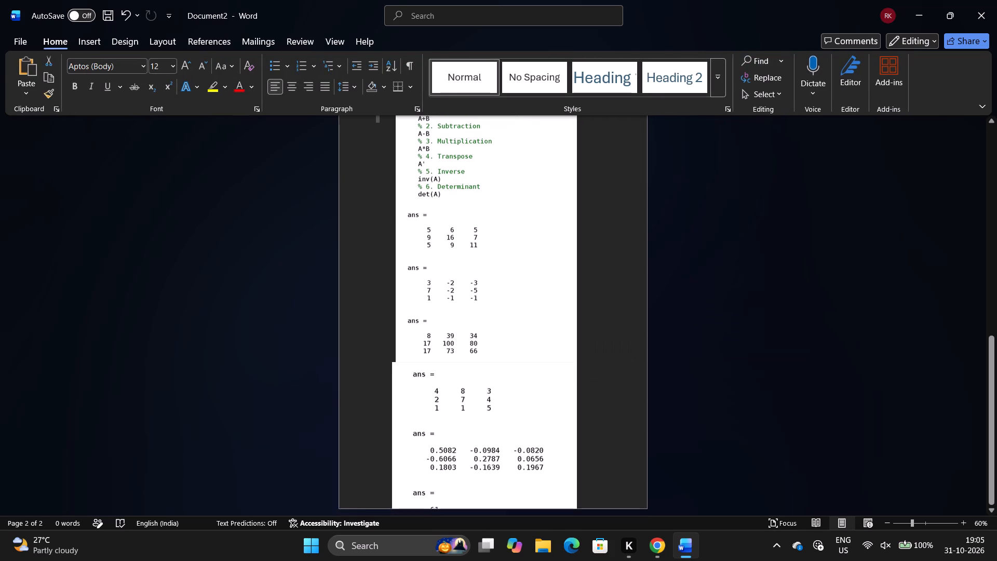
click(483, 410)
drag(483, 410, 482, 407)
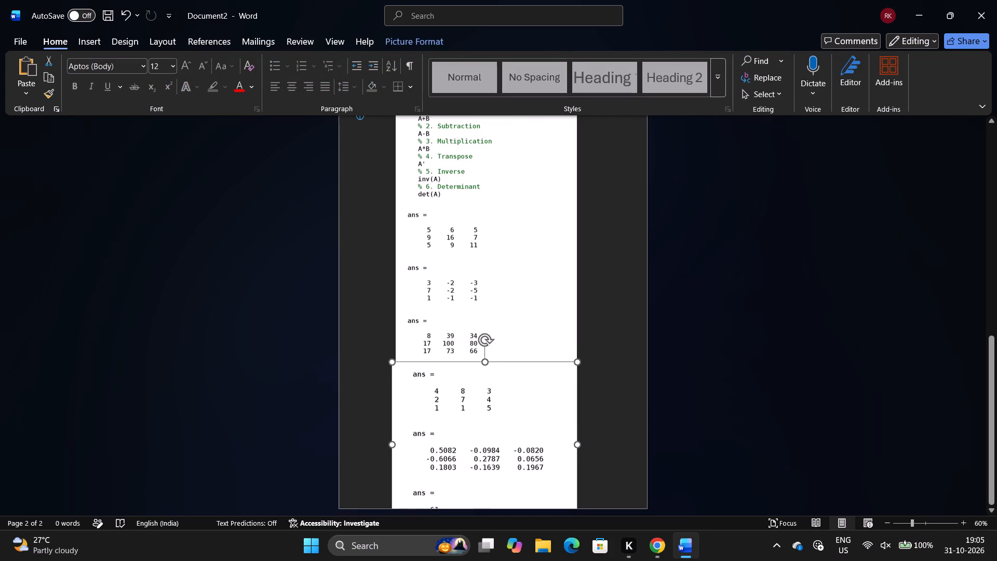
drag(482, 407, 481, 406)
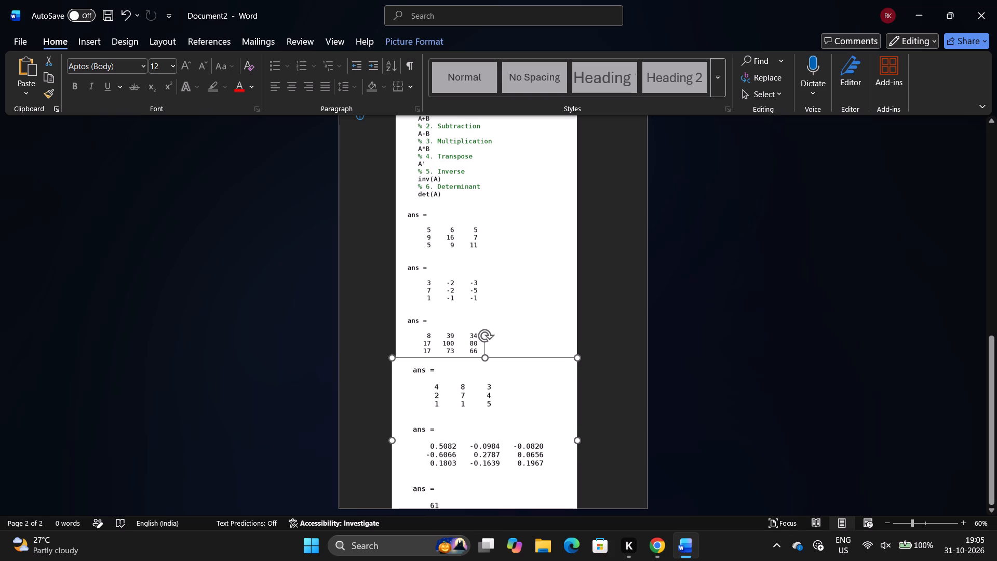
drag(481, 406, 483, 404)
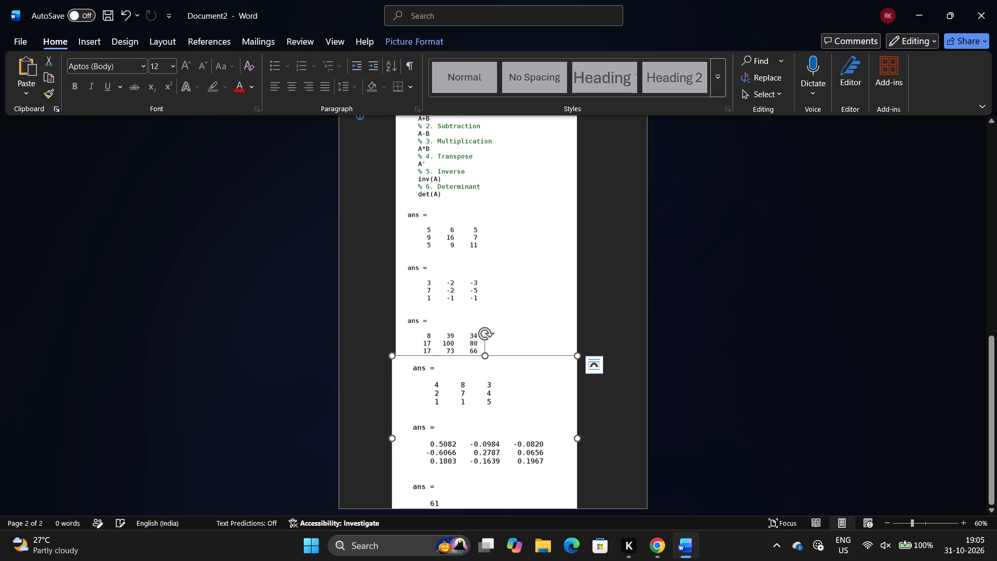
click(347, 380)
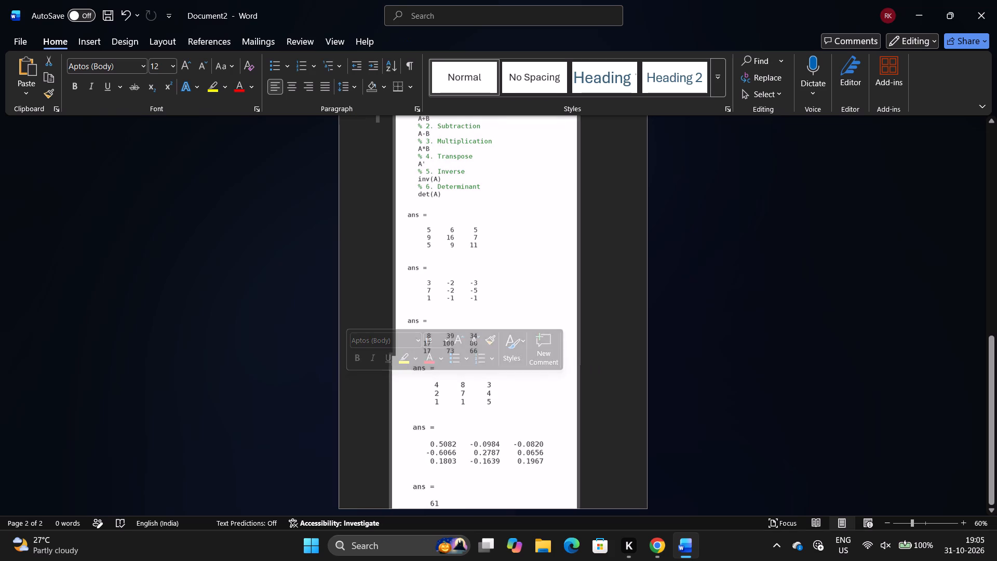
click(383, 407)
click(367, 407)
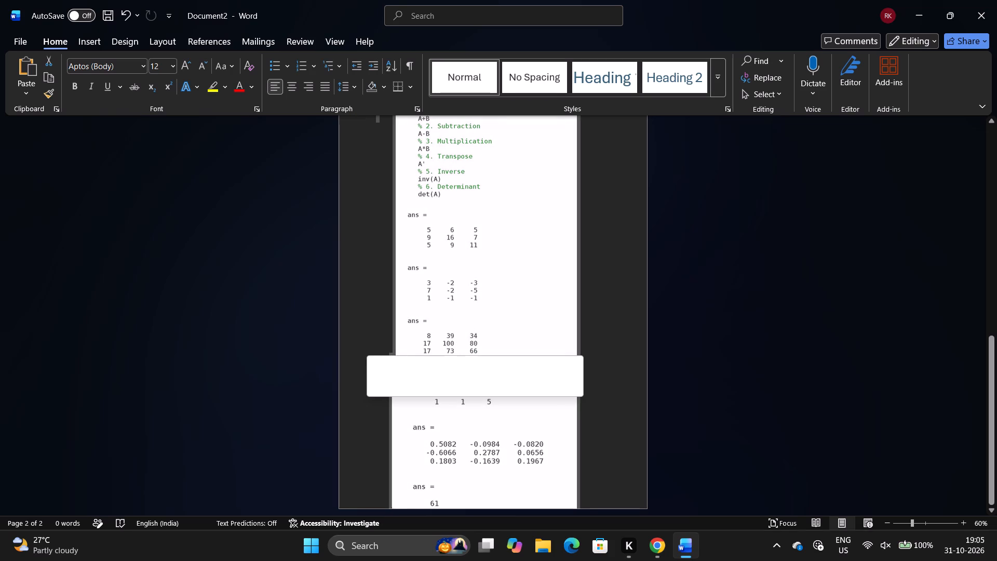
click(367, 407)
scroll(367, 407, down, 2)
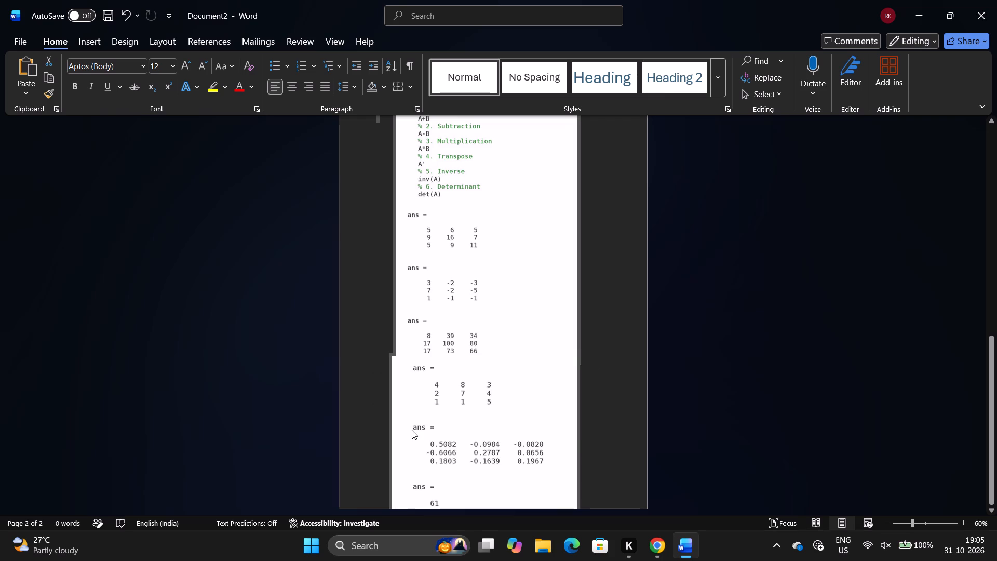
Shrink the results picture slightly from its top-left corner so its left edge lines up with the Q2 picture.
click(412, 430)
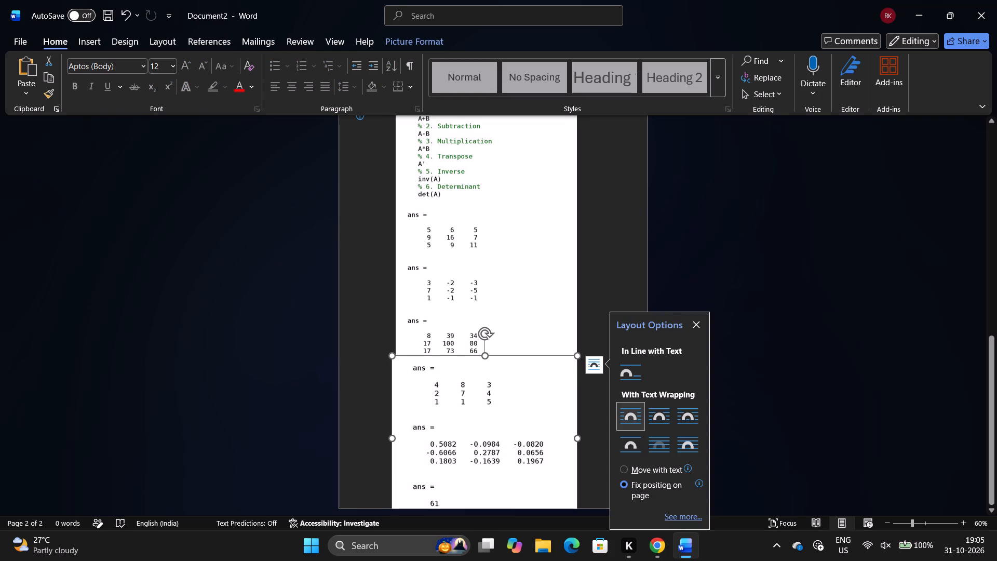
drag(390, 354, 393, 357)
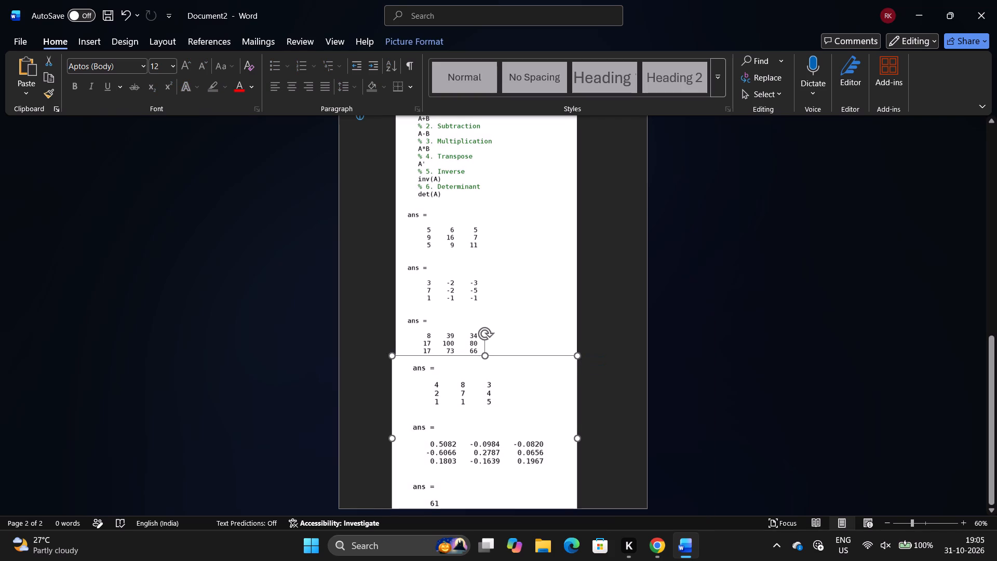
drag(393, 357, 396, 358)
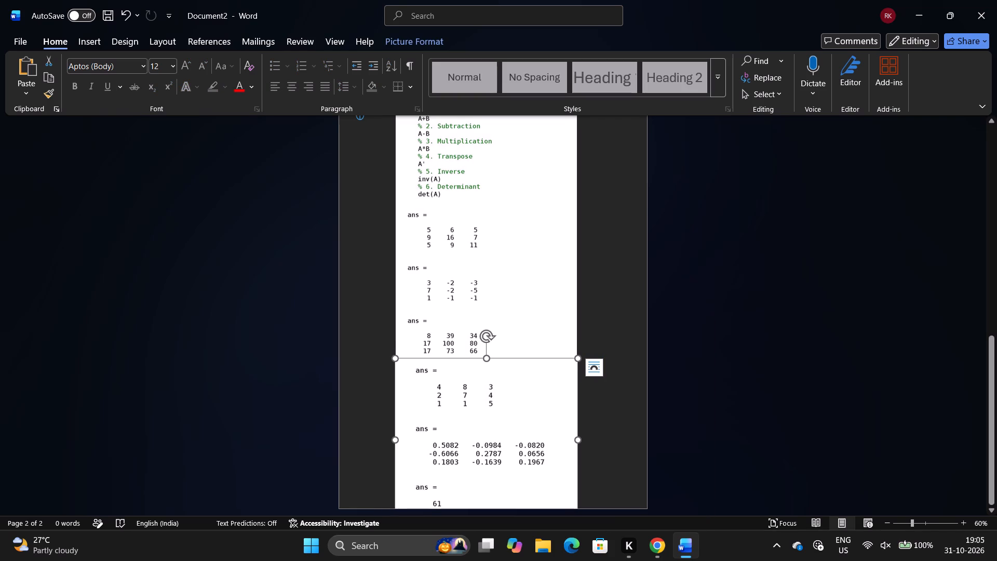
click(382, 393)
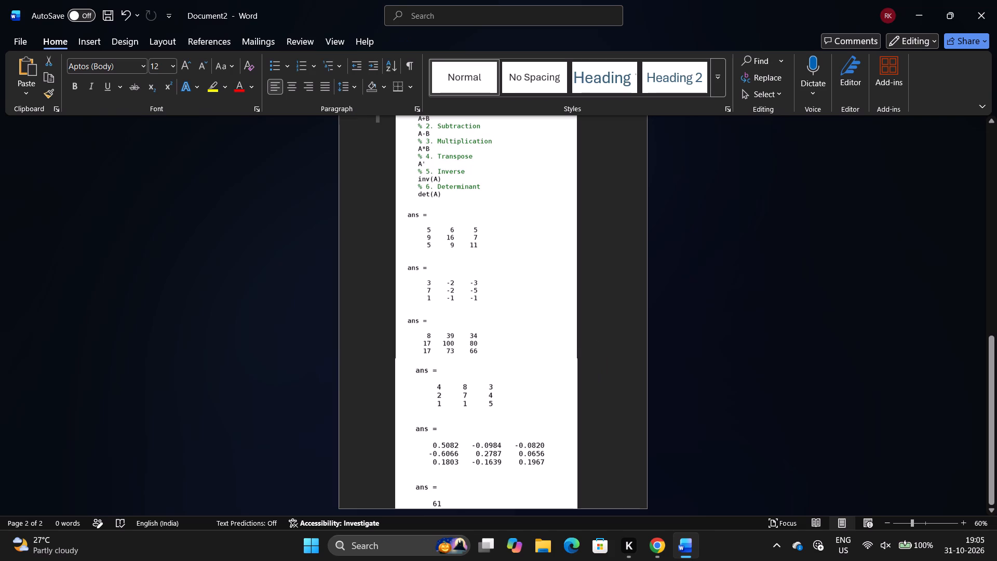
Nudge the results picture up slightly to close the gap under the Q2 picture's last matrix.
click(454, 420)
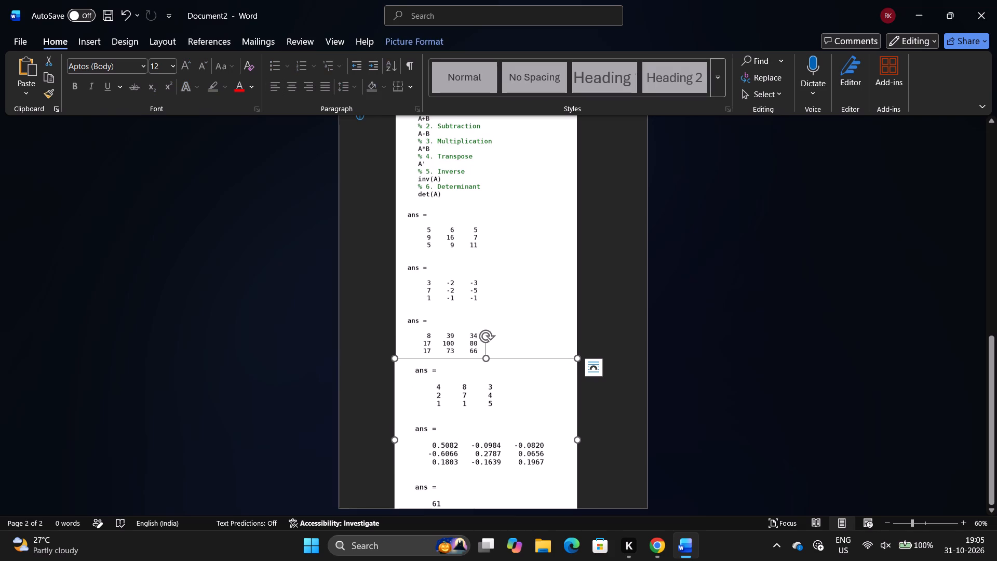
drag(443, 401, 443, 396)
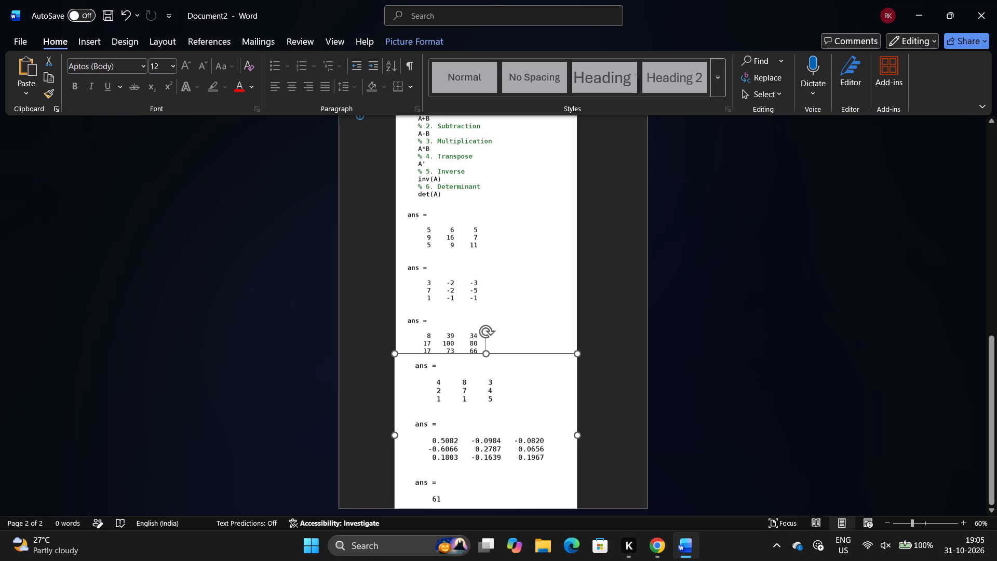
drag(443, 396, 443, 396)
click(368, 376)
click(368, 376)
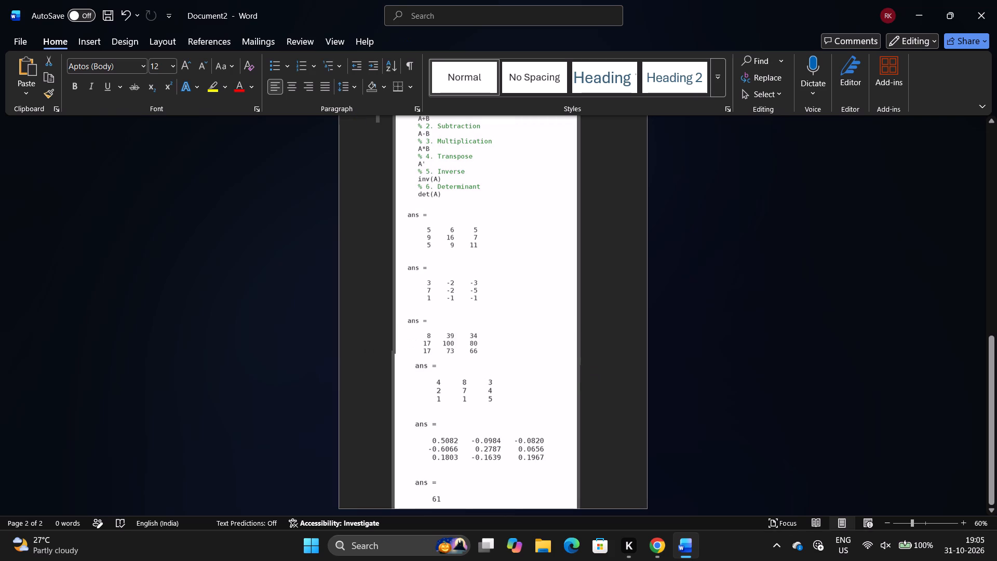
click(368, 376)
click(312, 355)
Insert a blank page after the second page holding the Q2 pictures.
click(207, 289)
click(371, 249)
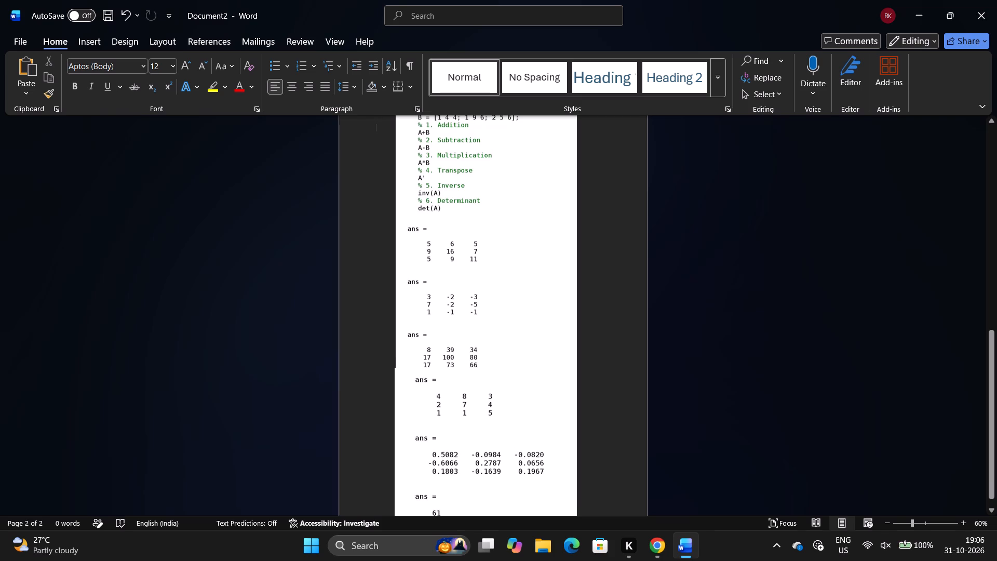
scroll(402, 306, up, 1)
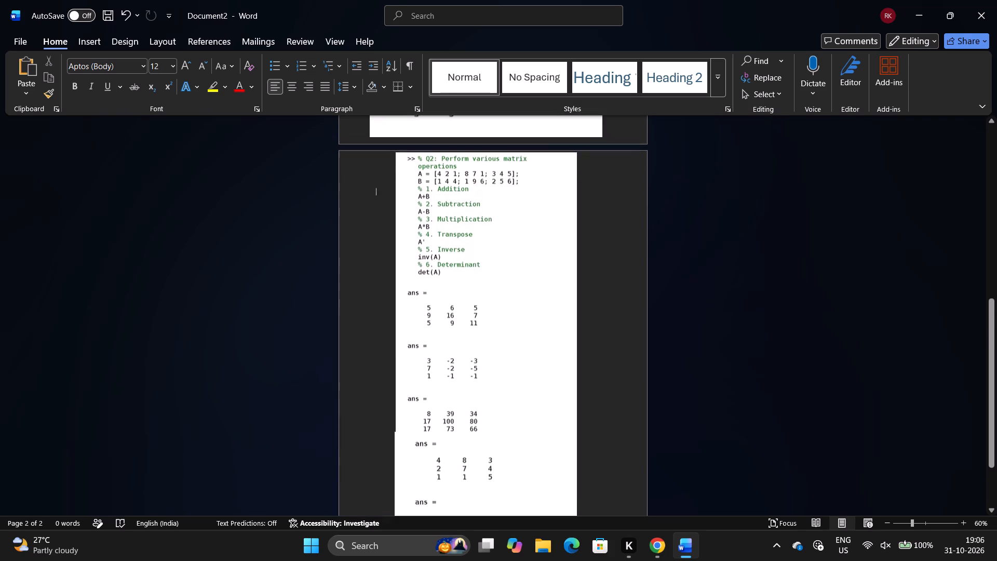
scroll(402, 306, up, 1)
scroll(402, 306, down, 2)
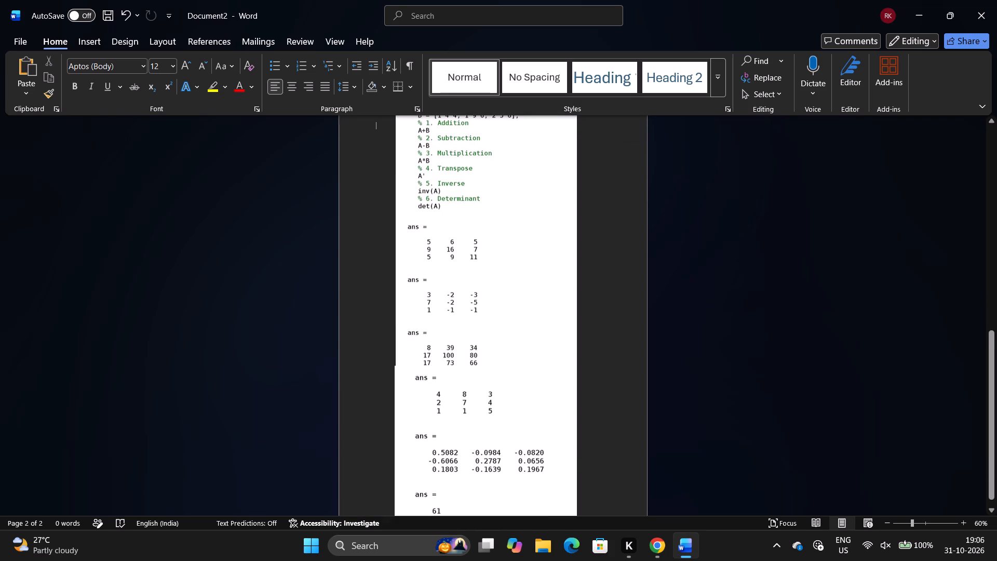
scroll(402, 306, down, 2)
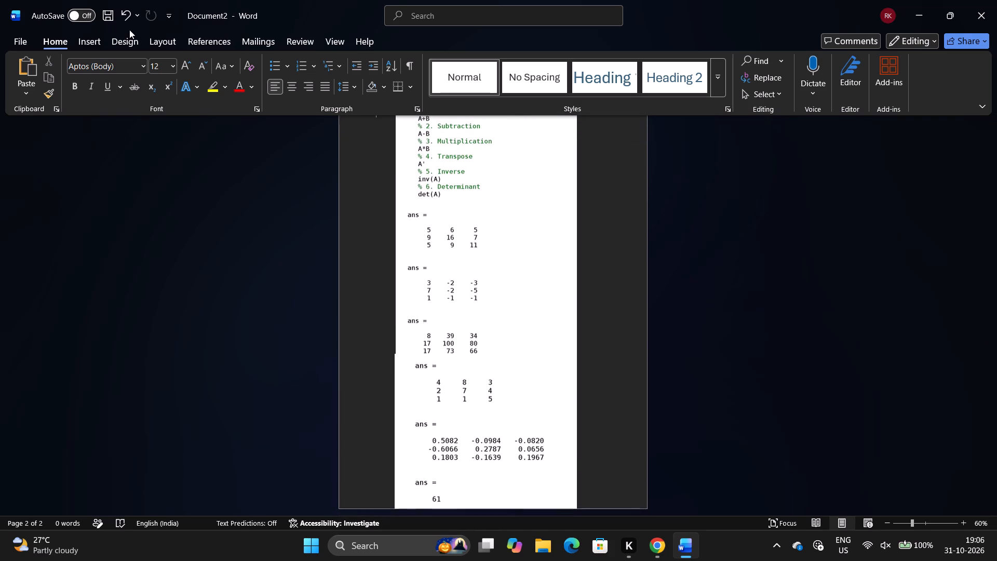
click(24, 46)
click(14, 41)
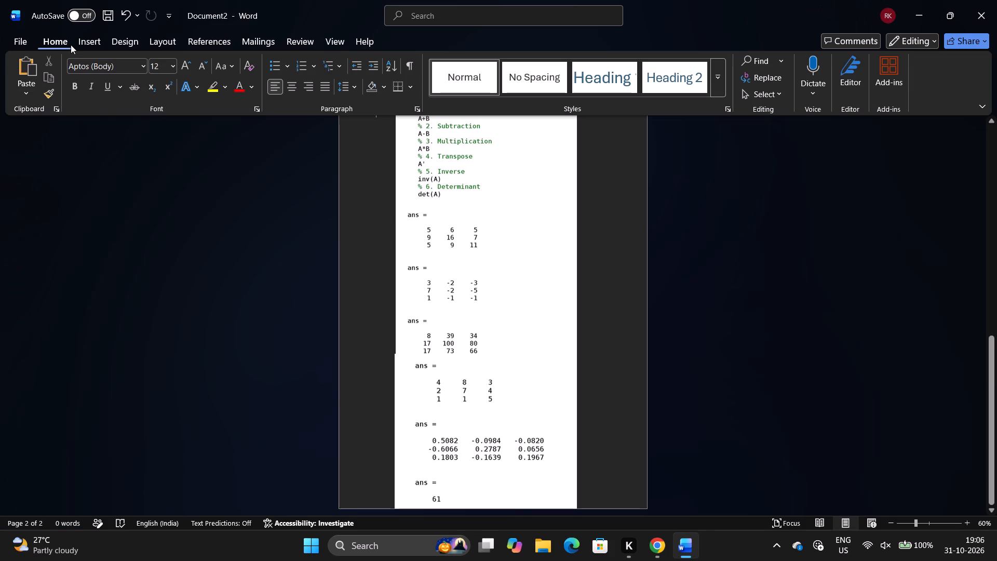
click(92, 42)
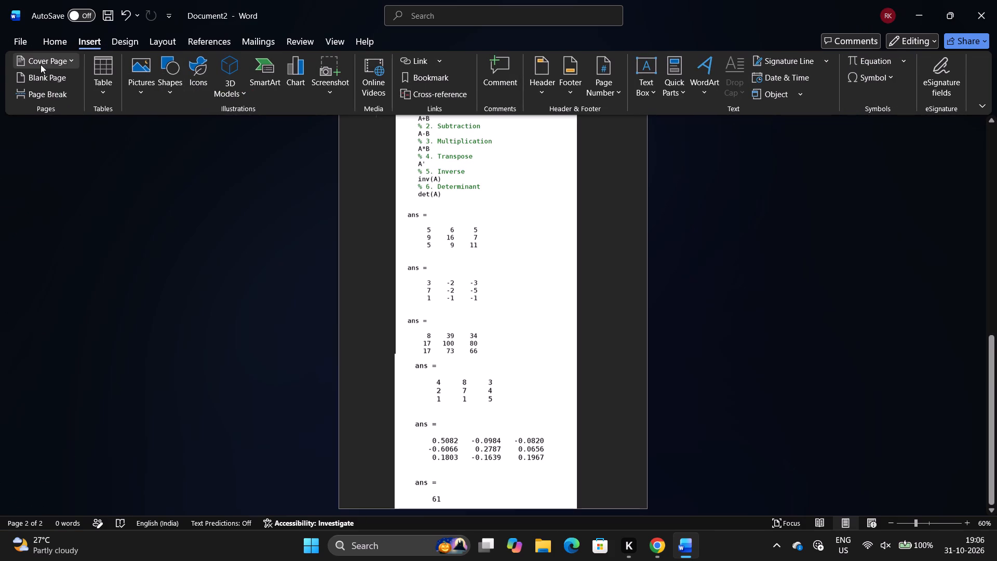
click(41, 78)
Insert the screenshot of matrix A's eigenvalue and eigenvector results from this device, after the Q2 results page.
scroll(495, 270, up, 6)
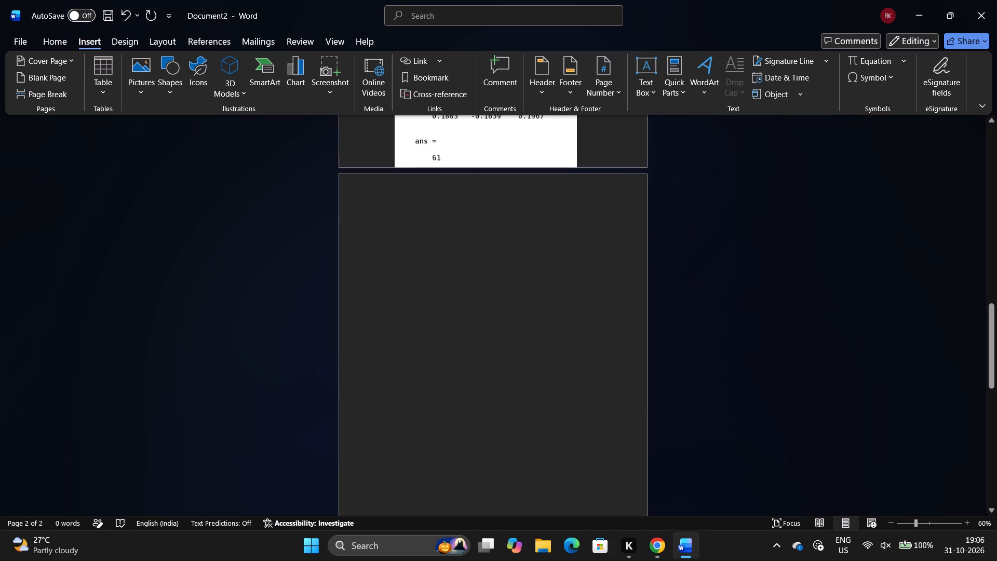
scroll(472, 270, up, 2)
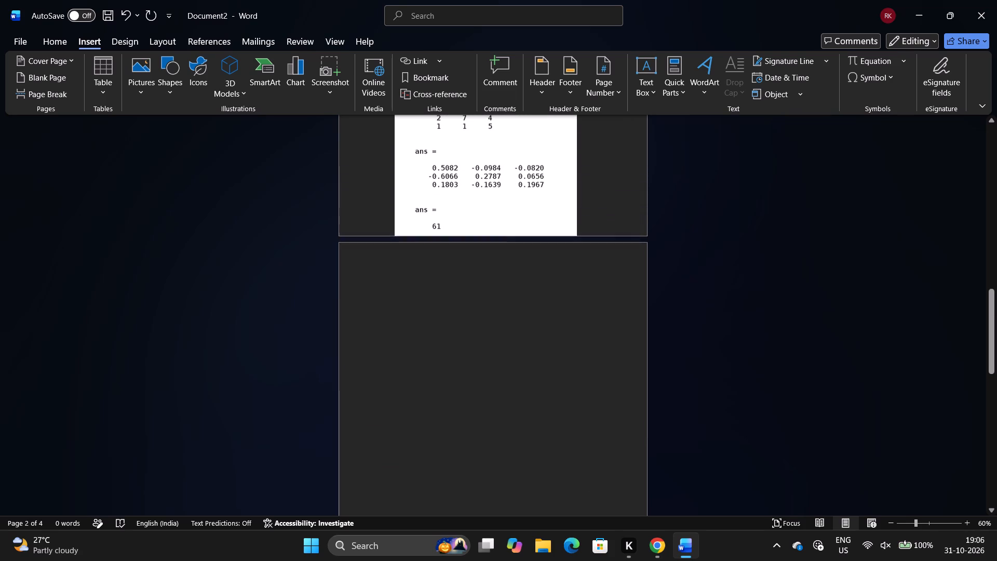
click(409, 327)
click(142, 84)
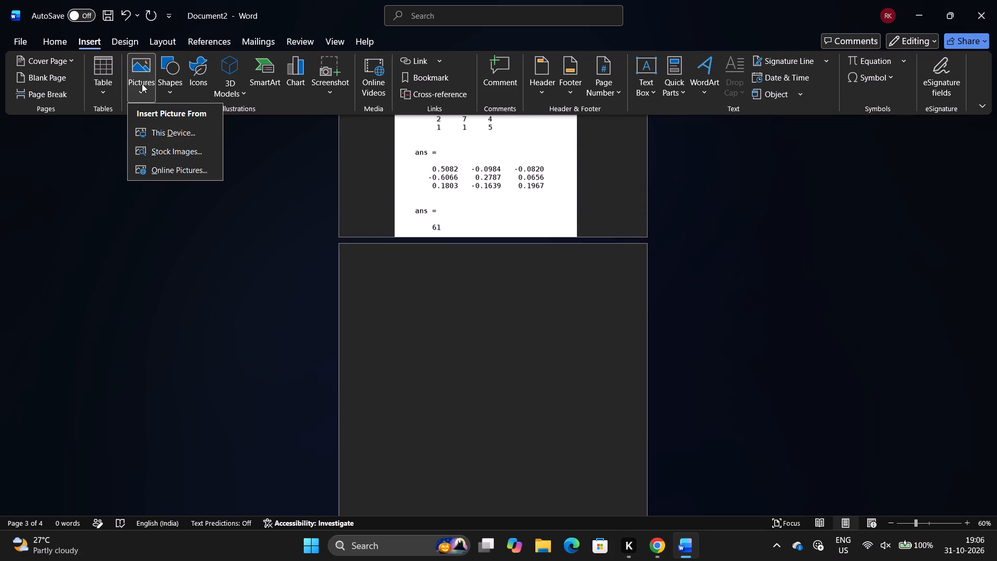
click(169, 131)
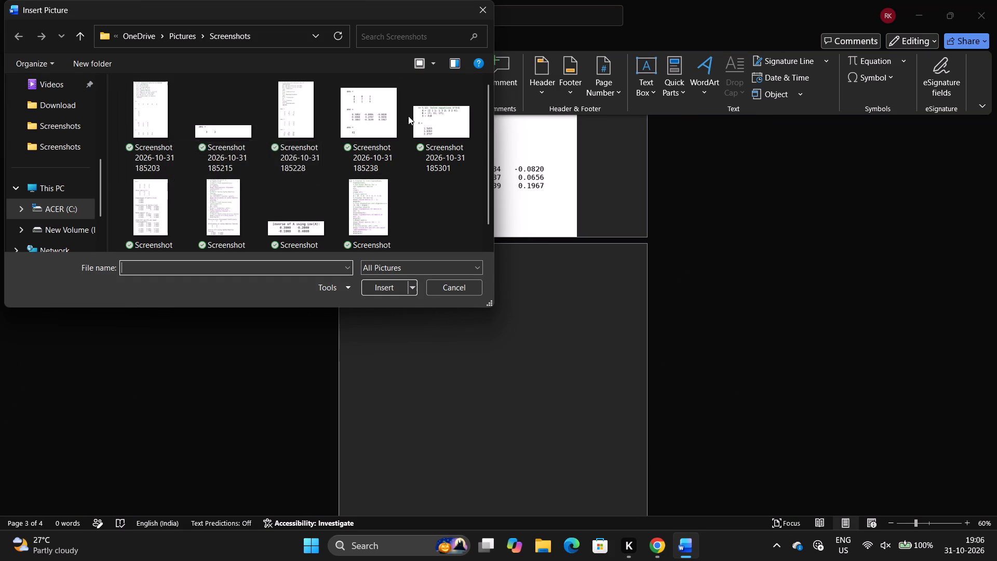
double_click(136, 181)
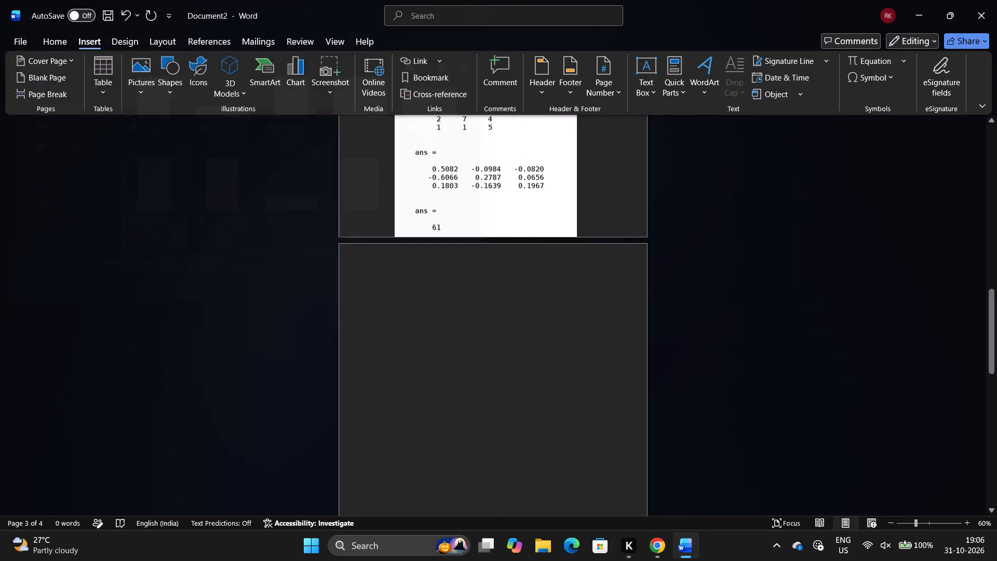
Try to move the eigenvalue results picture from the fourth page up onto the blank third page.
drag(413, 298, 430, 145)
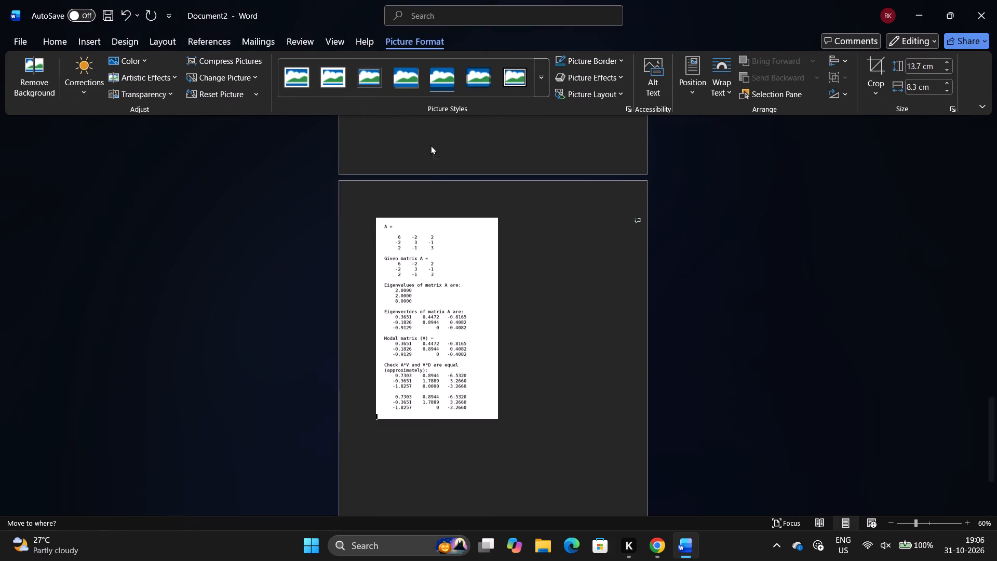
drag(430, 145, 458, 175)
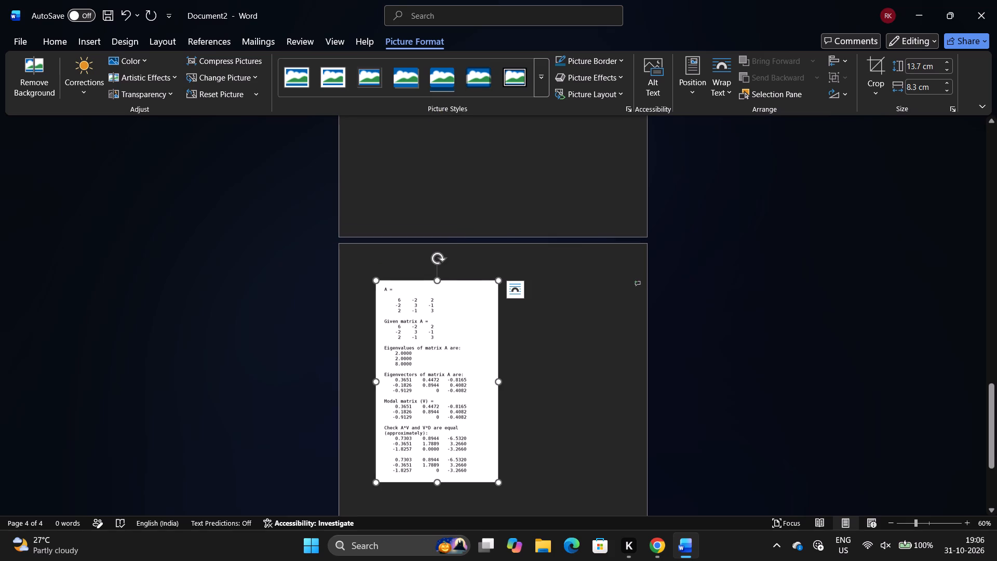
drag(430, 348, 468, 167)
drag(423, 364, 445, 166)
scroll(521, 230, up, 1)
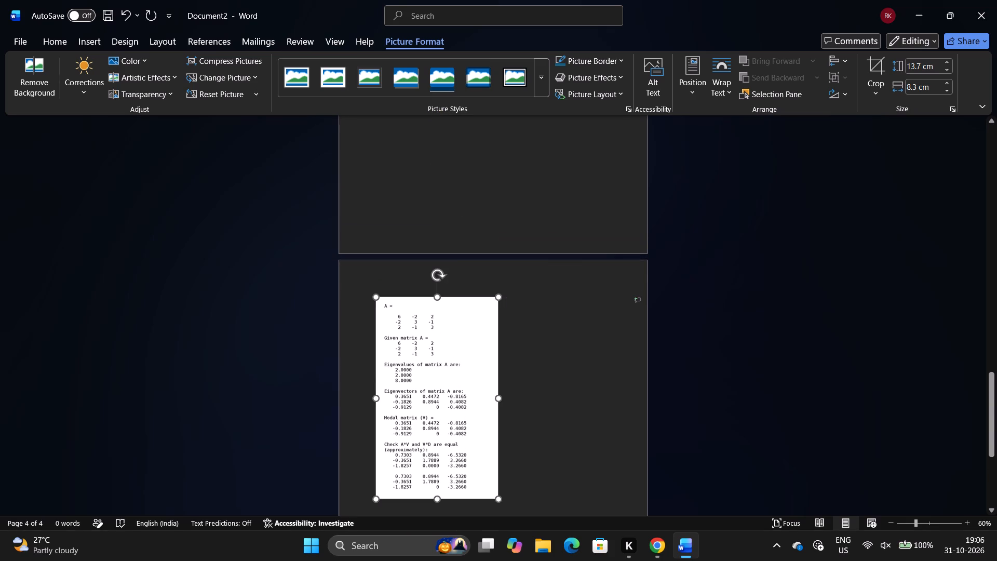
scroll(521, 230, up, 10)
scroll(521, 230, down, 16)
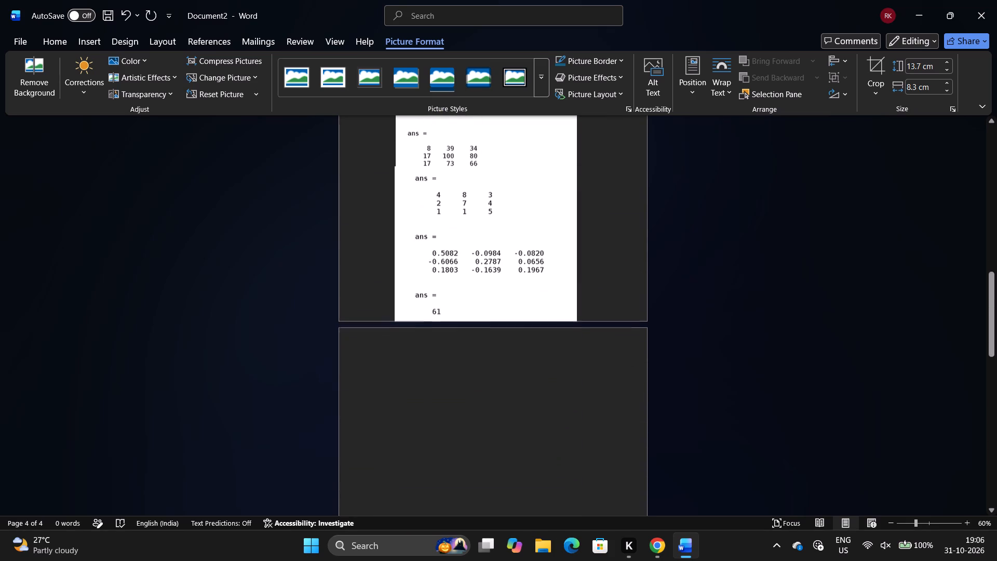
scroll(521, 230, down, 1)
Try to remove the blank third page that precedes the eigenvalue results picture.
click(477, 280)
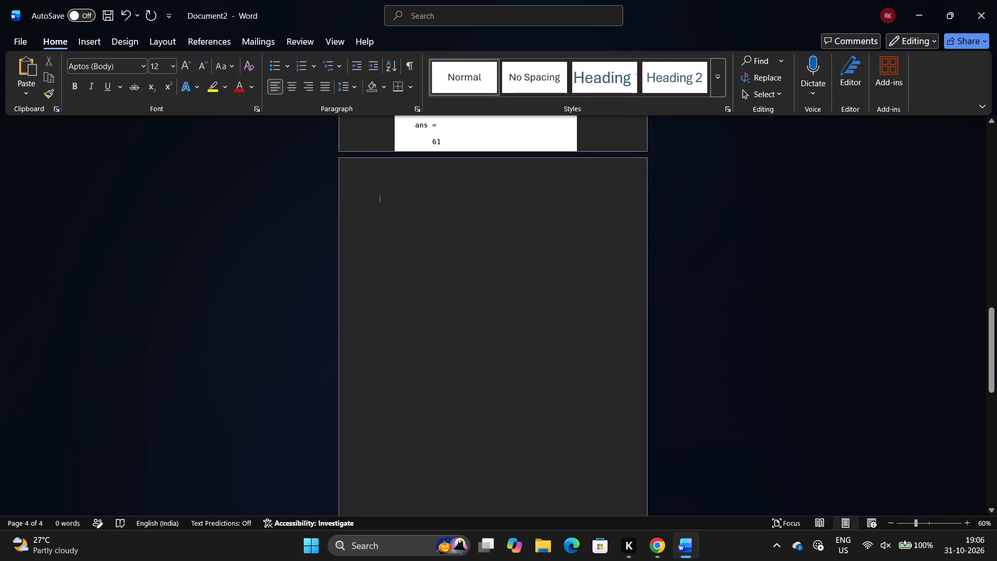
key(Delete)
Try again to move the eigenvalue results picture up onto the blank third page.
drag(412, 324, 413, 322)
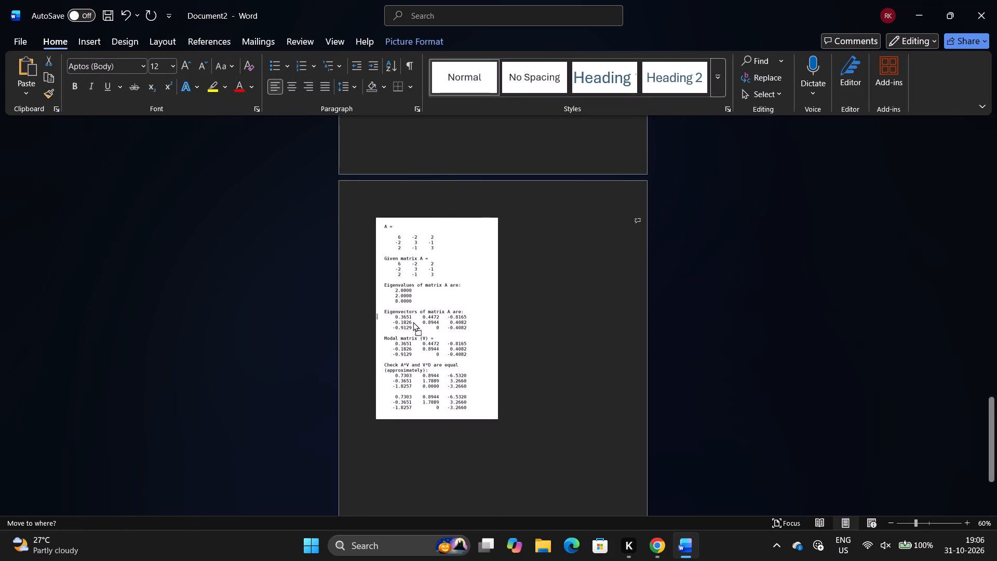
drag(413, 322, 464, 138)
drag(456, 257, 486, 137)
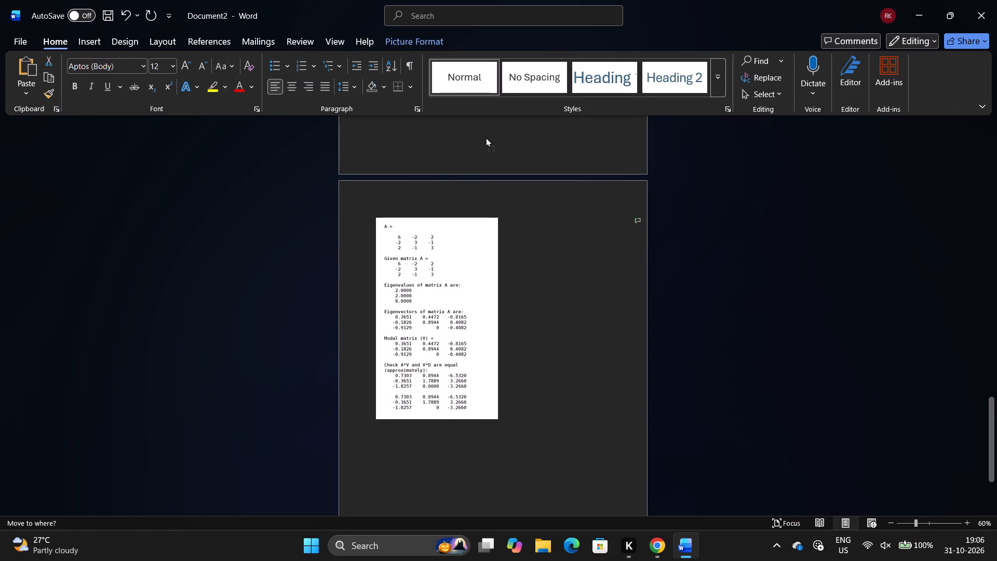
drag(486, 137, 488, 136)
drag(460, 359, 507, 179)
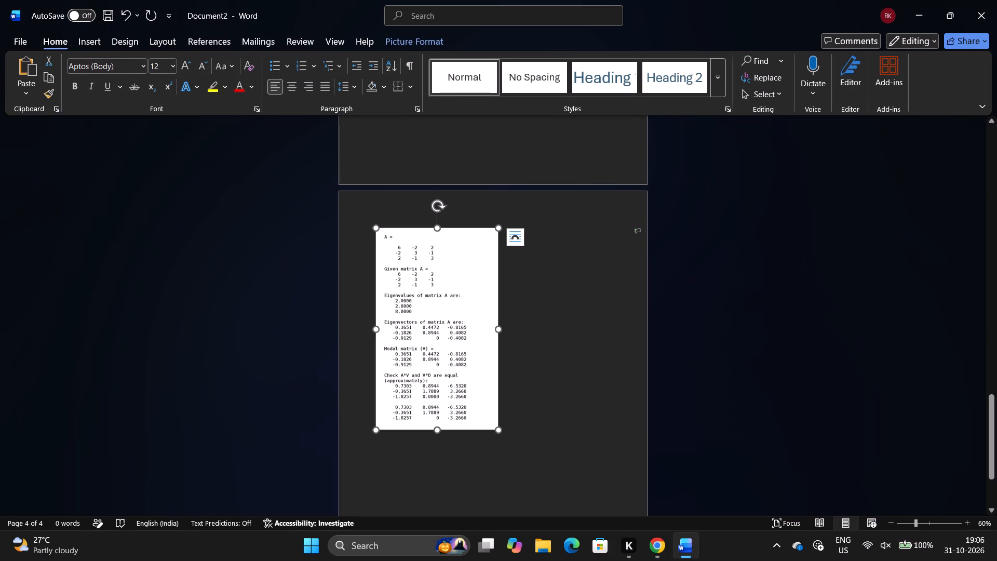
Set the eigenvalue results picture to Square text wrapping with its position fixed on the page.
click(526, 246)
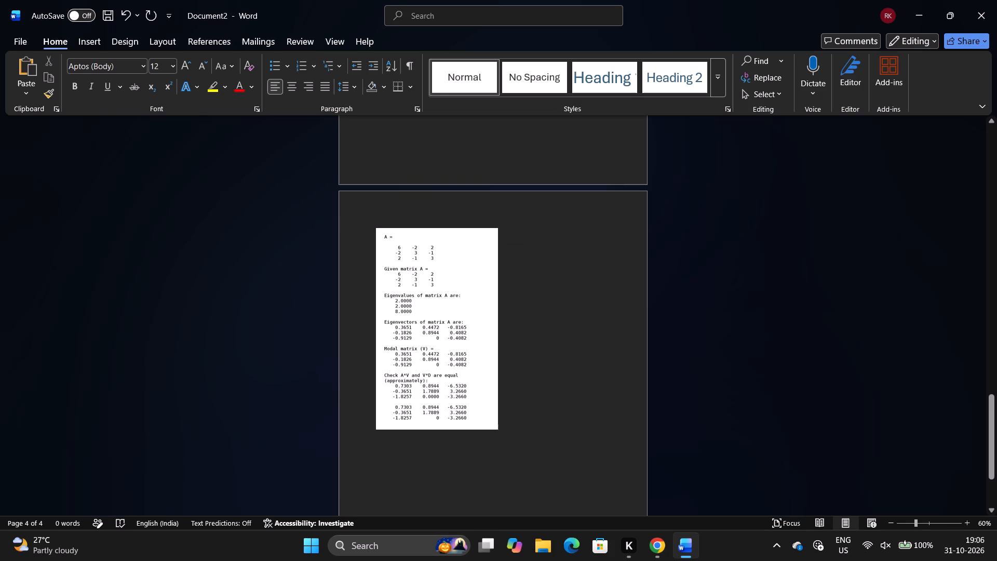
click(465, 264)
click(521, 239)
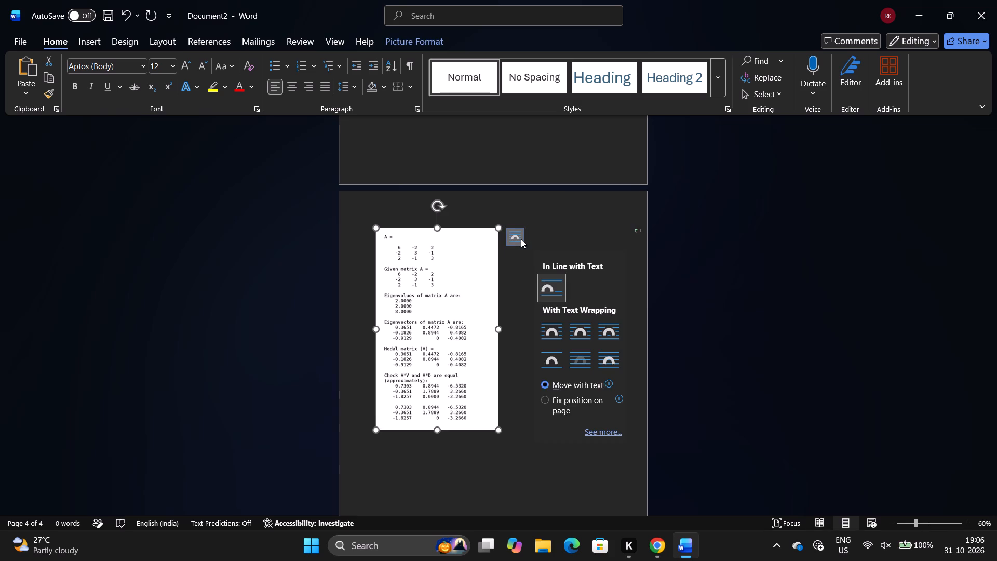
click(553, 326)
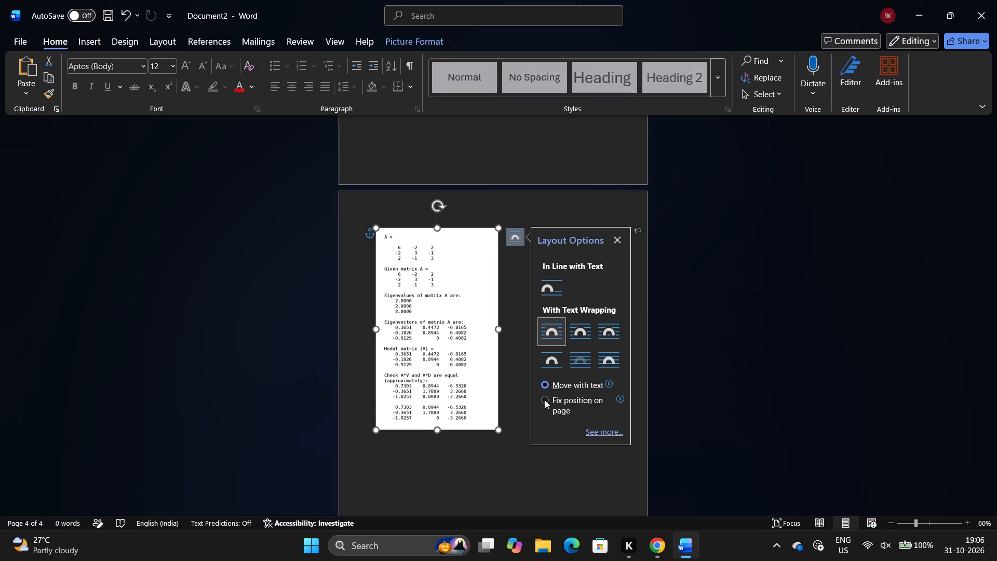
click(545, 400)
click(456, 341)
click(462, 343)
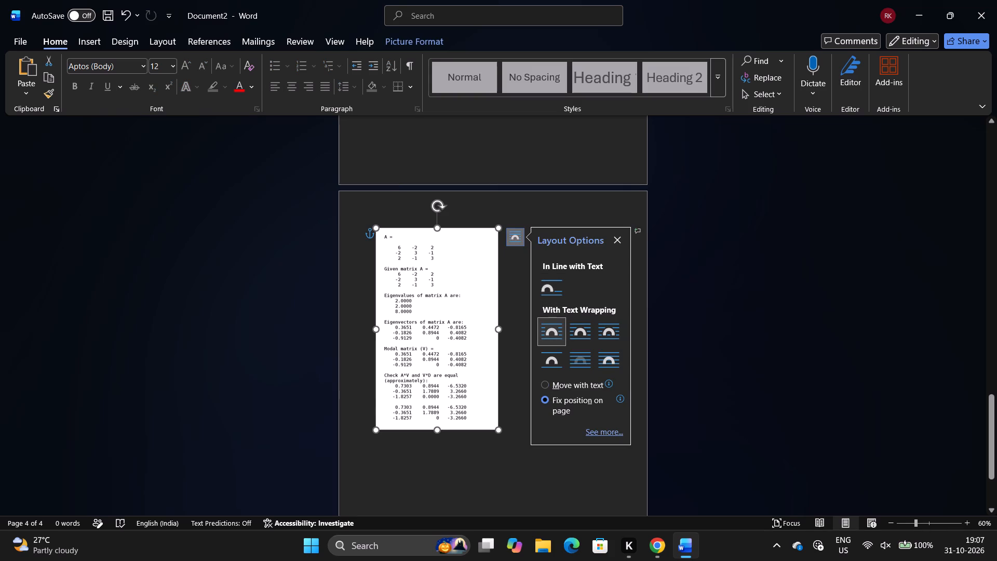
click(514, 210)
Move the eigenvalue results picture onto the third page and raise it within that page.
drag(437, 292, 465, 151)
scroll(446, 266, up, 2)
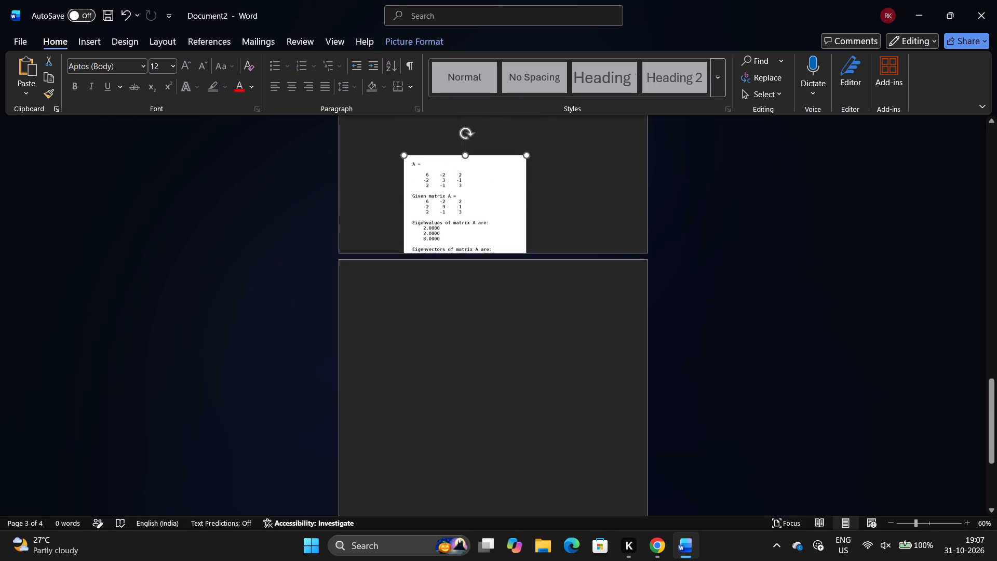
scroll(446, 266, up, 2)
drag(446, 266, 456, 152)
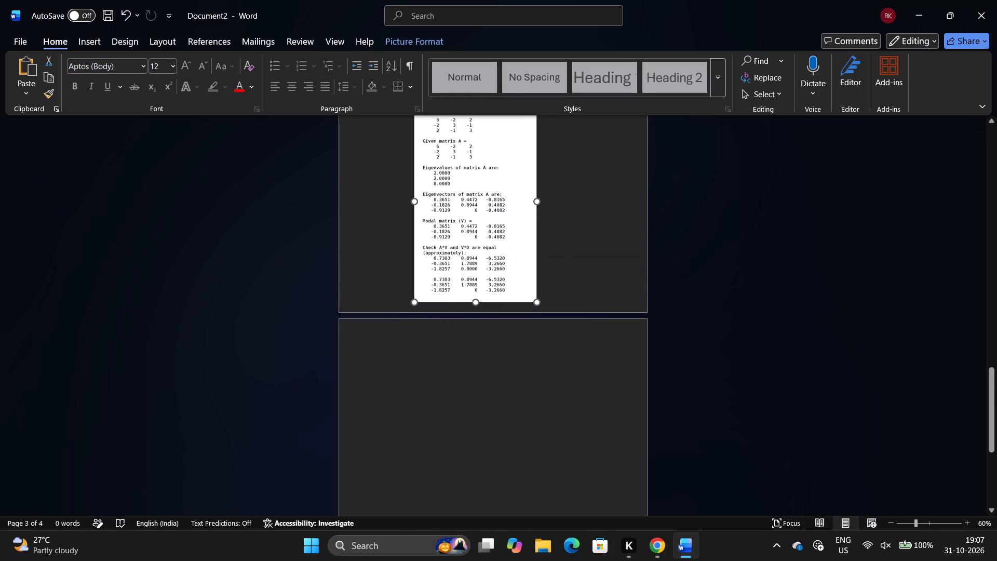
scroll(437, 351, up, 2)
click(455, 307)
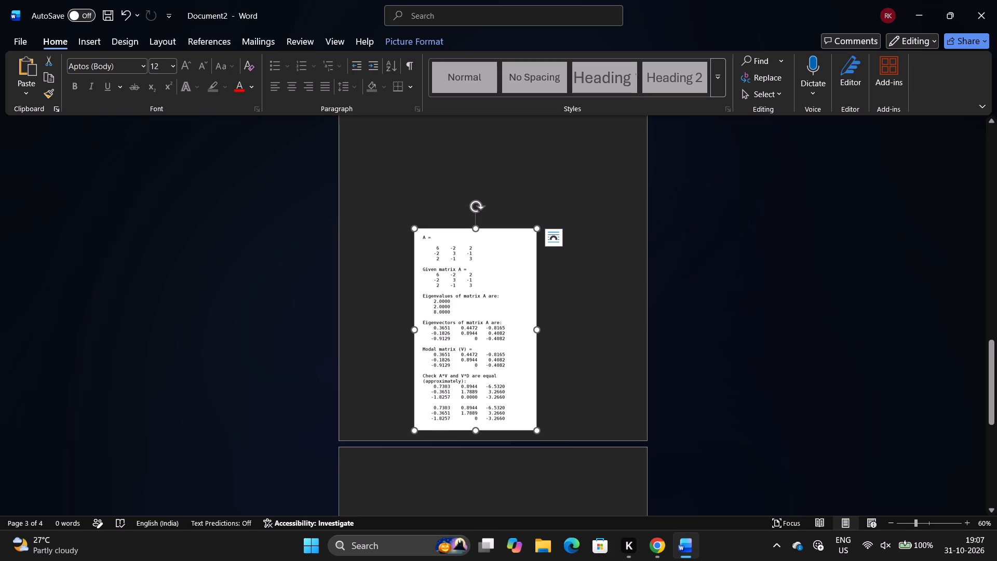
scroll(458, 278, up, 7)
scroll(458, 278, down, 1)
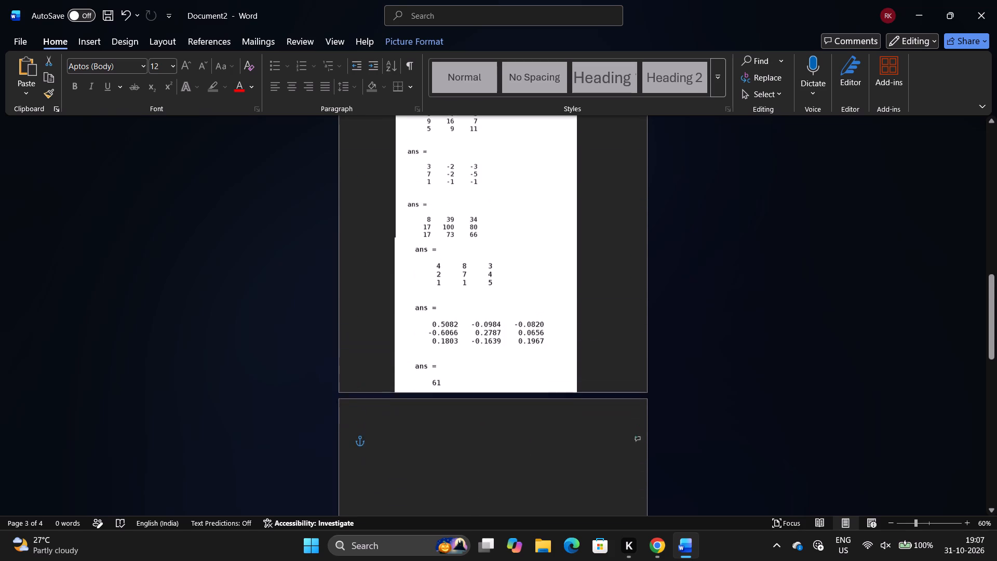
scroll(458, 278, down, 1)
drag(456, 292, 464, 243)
Delete the eigenvalue results picture from the third page.
scroll(464, 243, up, 1)
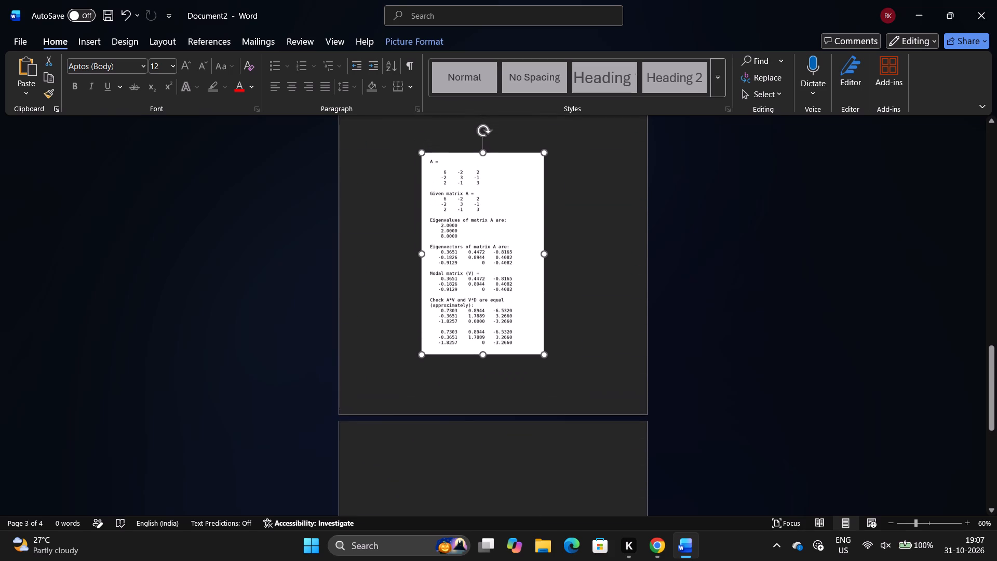
scroll(464, 243, up, 1)
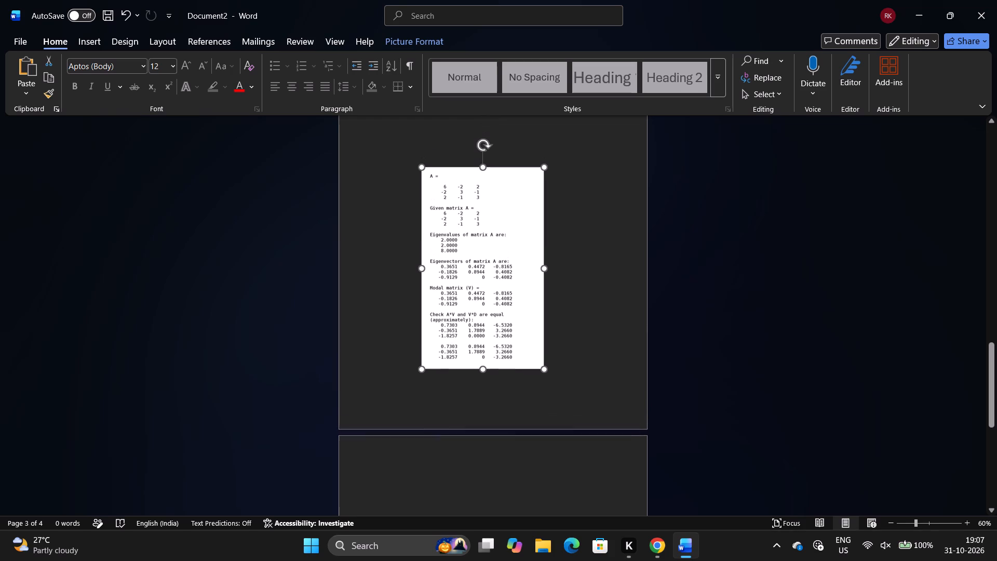
scroll(464, 243, up, 2)
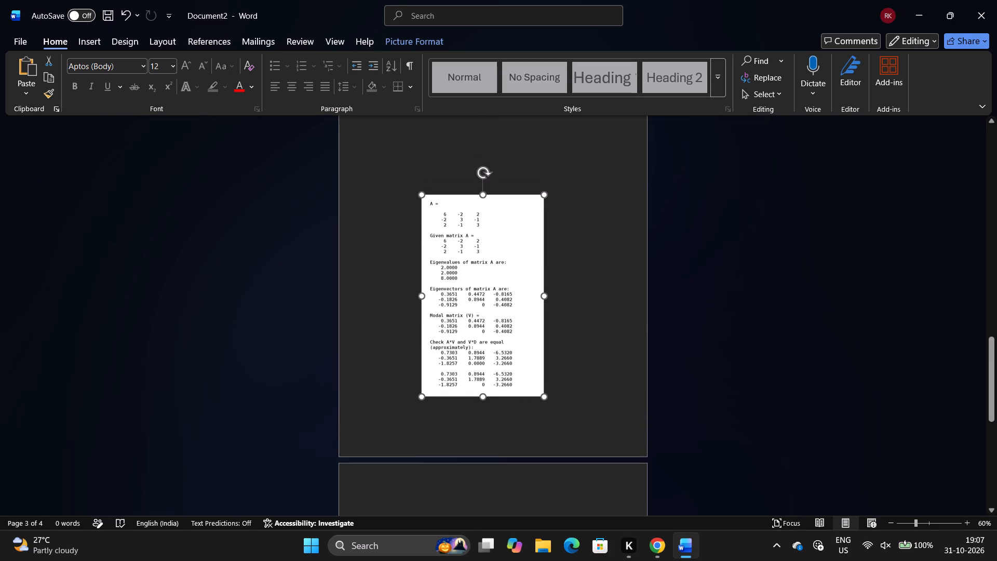
key(Delete)
Review the document from the first-page matrix results through the Q2 results to the blank third page.
click(89, 39)
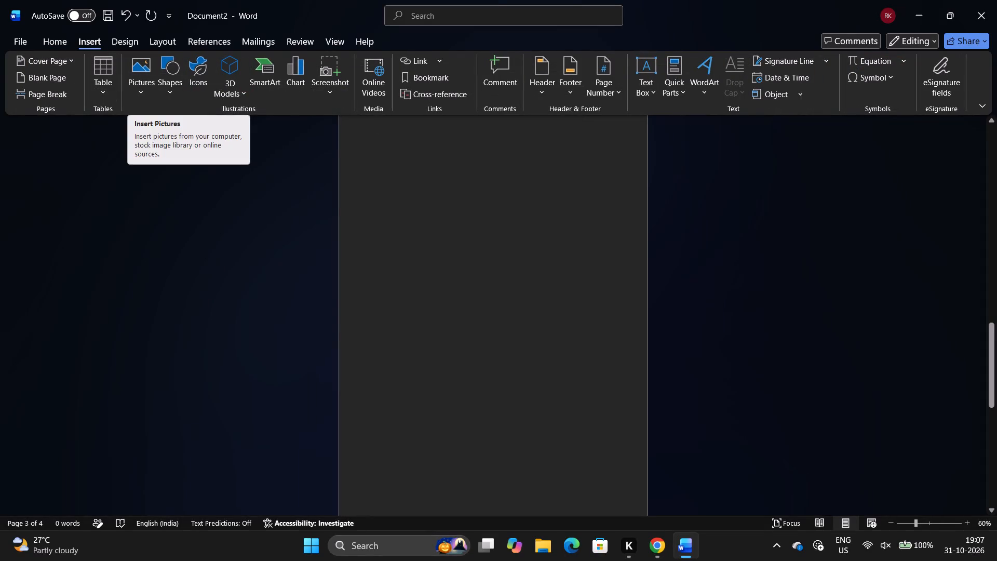
scroll(378, 192, up, 9)
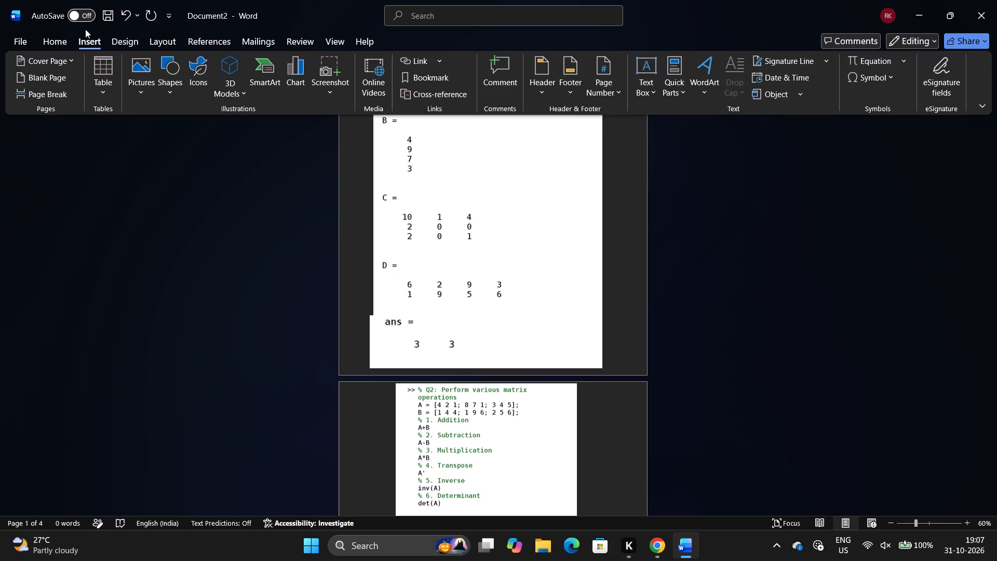
scroll(291, 275, down, 3)
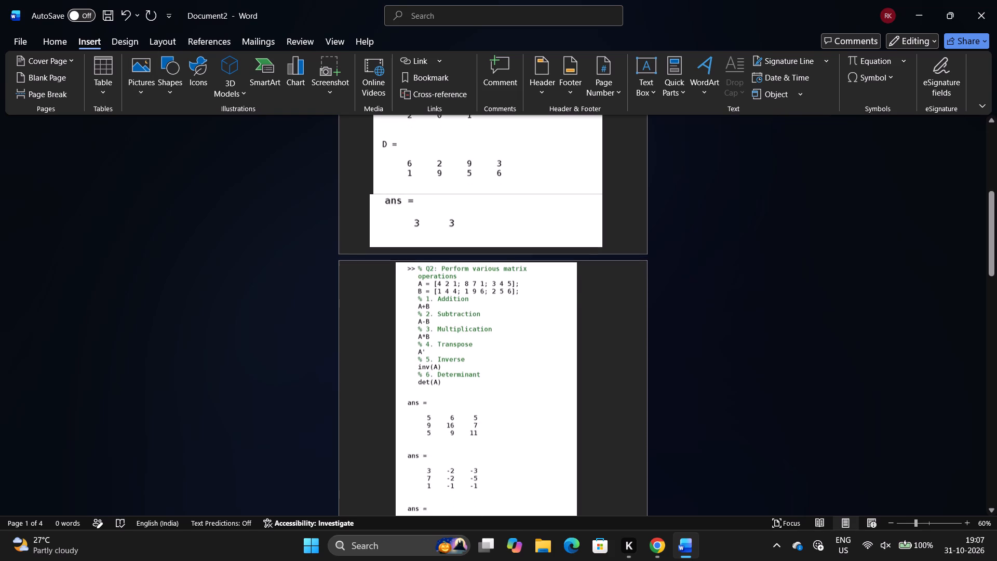
scroll(291, 275, down, 7)
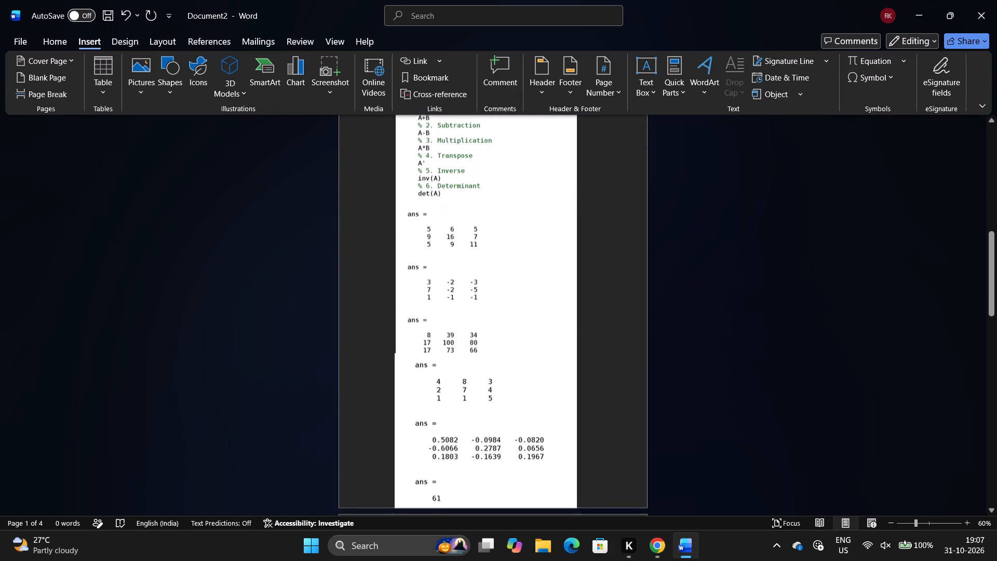
scroll(291, 275, down, 8)
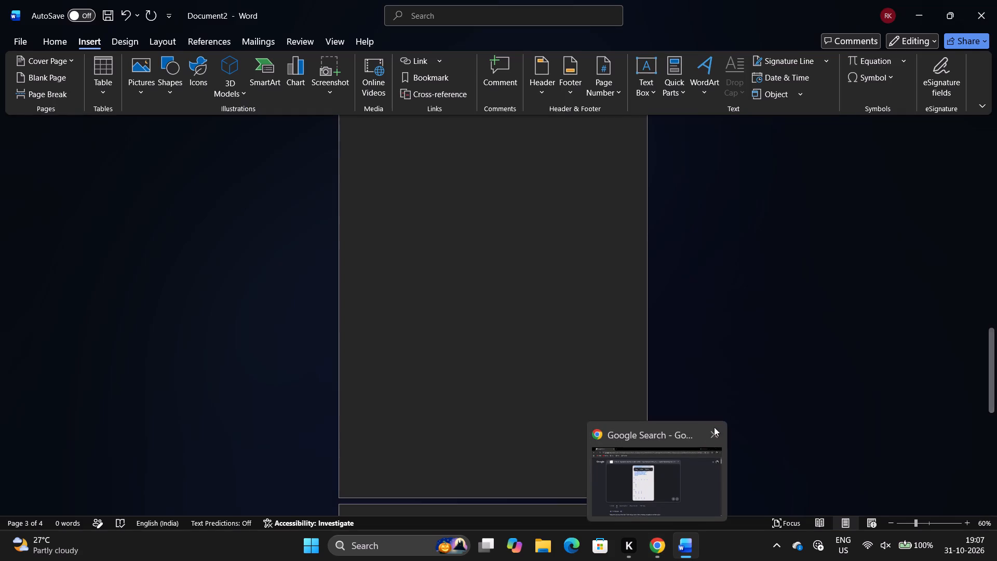
Close the Google Search window in Chrome.
click(716, 434)
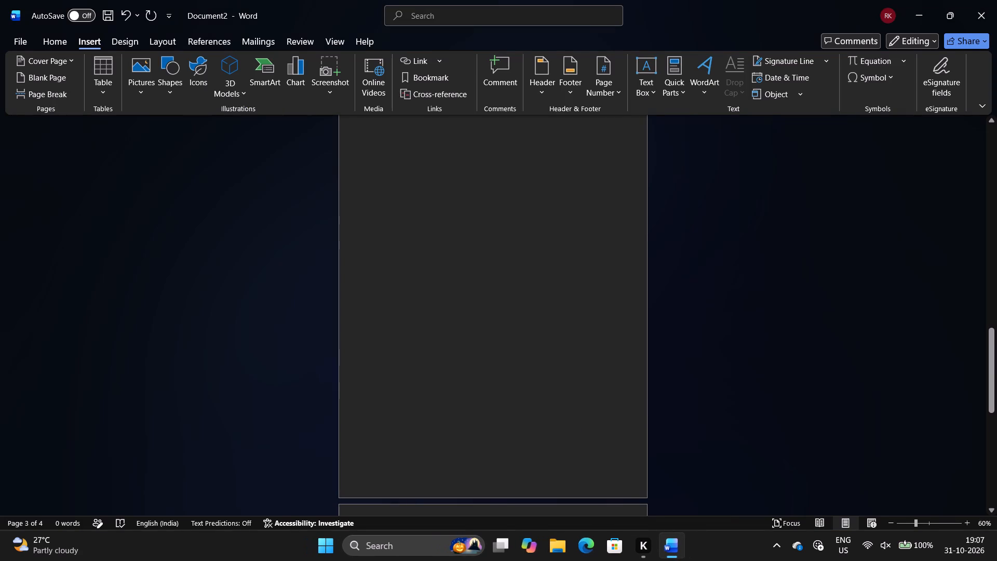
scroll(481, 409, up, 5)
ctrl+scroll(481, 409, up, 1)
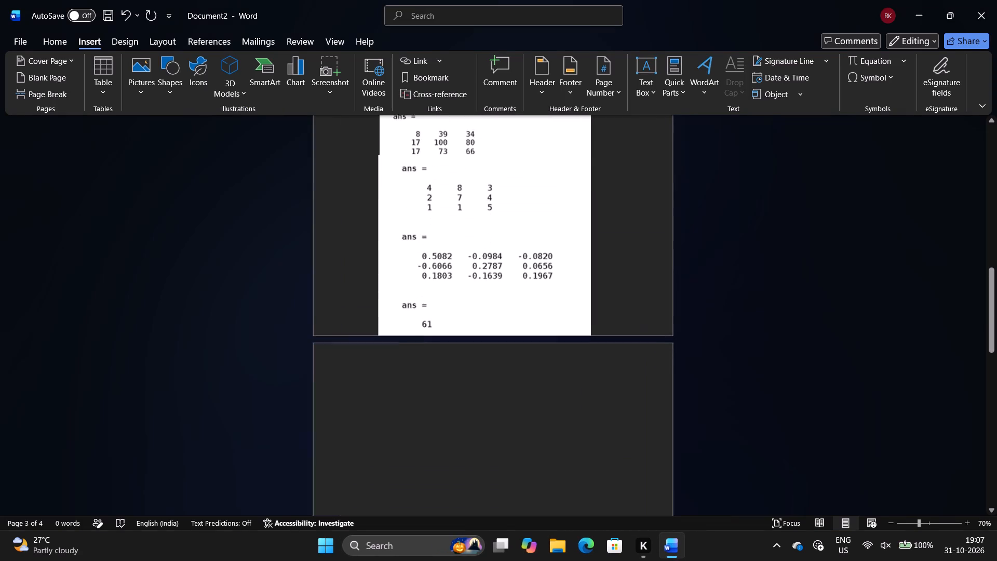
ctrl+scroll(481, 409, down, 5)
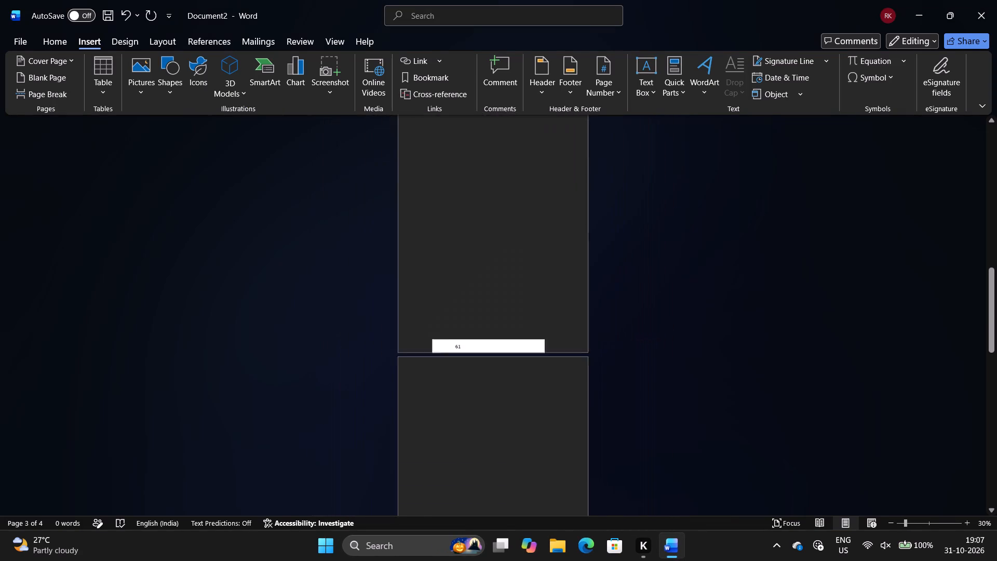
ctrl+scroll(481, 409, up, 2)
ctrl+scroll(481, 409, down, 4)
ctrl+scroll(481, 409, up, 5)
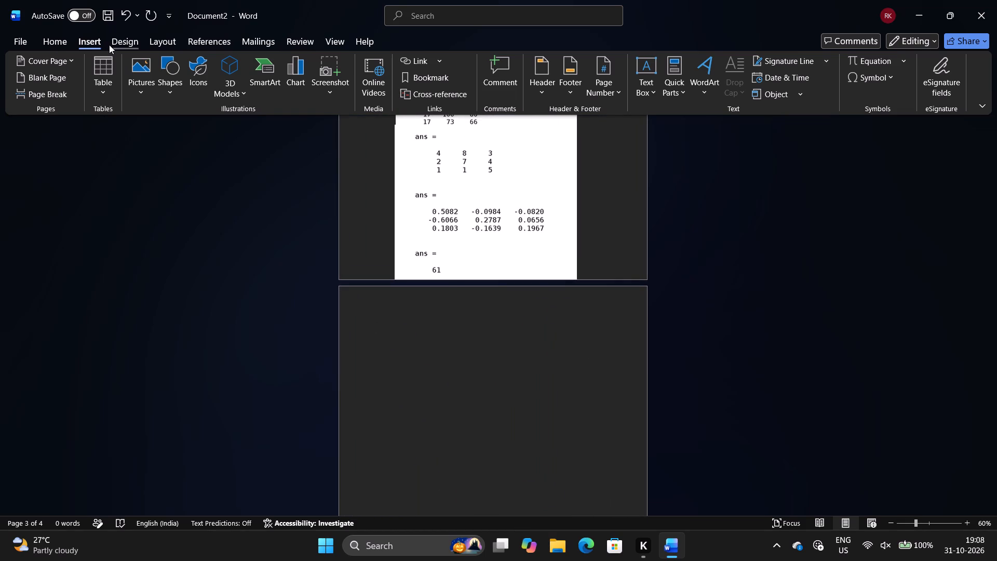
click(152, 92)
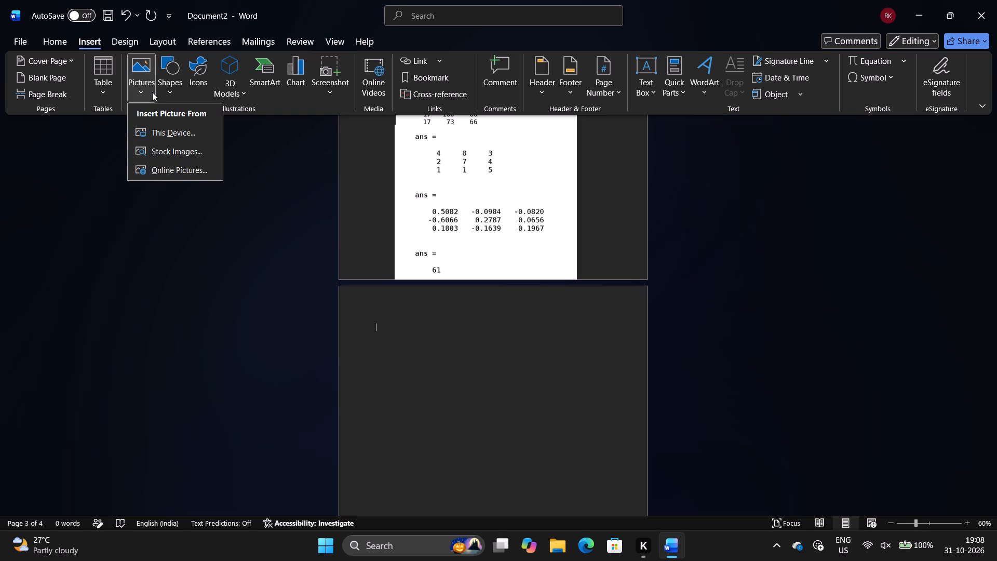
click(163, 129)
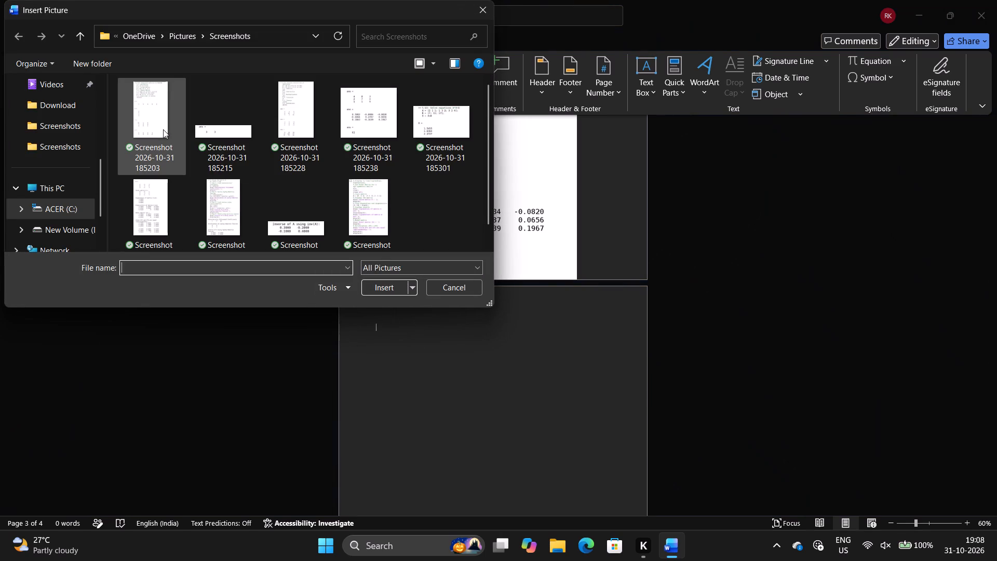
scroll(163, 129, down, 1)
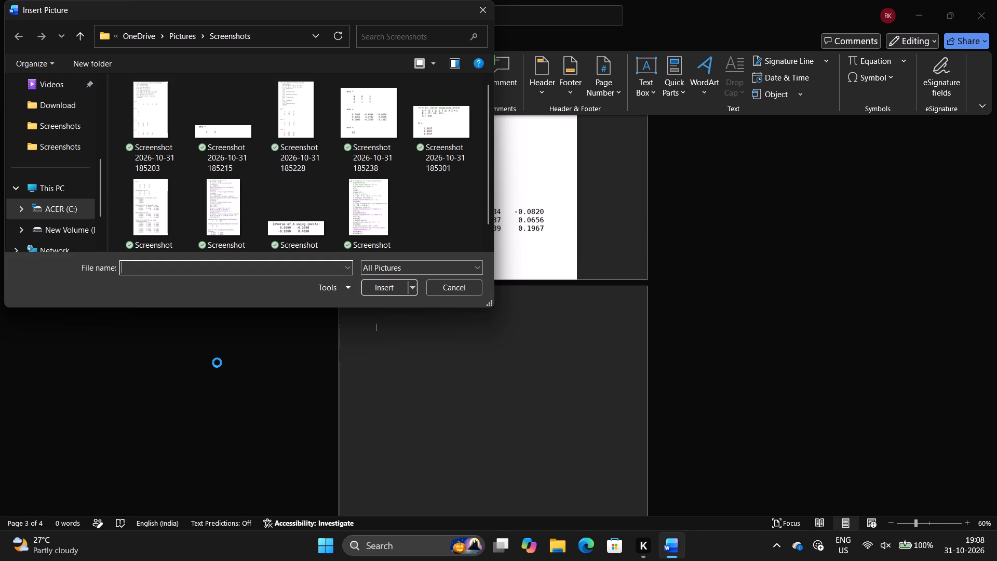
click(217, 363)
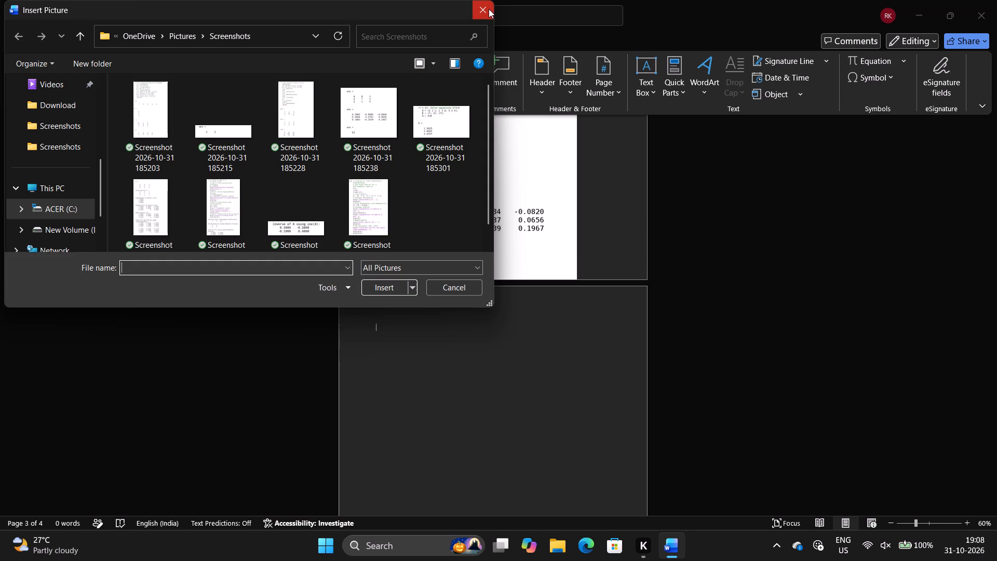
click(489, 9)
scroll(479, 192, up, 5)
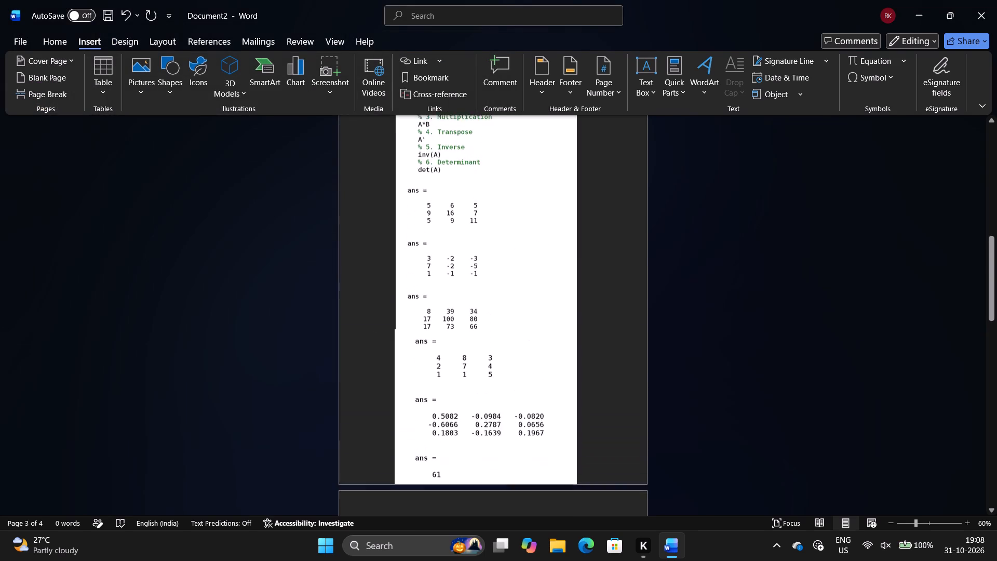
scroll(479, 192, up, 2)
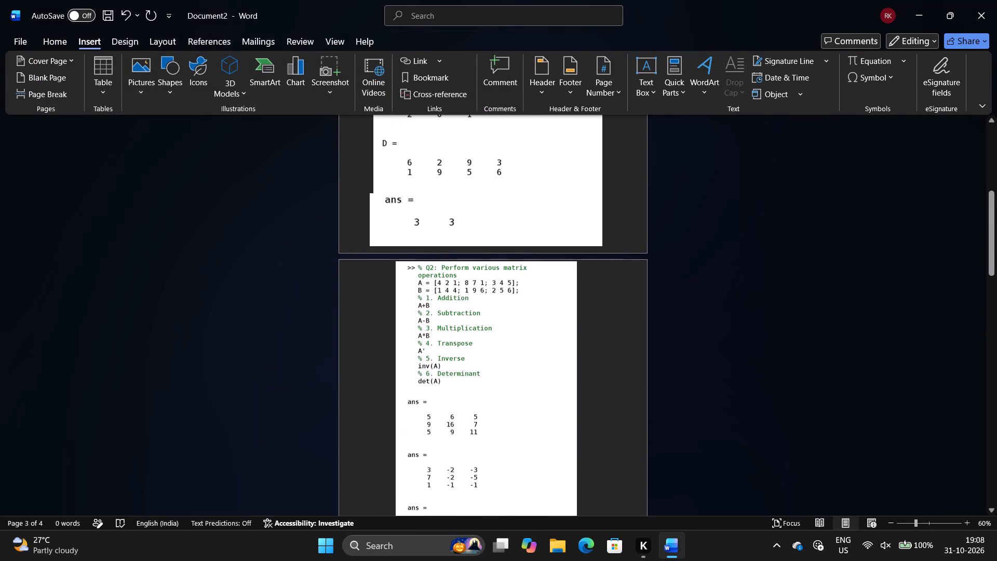
Examine the Q1 results page and the start of the Q2 results page.
click(435, 267)
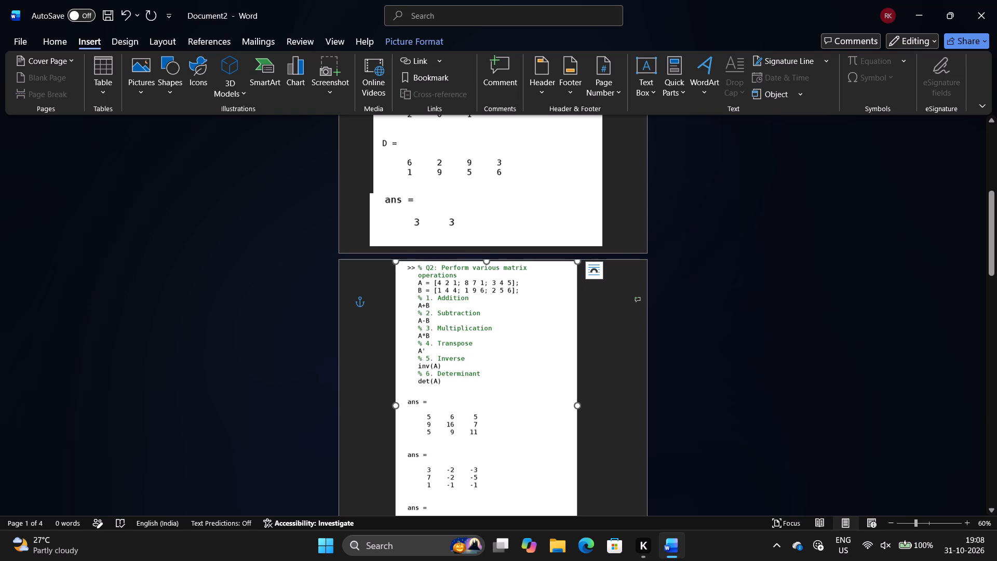
click(347, 286)
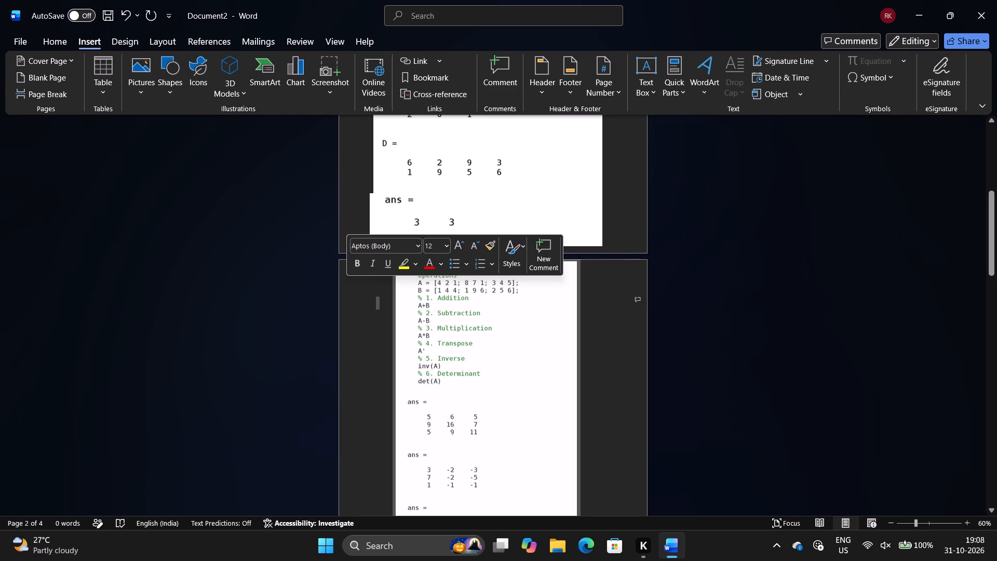
click(350, 205)
click(295, 209)
click(295, 209)
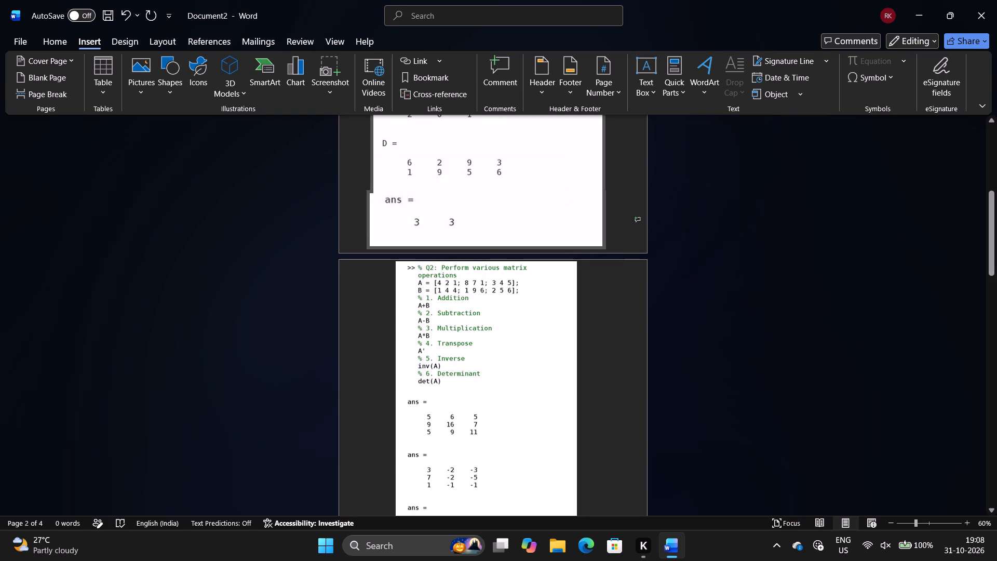
scroll(425, 174, up, 13)
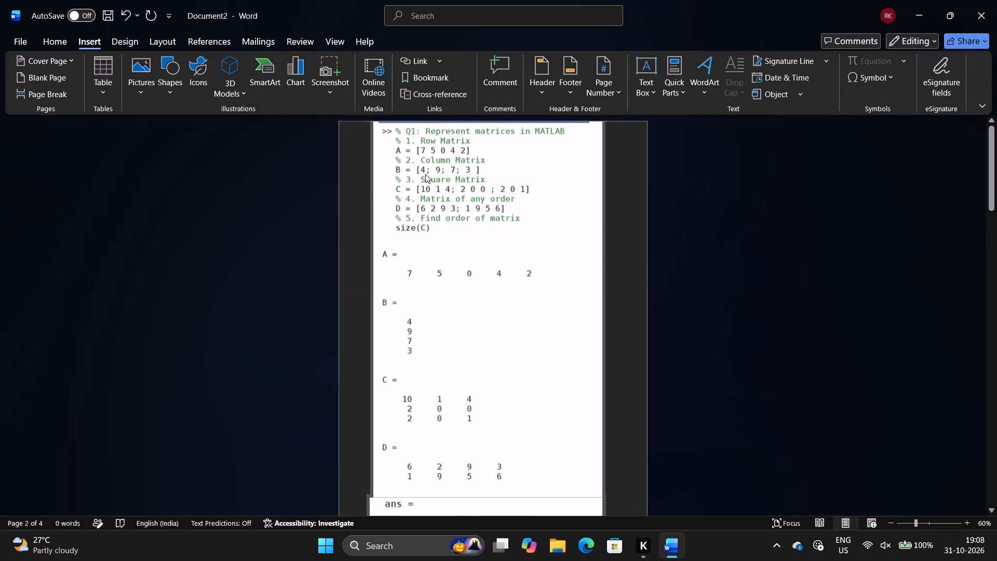
scroll(425, 174, up, 2)
ctrl+scroll(425, 174, down, 6)
ctrl+scroll(425, 174, up, 3)
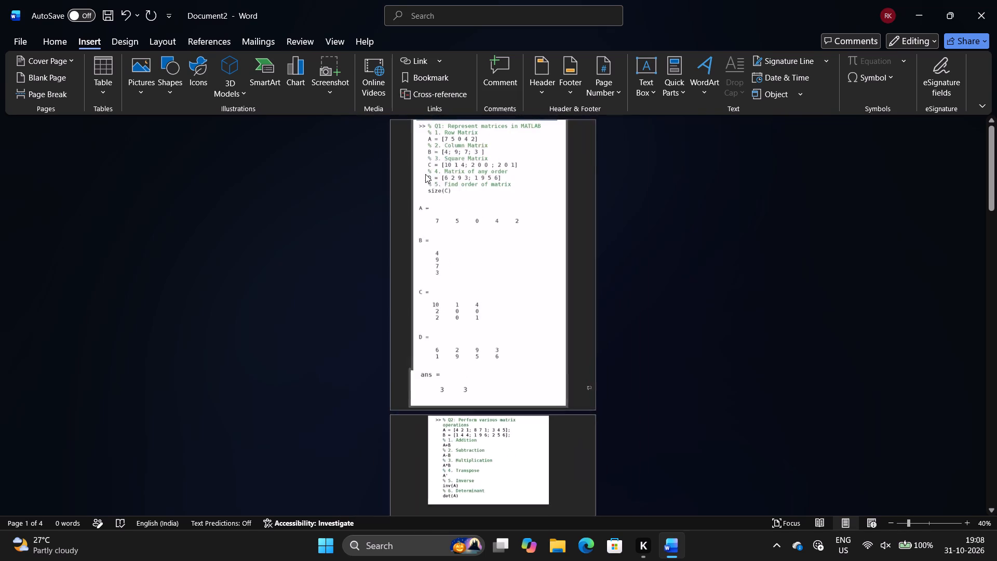
ctrl+scroll(425, 174, up, 2)
drag(444, 243, 466, 283)
ctrl+scroll(466, 283, down, 1)
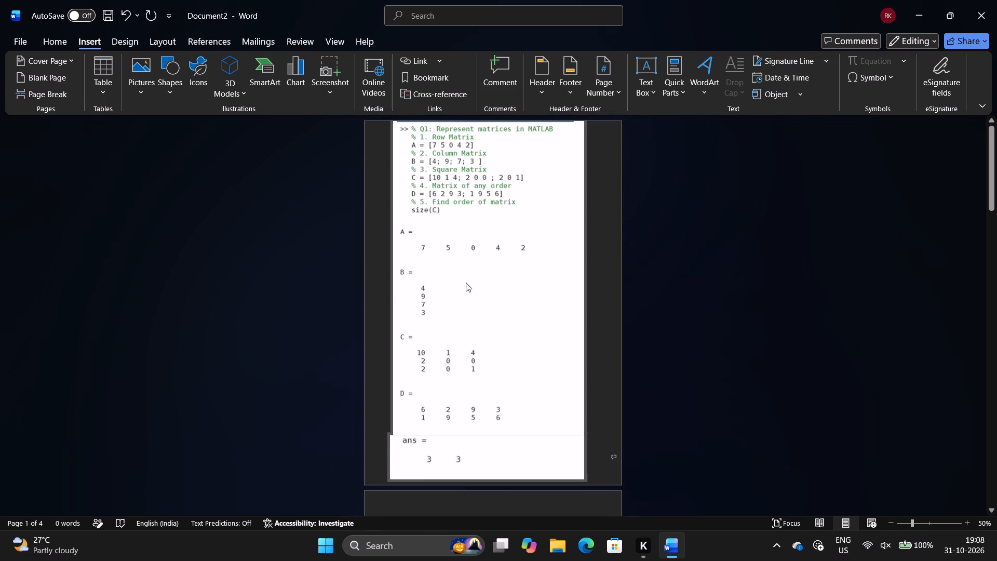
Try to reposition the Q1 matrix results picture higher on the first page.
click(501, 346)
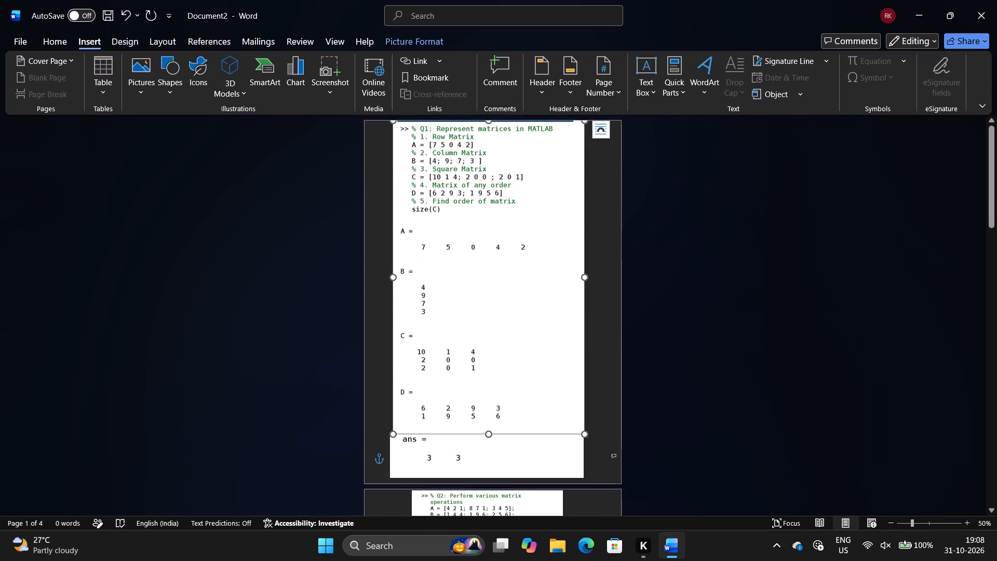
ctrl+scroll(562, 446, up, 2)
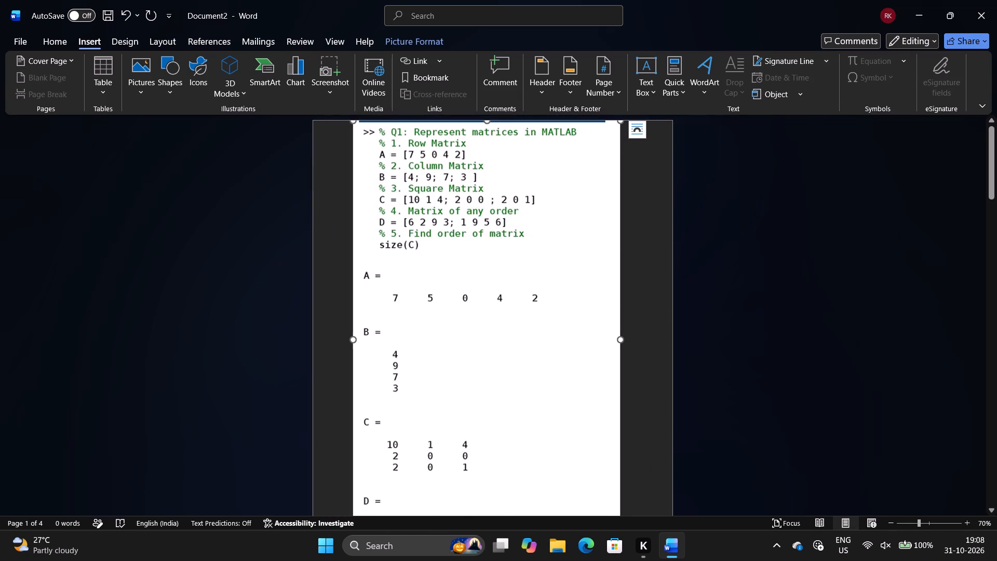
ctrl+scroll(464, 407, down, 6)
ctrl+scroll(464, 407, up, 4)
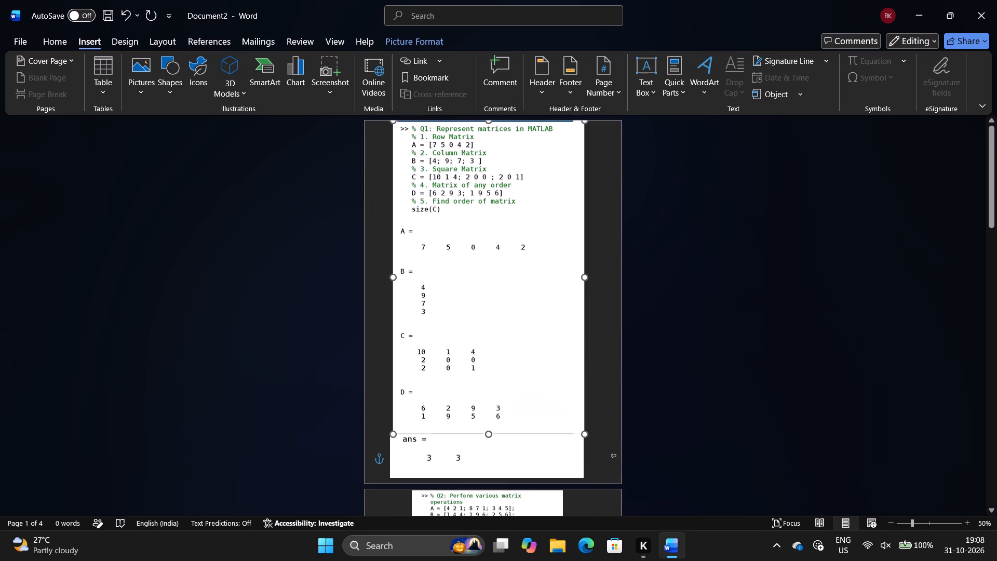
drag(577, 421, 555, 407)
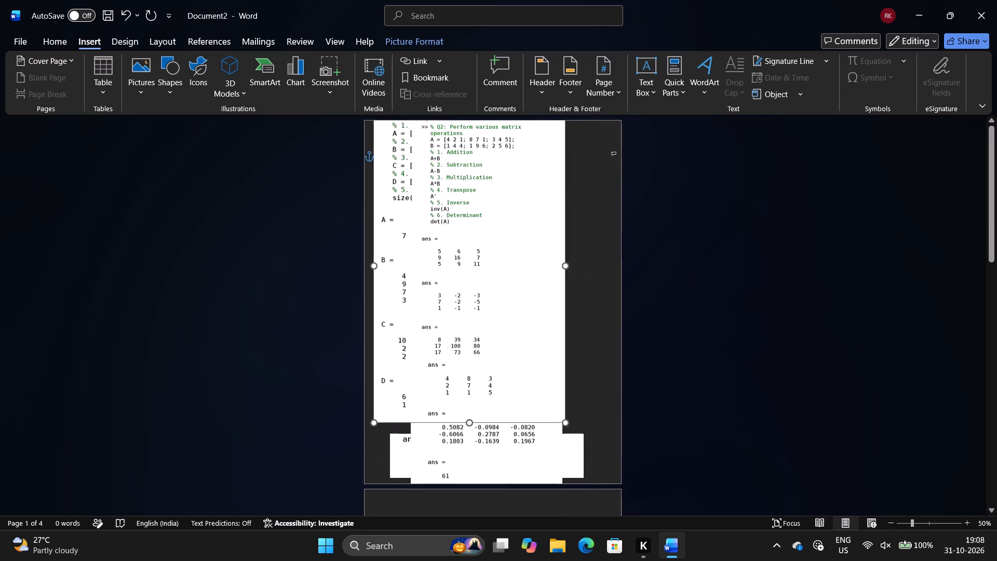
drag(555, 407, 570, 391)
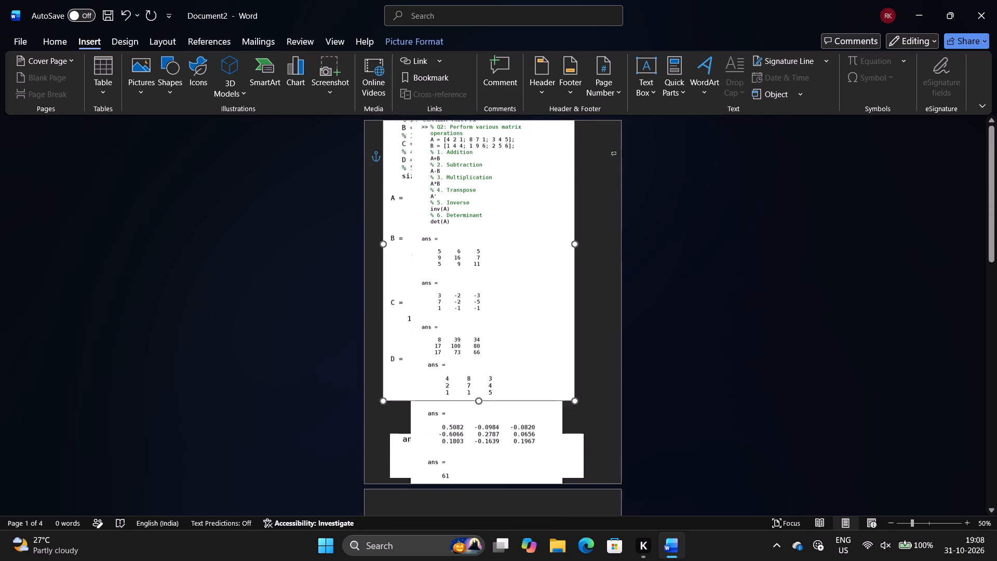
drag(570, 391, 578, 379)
Delete all the Q1 and Q2 results pictures from the document.
scroll(585, 300, up, 5)
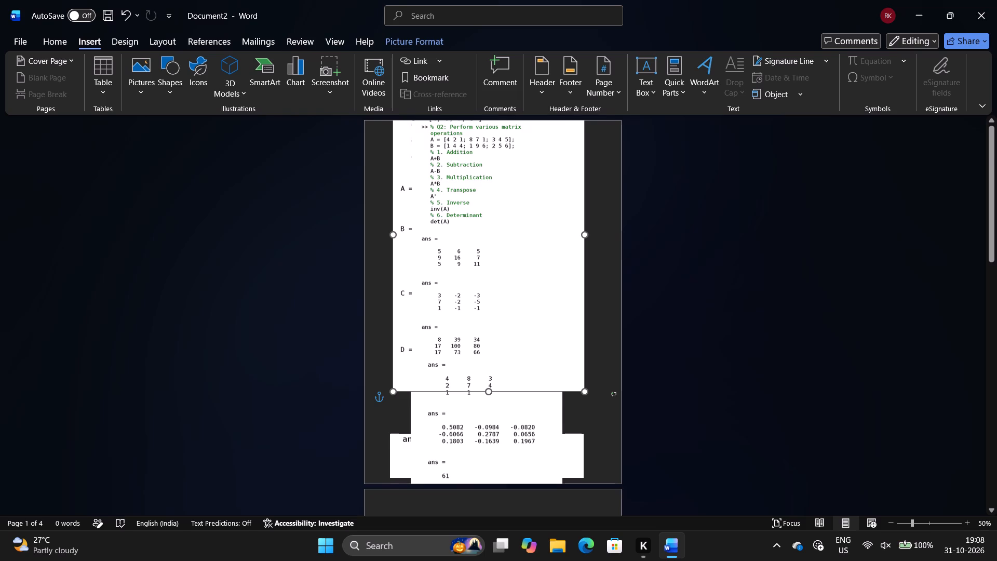
scroll(585, 300, down, 7)
scroll(585, 300, up, 7)
key(Delete)
key(Delete)
key(Delete)
click(530, 313)
key(Delete)
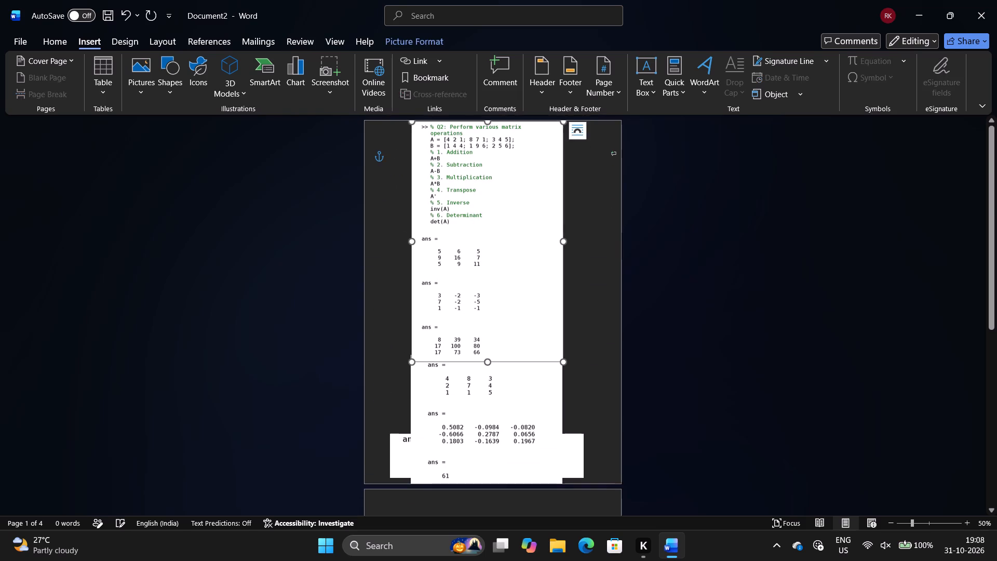
click(530, 313)
key(Delete)
click(530, 313)
key(Delete)
click(504, 423)
key(Delete)
key(Delete)
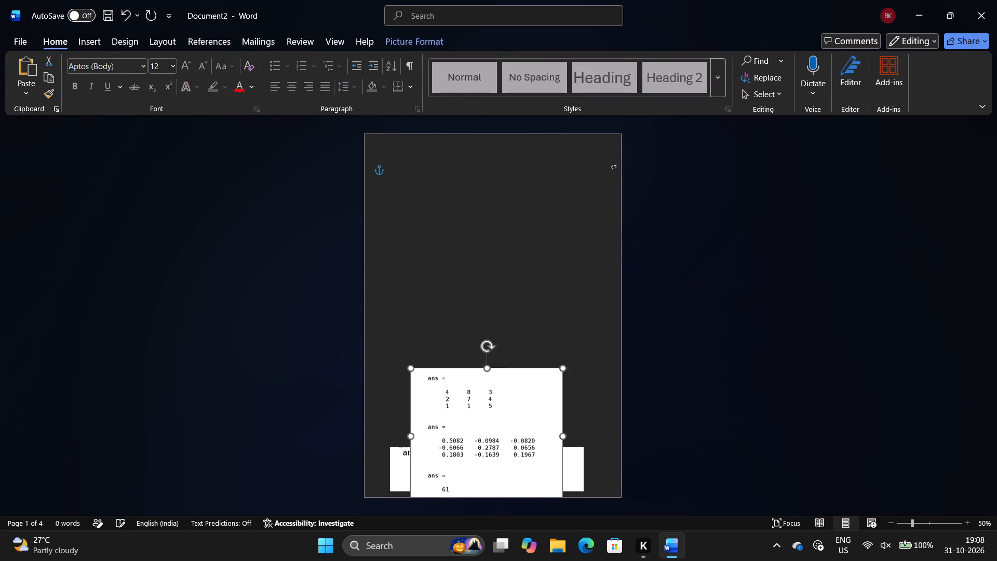
click(497, 464)
key(Delete)
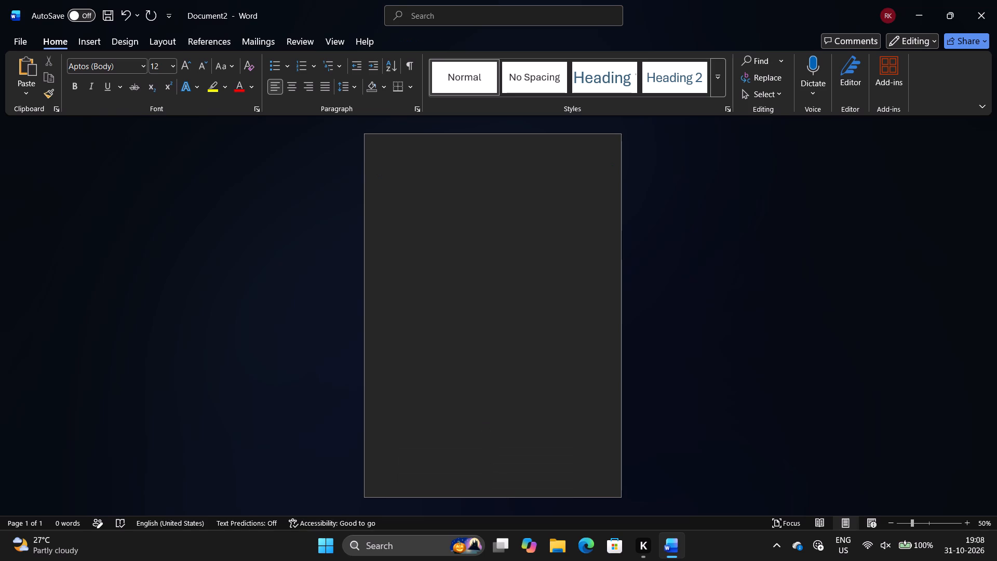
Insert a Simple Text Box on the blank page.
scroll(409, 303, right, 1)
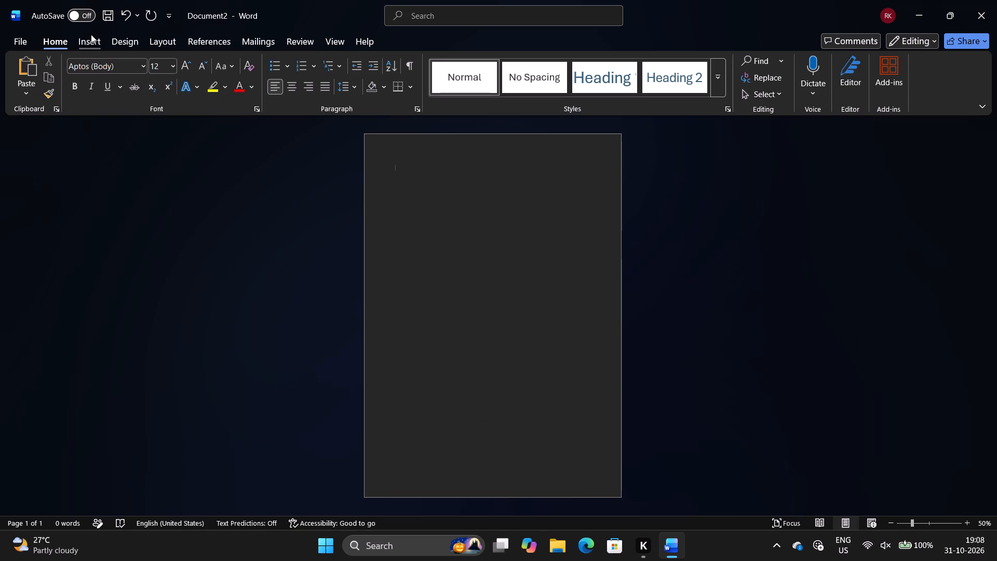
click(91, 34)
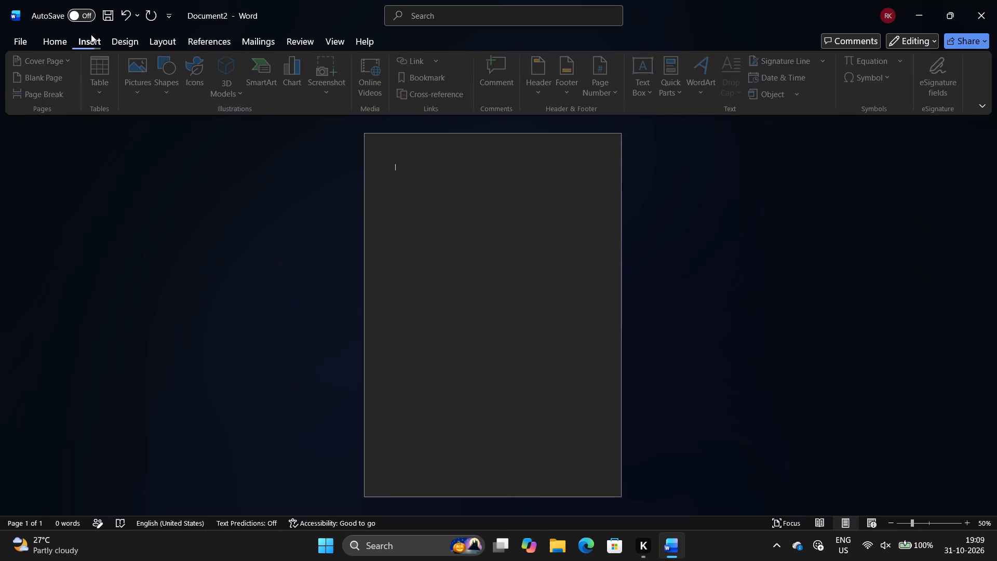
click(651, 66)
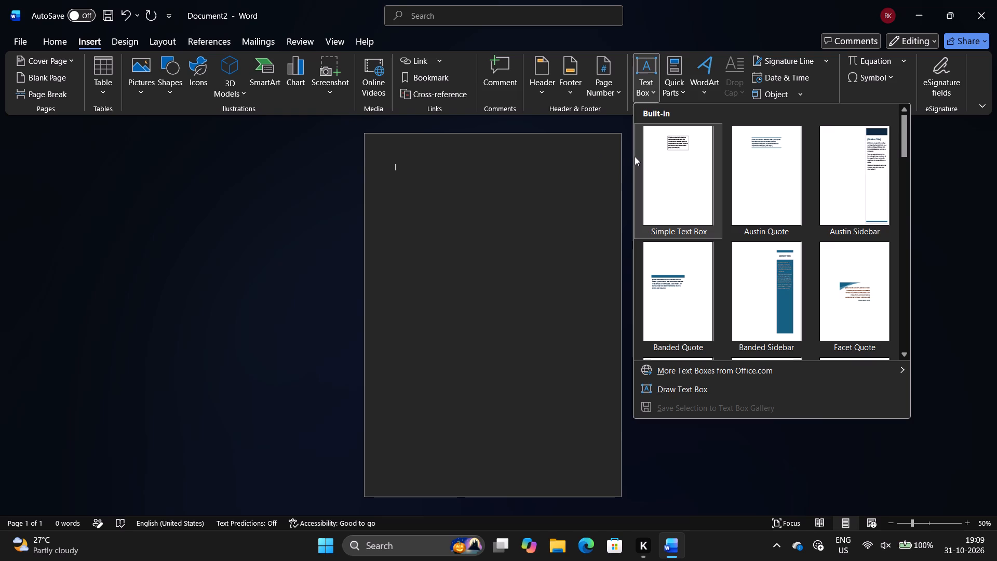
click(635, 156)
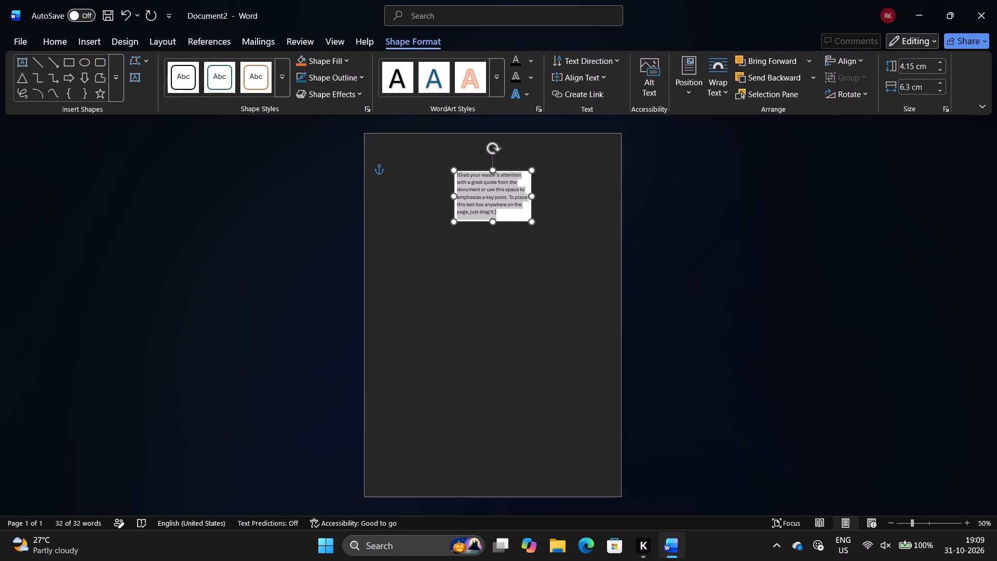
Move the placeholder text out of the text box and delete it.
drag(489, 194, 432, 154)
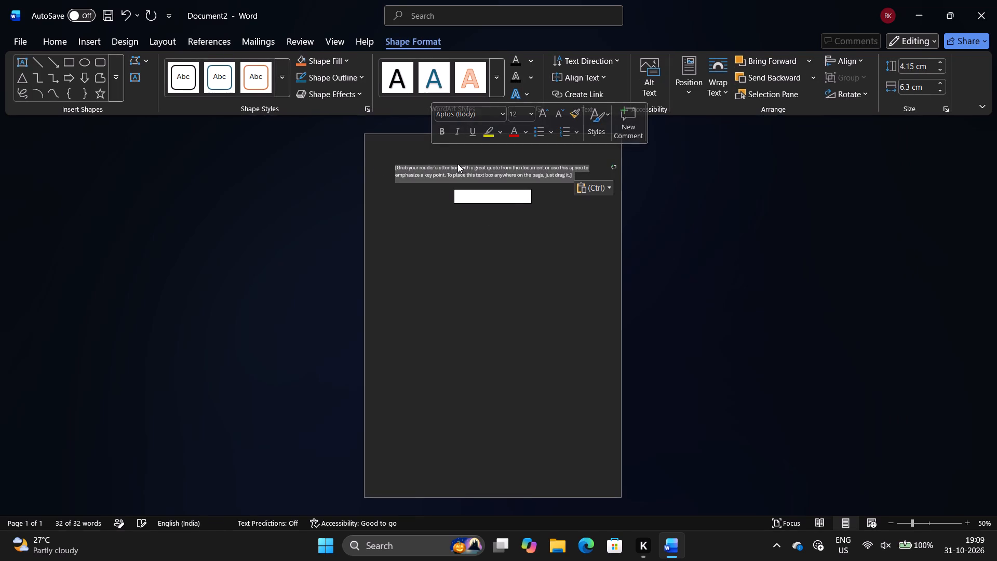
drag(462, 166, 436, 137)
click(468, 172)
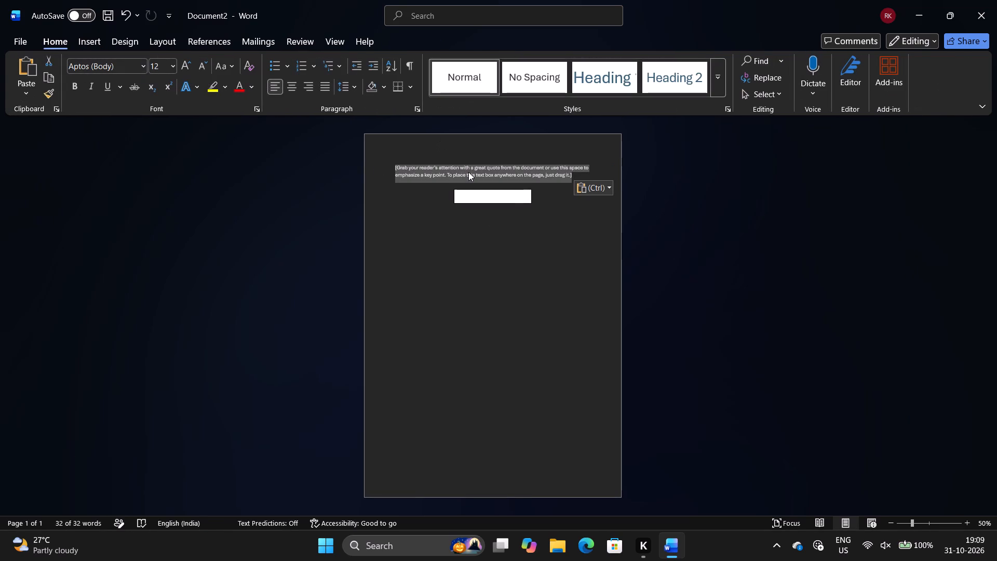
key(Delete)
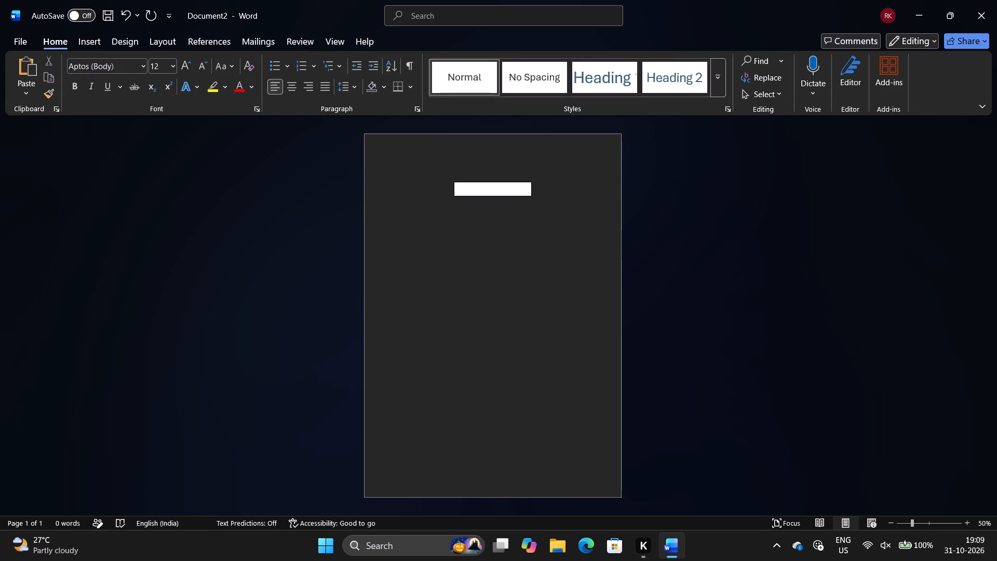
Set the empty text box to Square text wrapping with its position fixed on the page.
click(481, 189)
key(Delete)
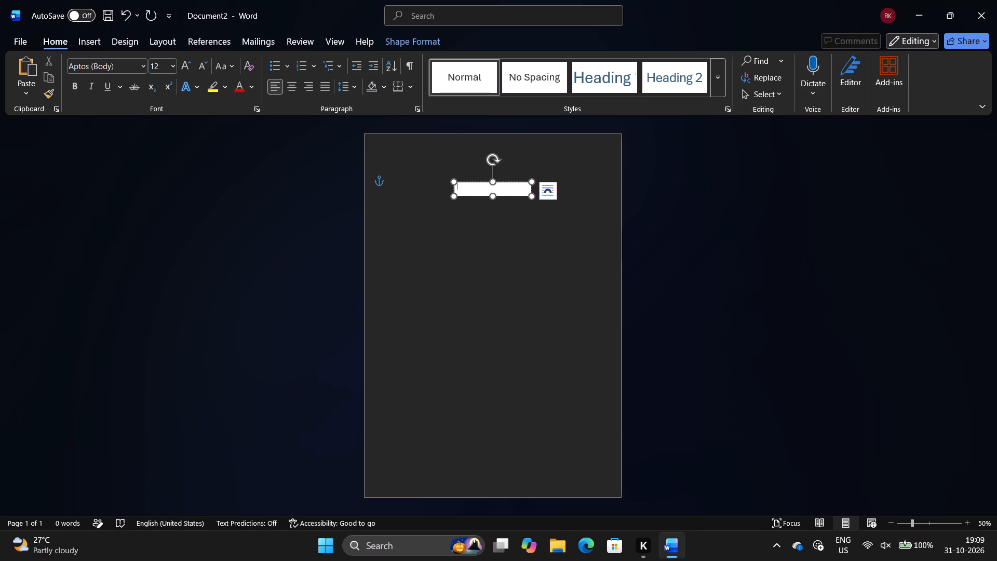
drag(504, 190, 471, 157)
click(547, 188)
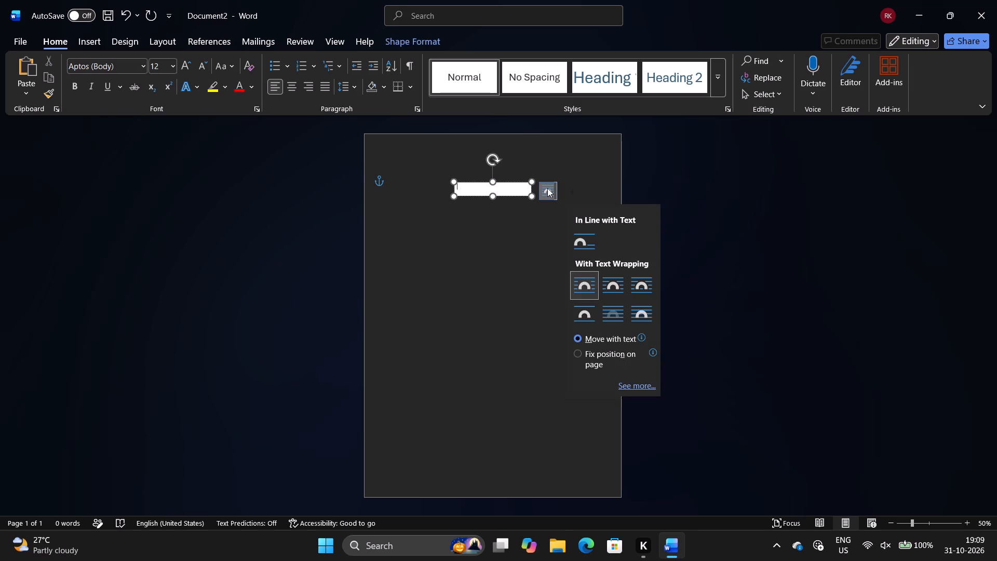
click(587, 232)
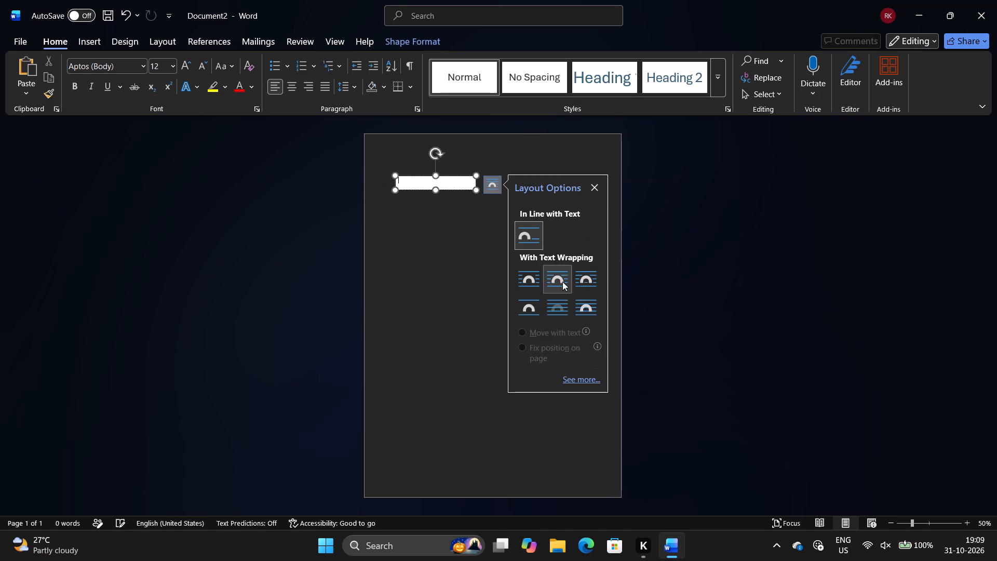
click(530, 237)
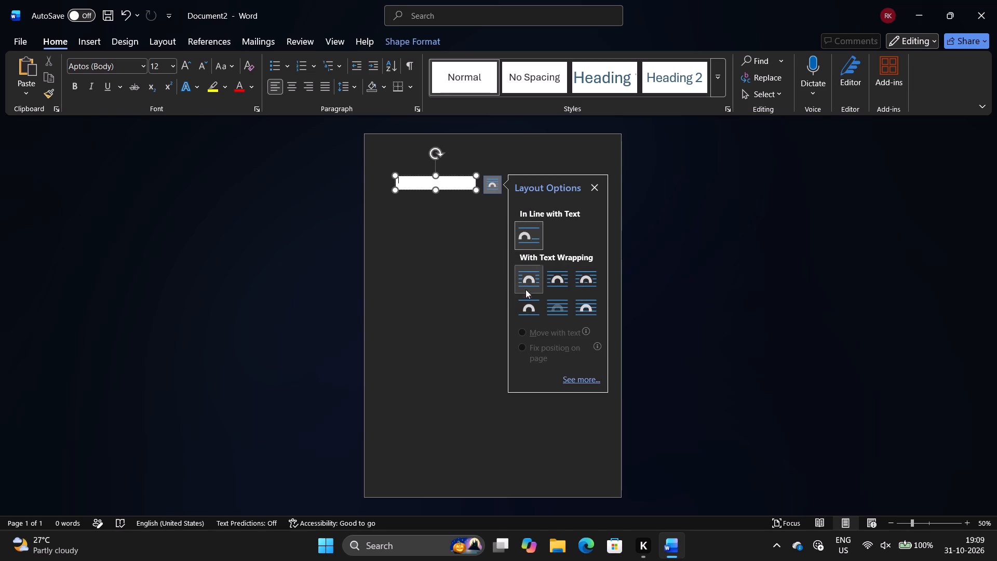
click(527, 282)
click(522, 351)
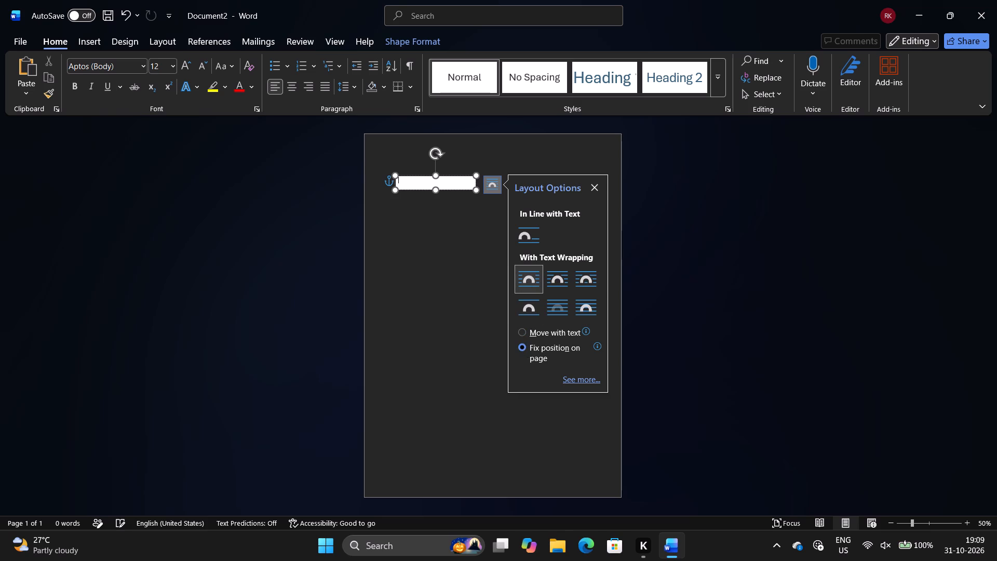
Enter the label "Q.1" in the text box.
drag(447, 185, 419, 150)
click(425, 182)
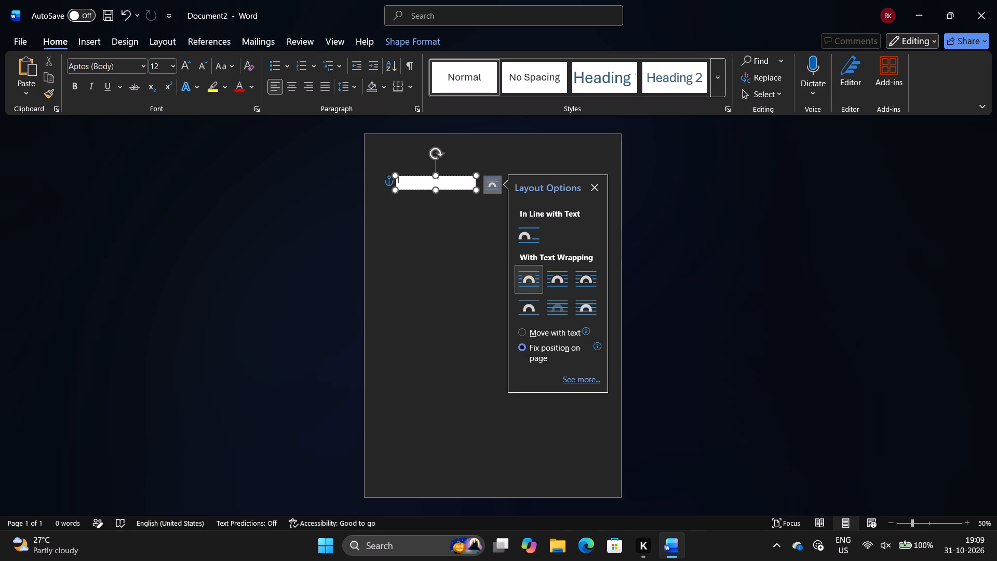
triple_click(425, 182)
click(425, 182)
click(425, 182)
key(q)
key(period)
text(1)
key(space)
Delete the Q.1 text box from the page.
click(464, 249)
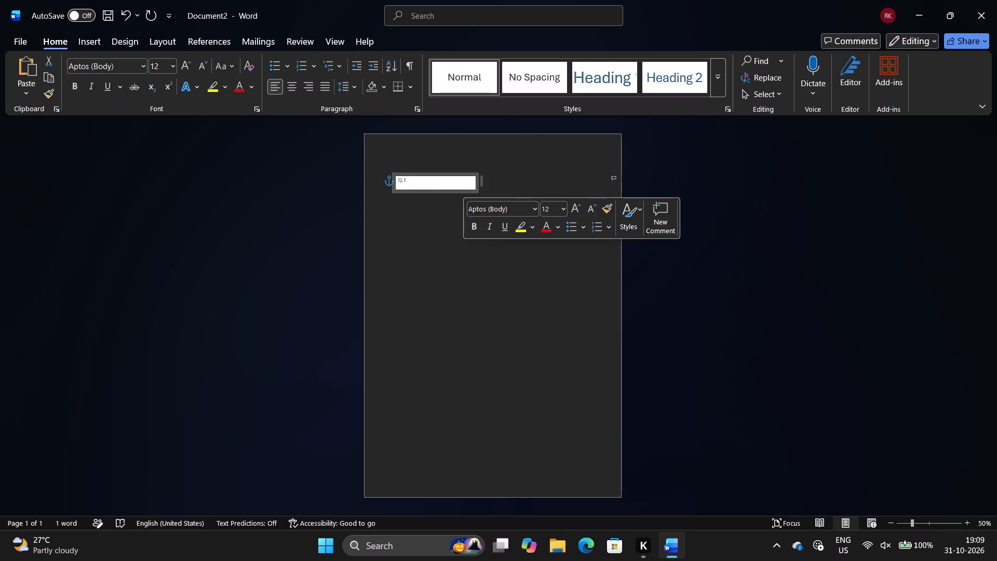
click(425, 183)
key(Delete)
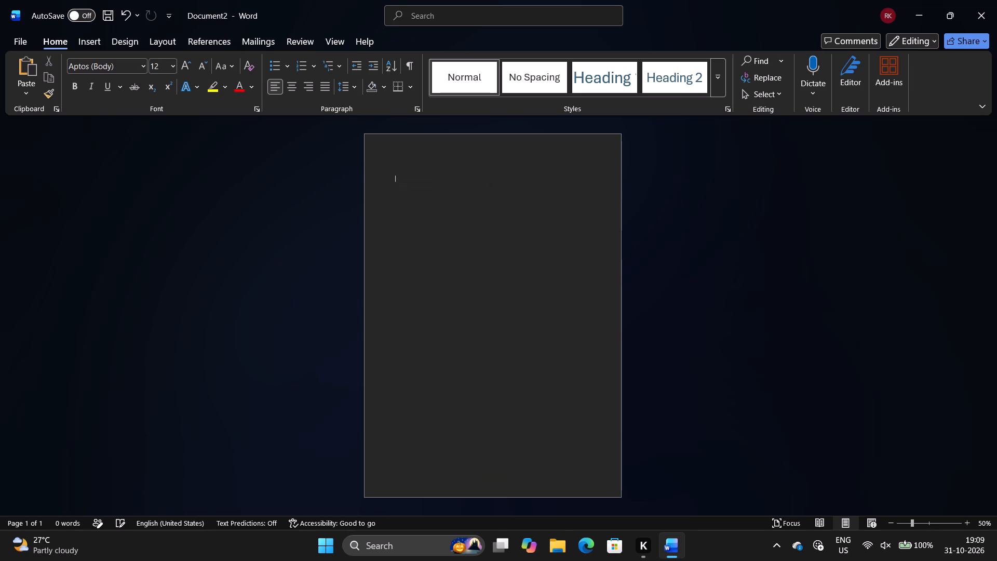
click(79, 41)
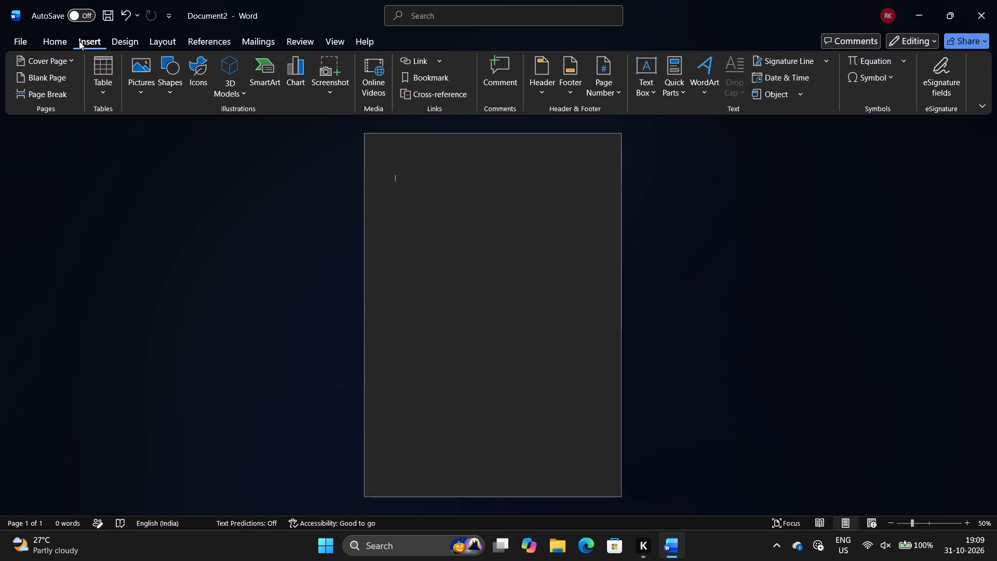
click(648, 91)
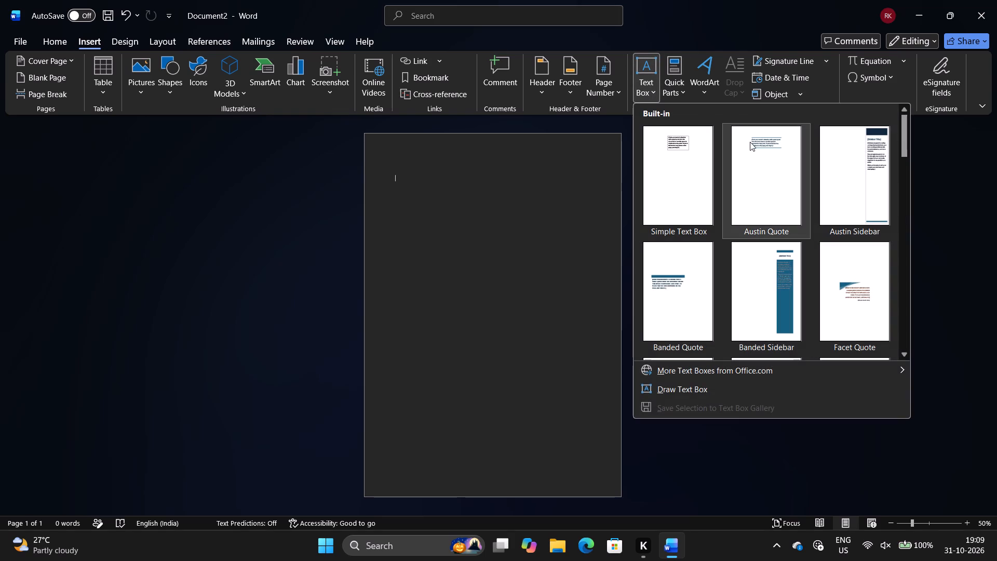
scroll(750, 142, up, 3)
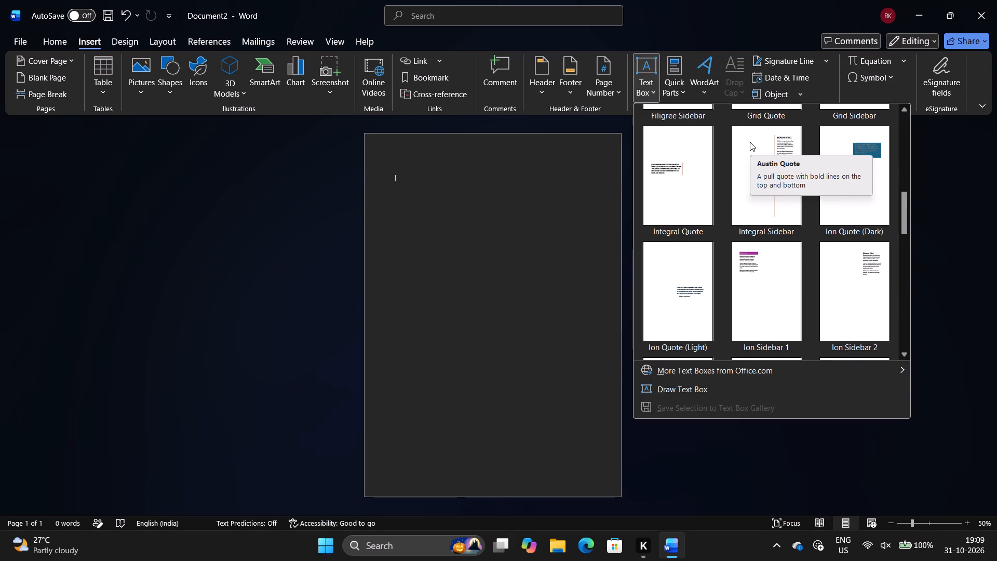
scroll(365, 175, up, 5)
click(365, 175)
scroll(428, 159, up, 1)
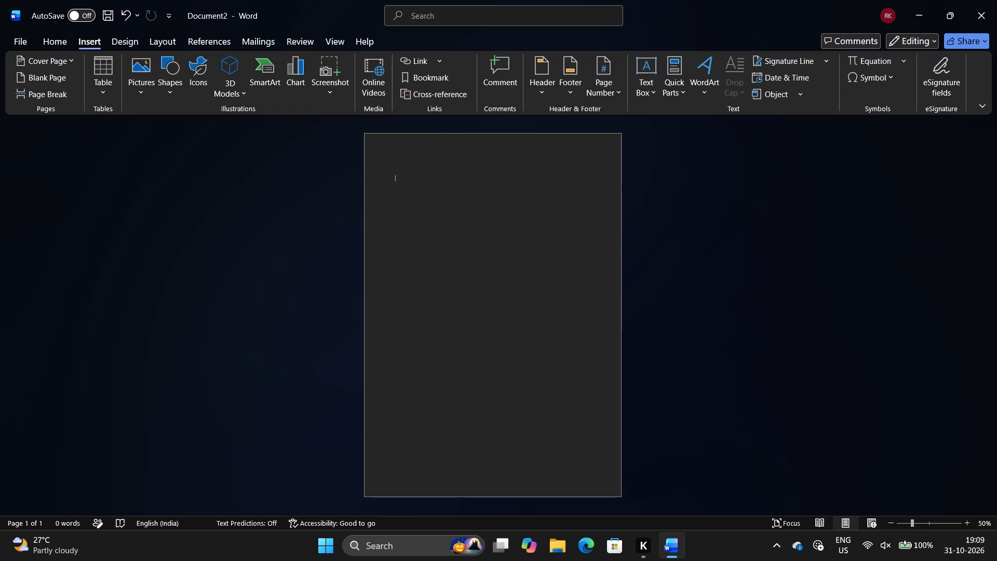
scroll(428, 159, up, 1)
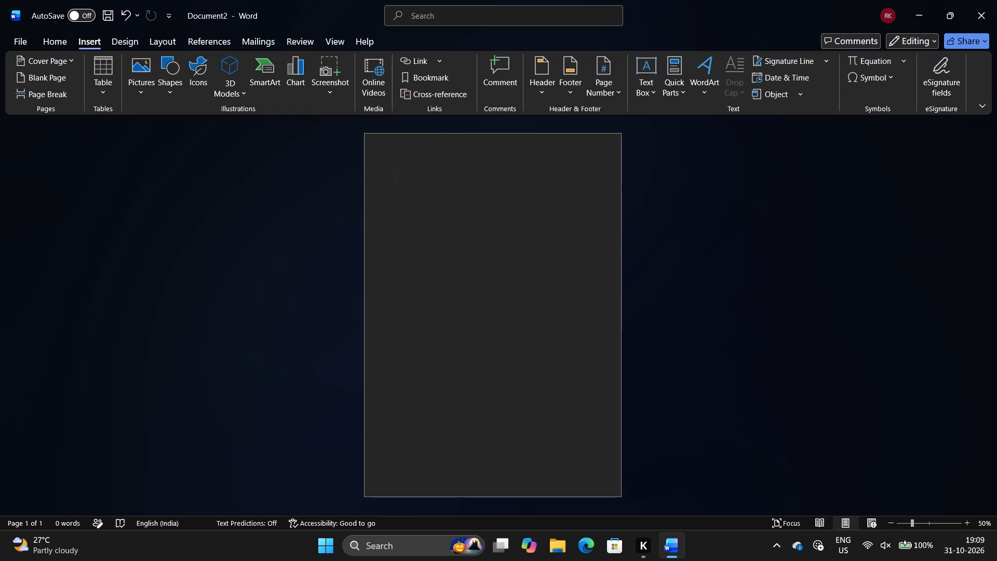
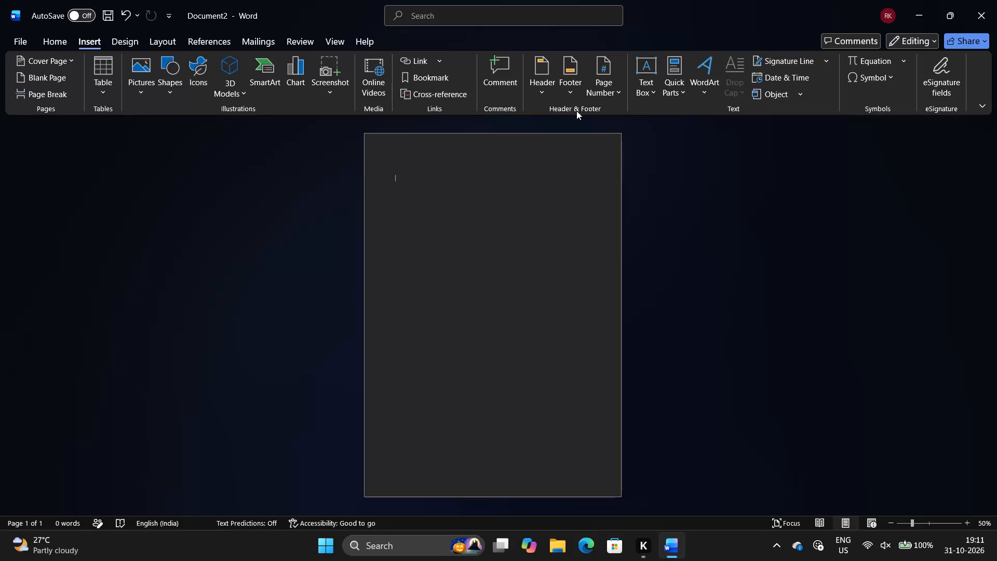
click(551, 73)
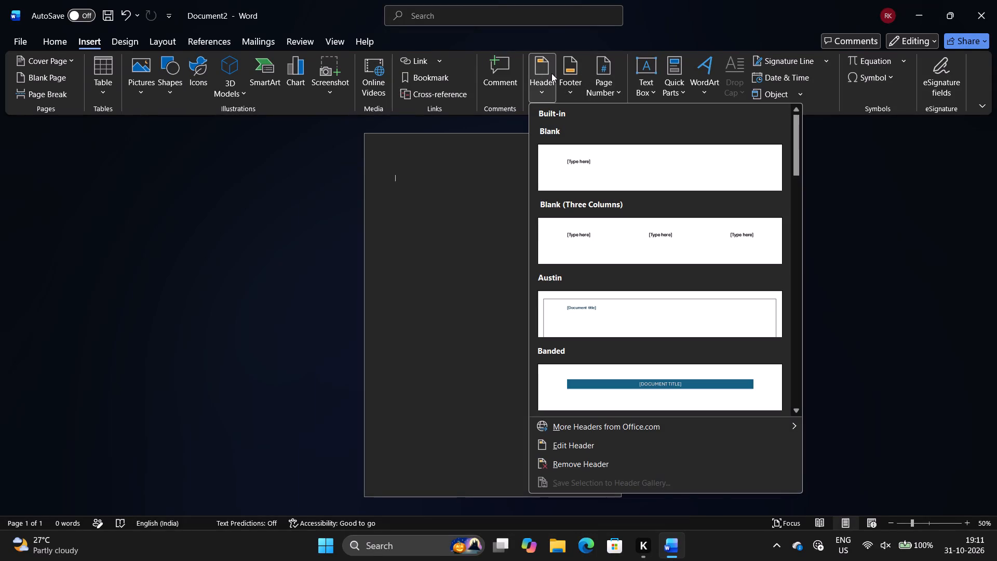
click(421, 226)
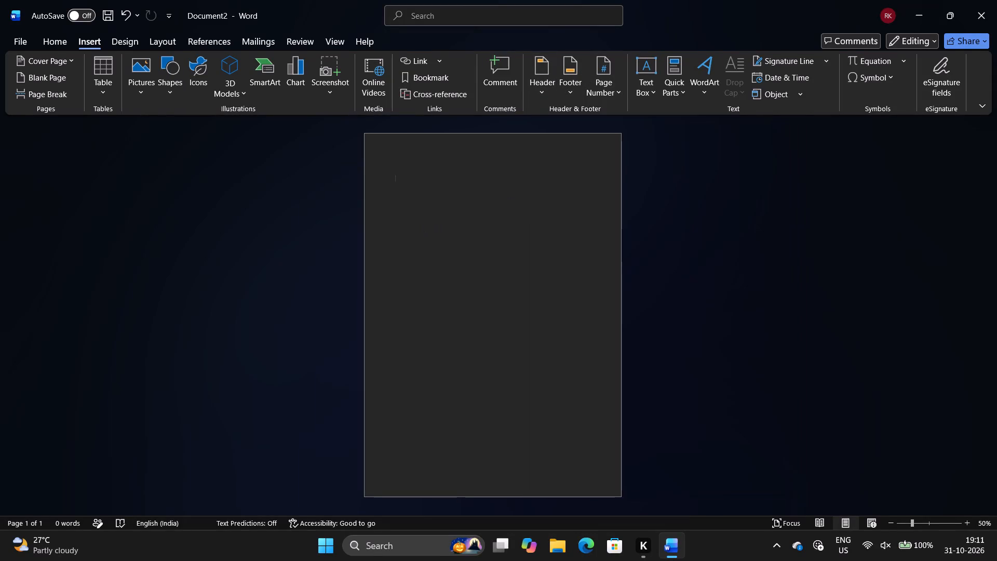
click(143, 83)
click(182, 133)
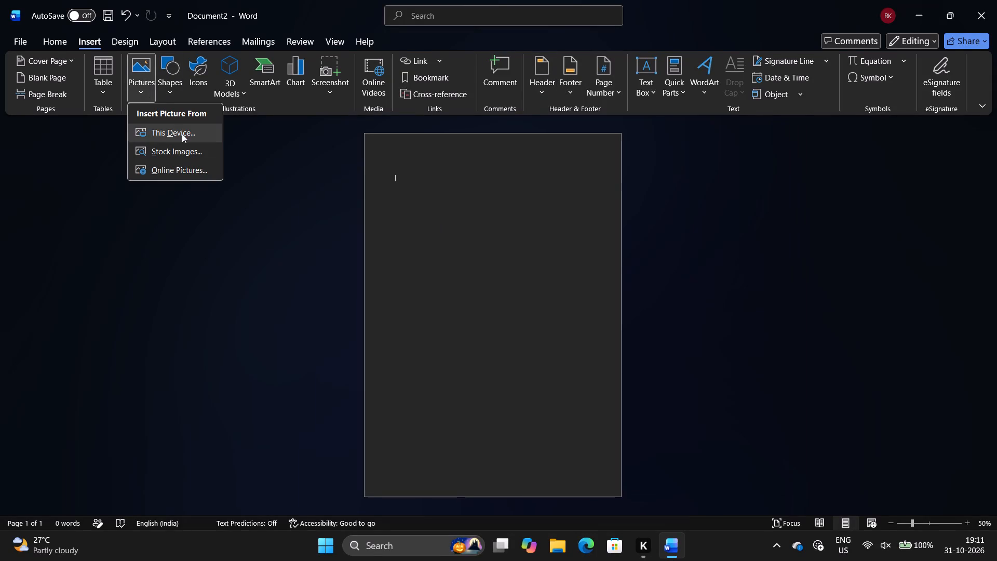
click(142, 113)
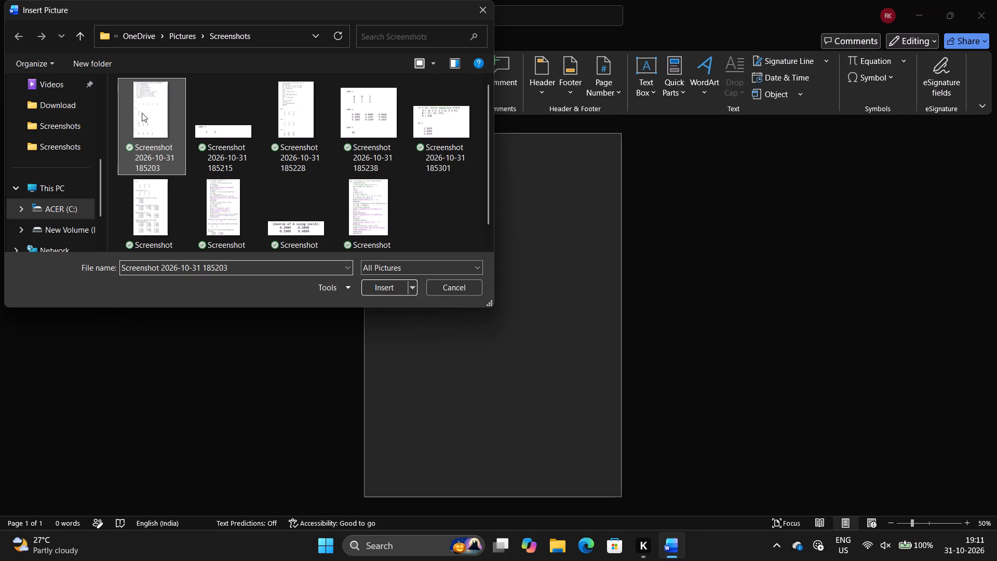
double_click(142, 113)
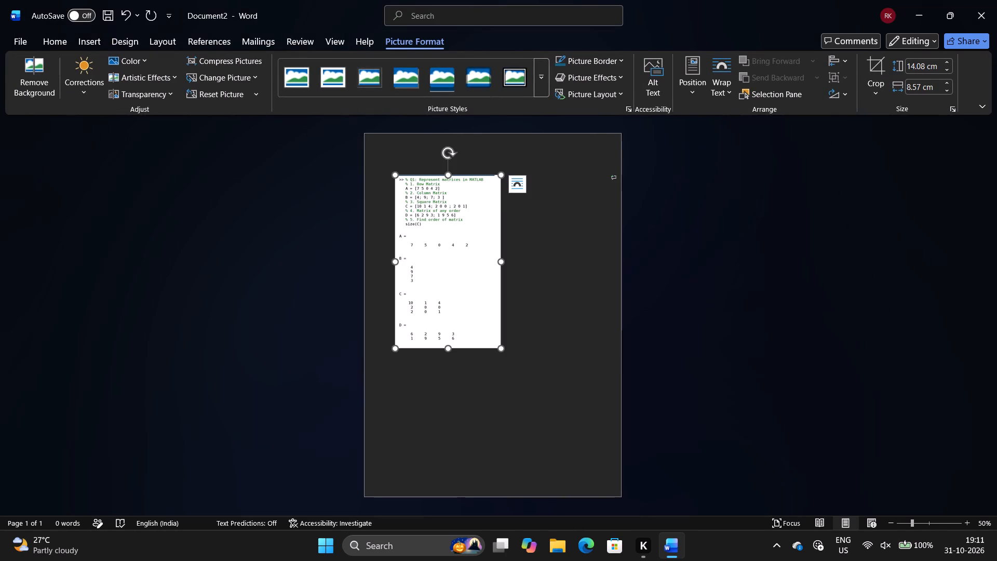
Enlarge the Q1 matrices screenshot proportionally to about 20.44 cm high by 12.45 cm wide.
drag(507, 351, 546, 372)
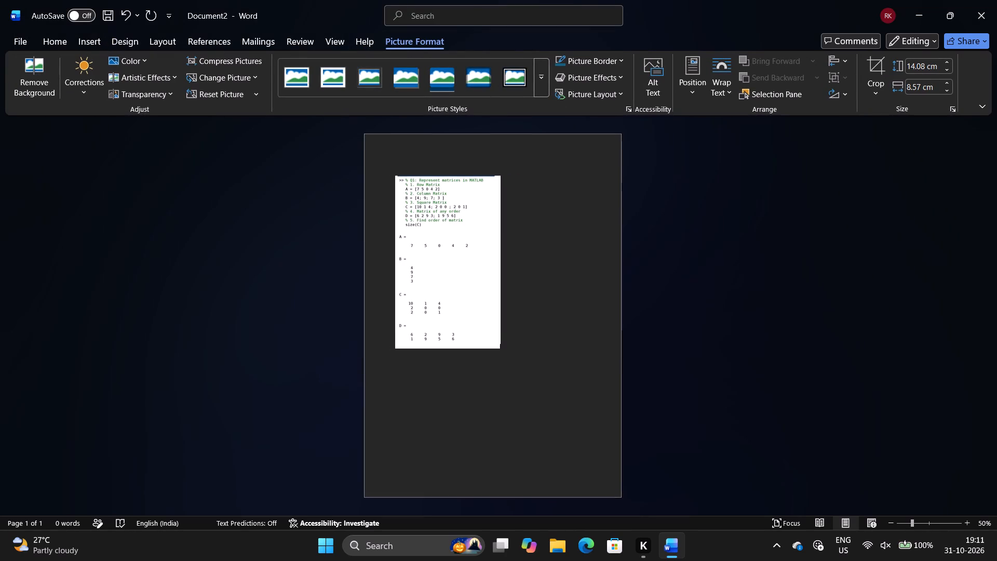
click(473, 307)
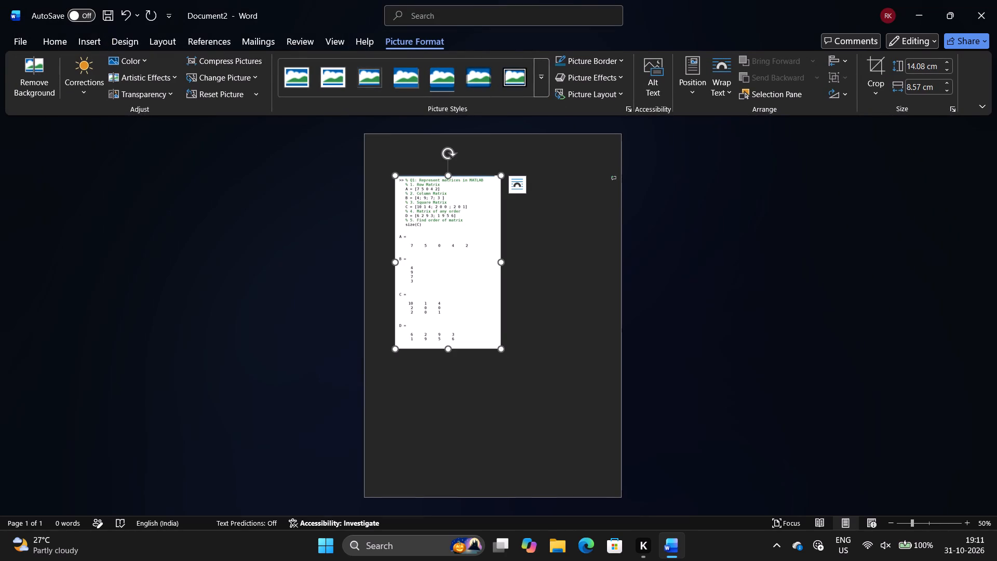
drag(502, 351, 567, 358)
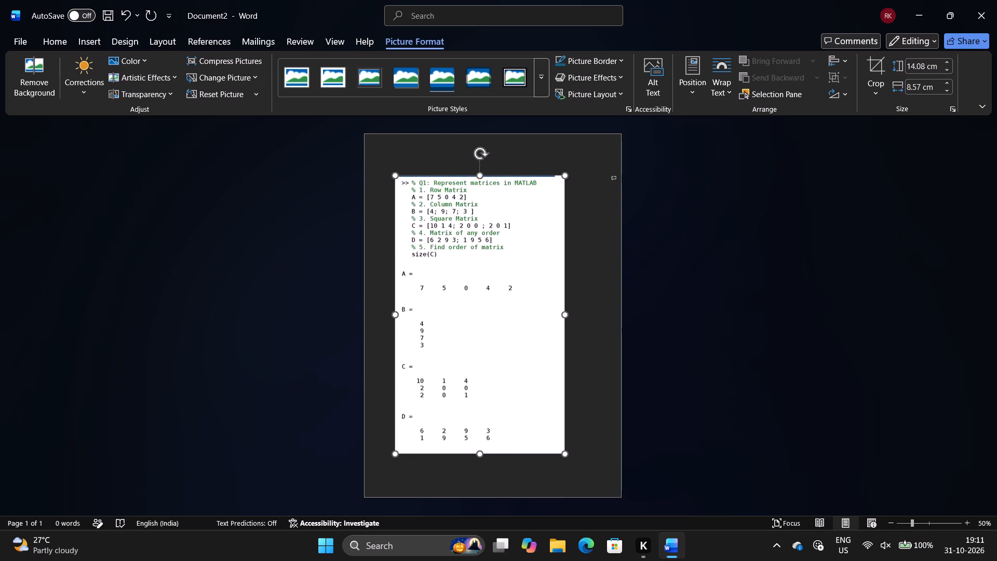
drag(567, 358, 548, 351)
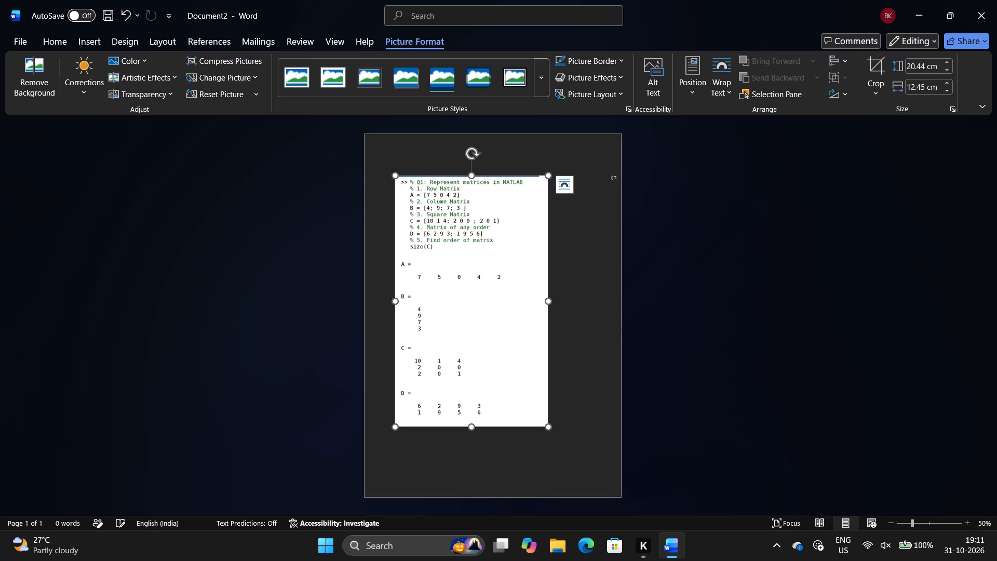
Give the Q1 screenshot Square text wrapping with its position fixed on the page, and center it near the page's upper edge.
click(572, 191)
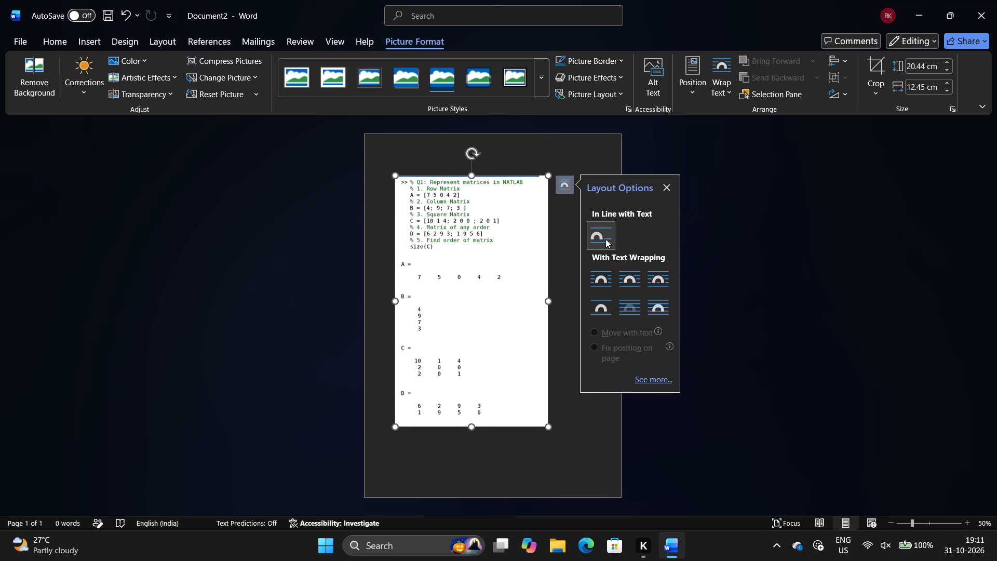
click(603, 243)
click(606, 281)
click(594, 346)
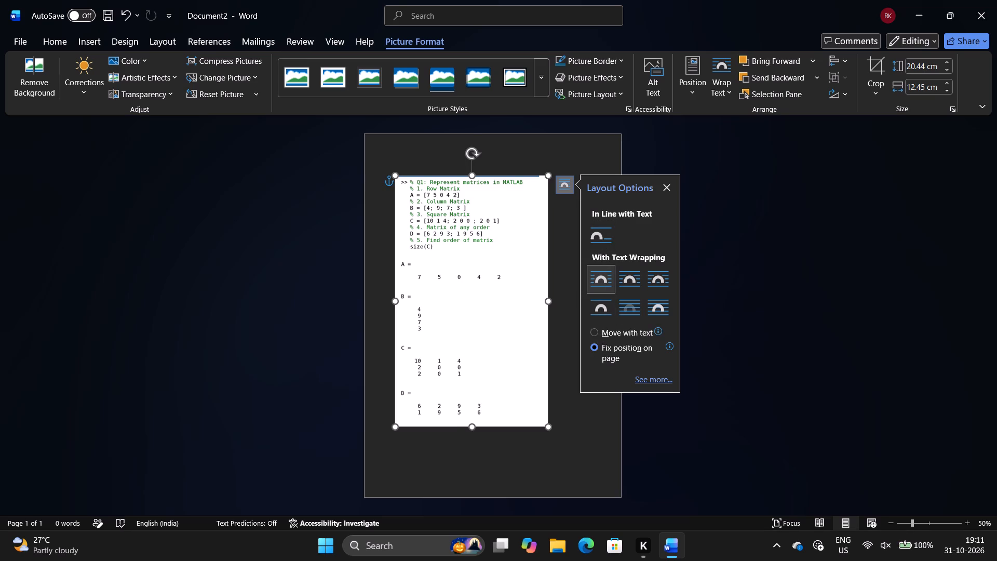
drag(475, 316, 494, 298)
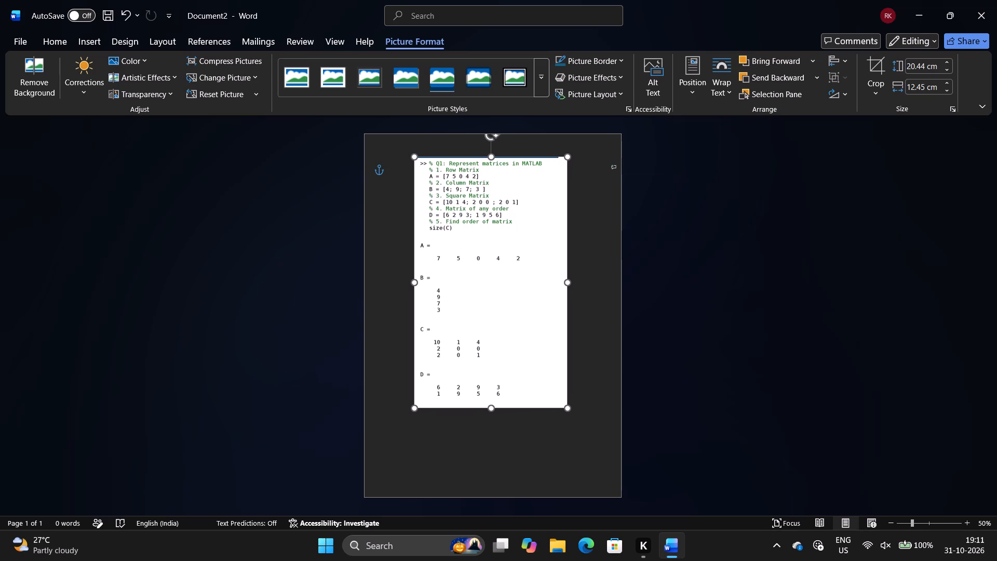
drag(494, 298, 491, 297)
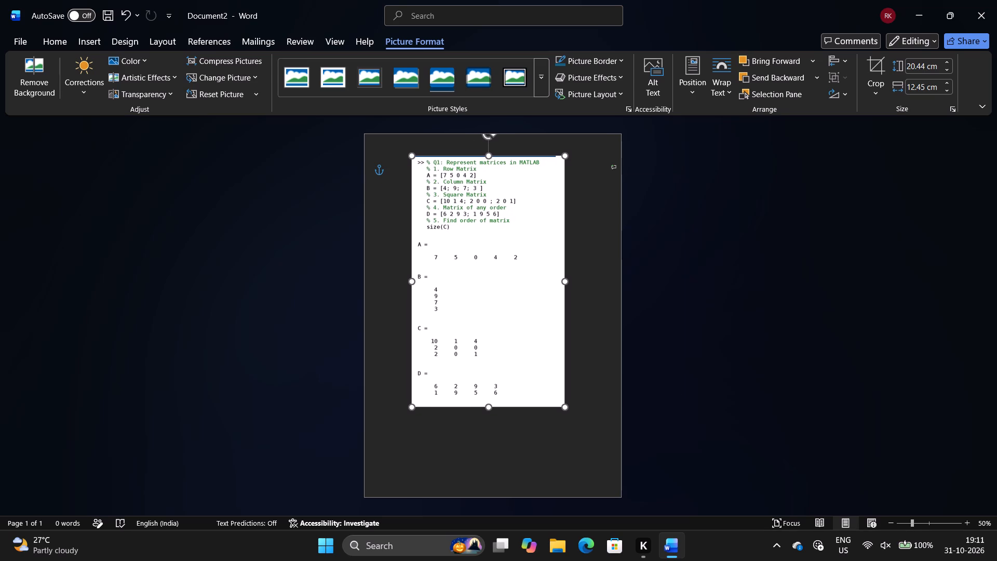
drag(491, 297, 493, 297)
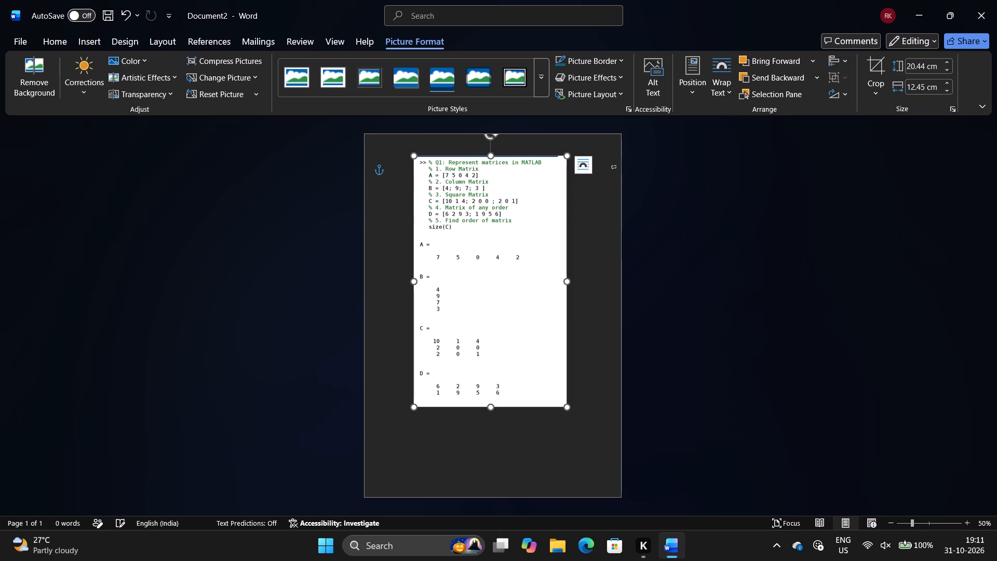
Insert the second result picture, the small "ans =" screenshot, from this device's Screenshots folder.
click(86, 42)
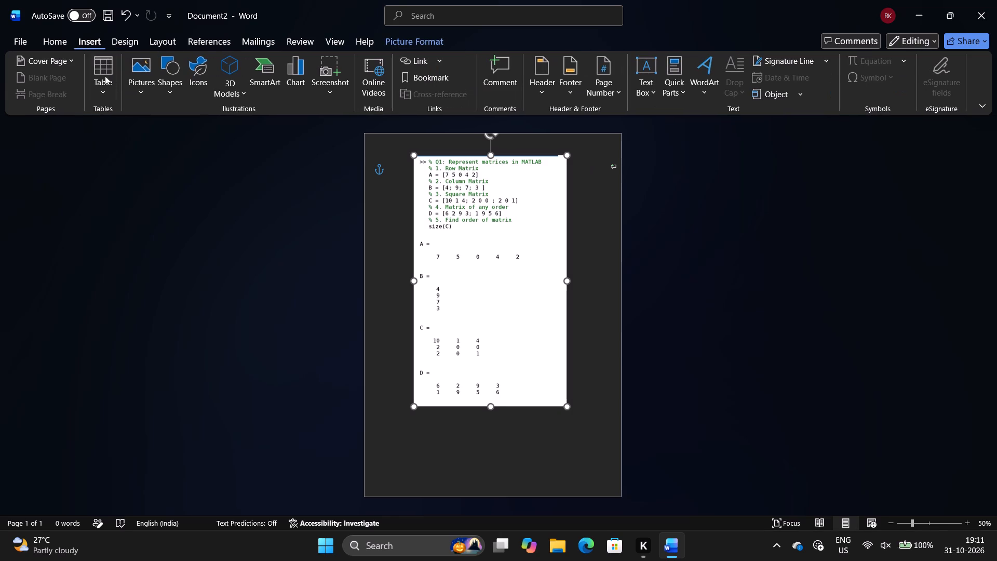
click(140, 77)
click(159, 137)
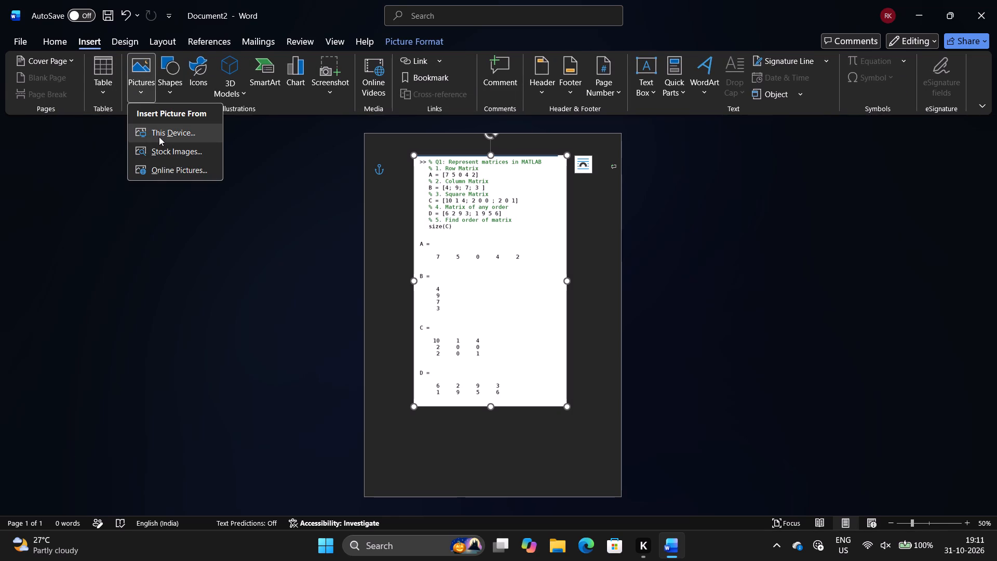
double_click(196, 121)
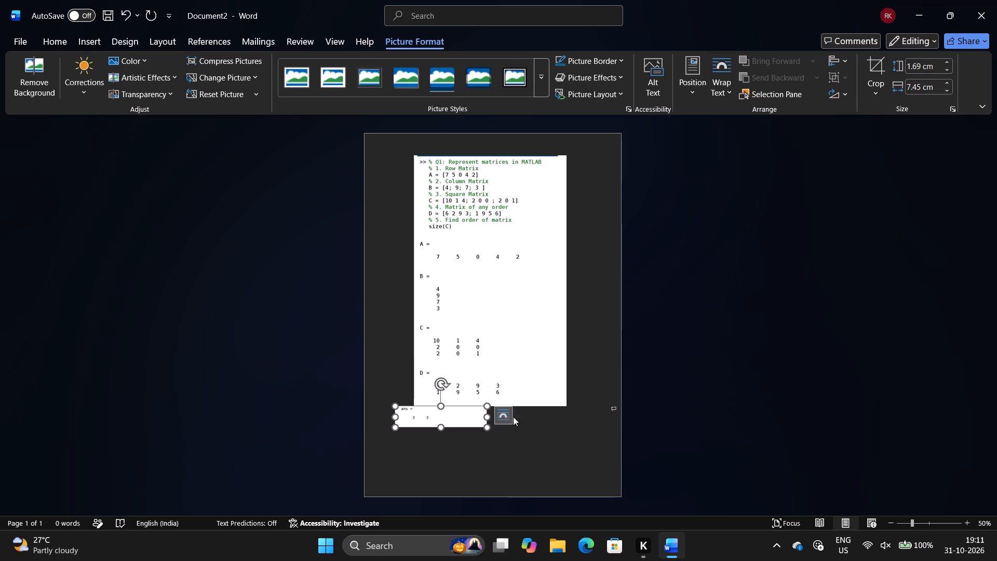
Set the "ans =" picture to Square text wrapping with its position fixed on the page.
click(511, 416)
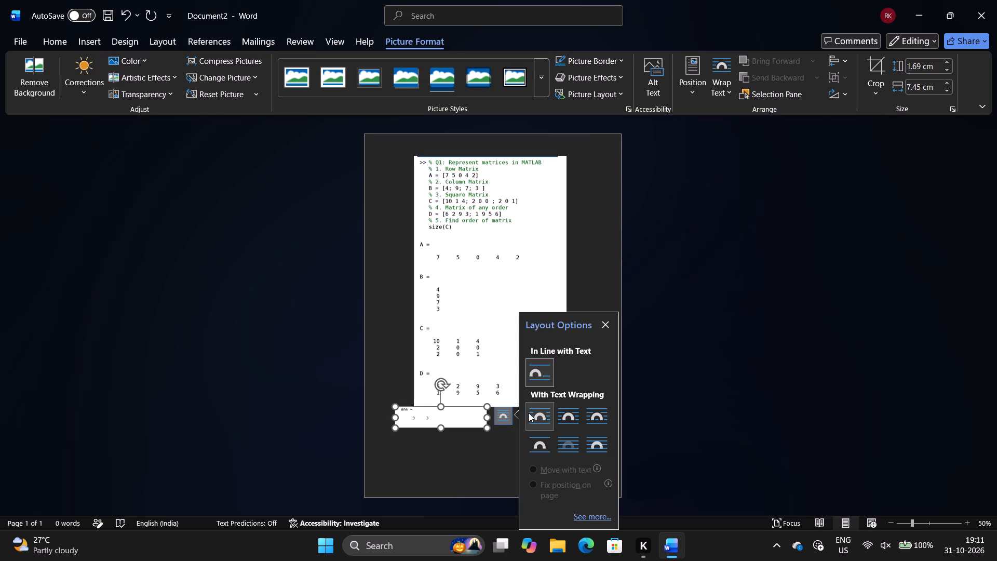
click(529, 413)
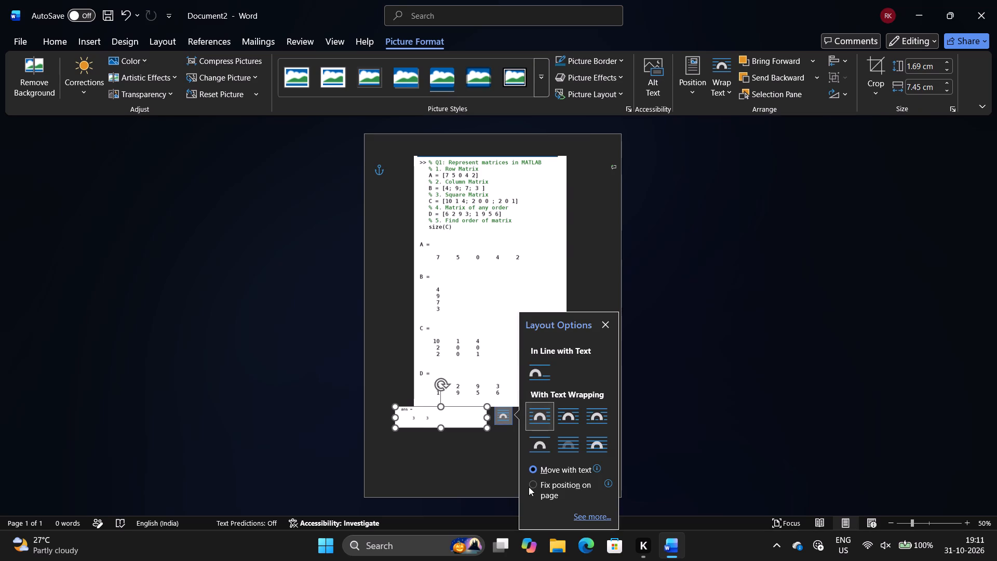
click(504, 418)
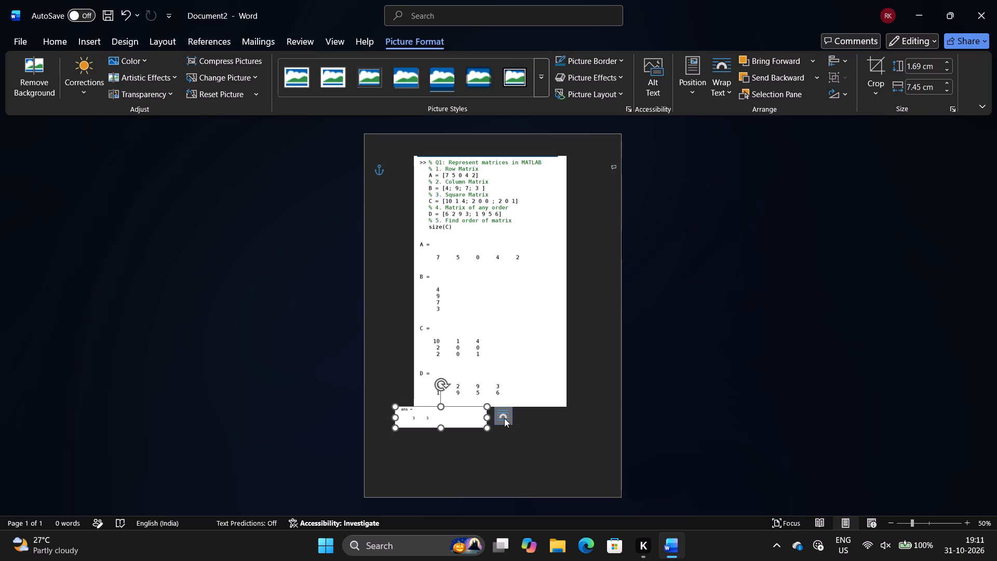
click(534, 487)
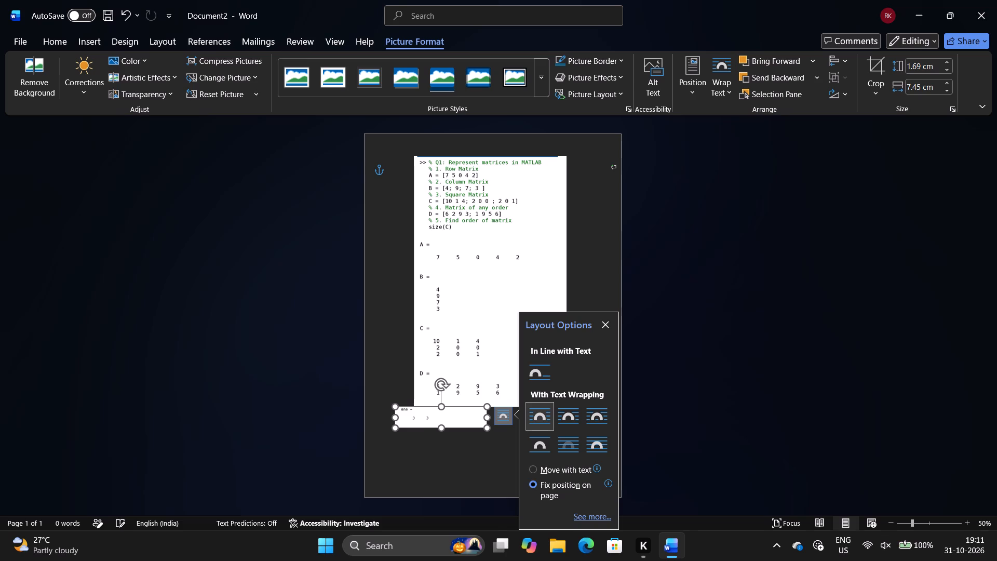
Align the "ans =" picture directly beneath the Q1 screenshot and enlarge it to match that screenshot's width.
drag(434, 417, 451, 421)
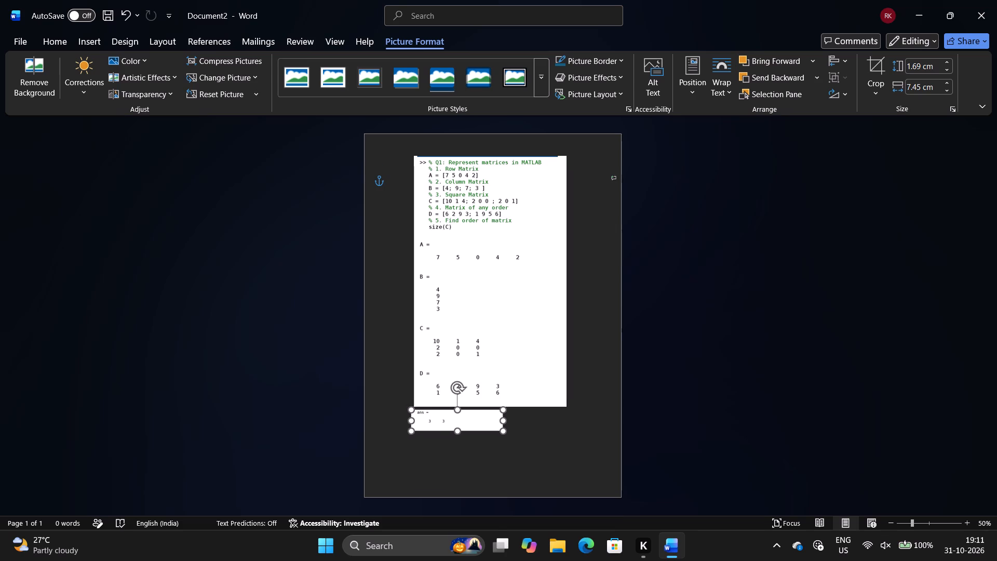
drag(451, 421, 452, 417)
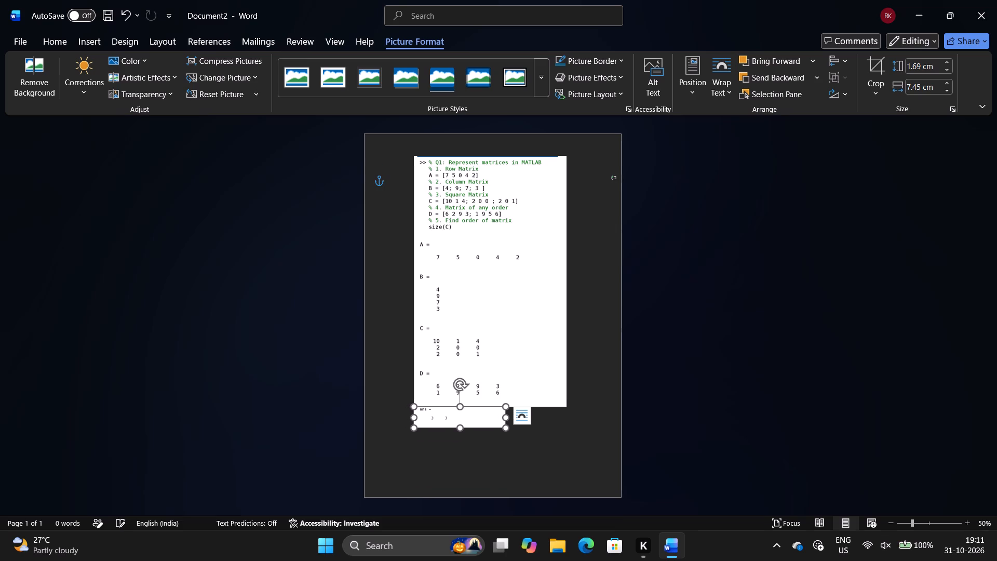
drag(506, 428, 539, 442)
click(369, 401)
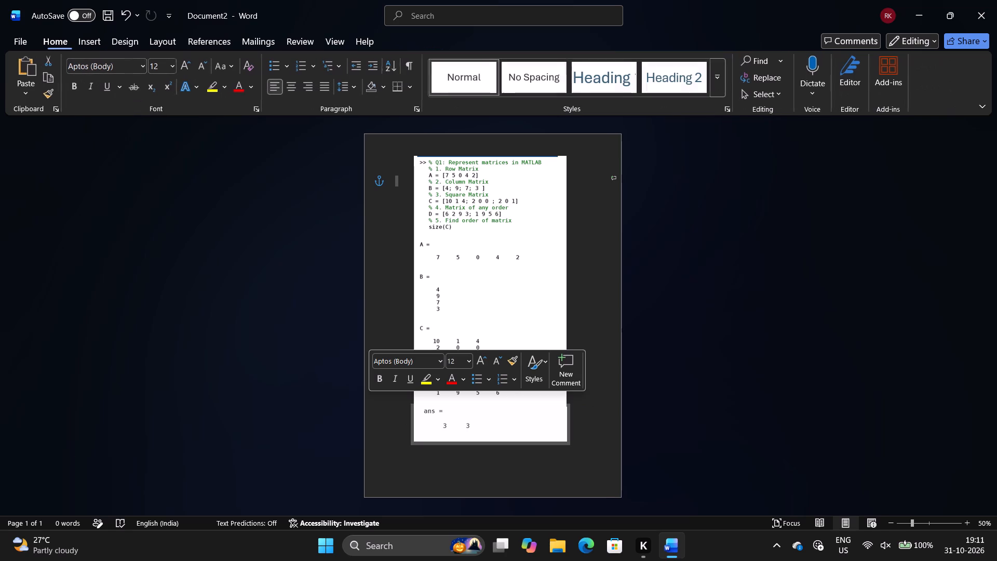
click(398, 301)
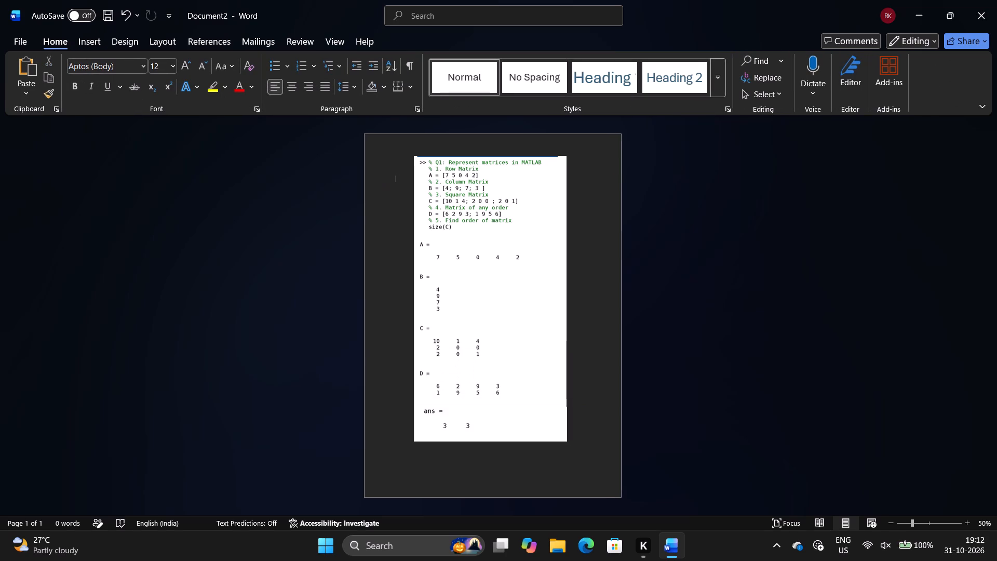
Move the "ans =" picture and the Q1 screenshot down the page, keeping them joined and leaving space above for a label.
click(474, 437)
drag(474, 437, 473, 461)
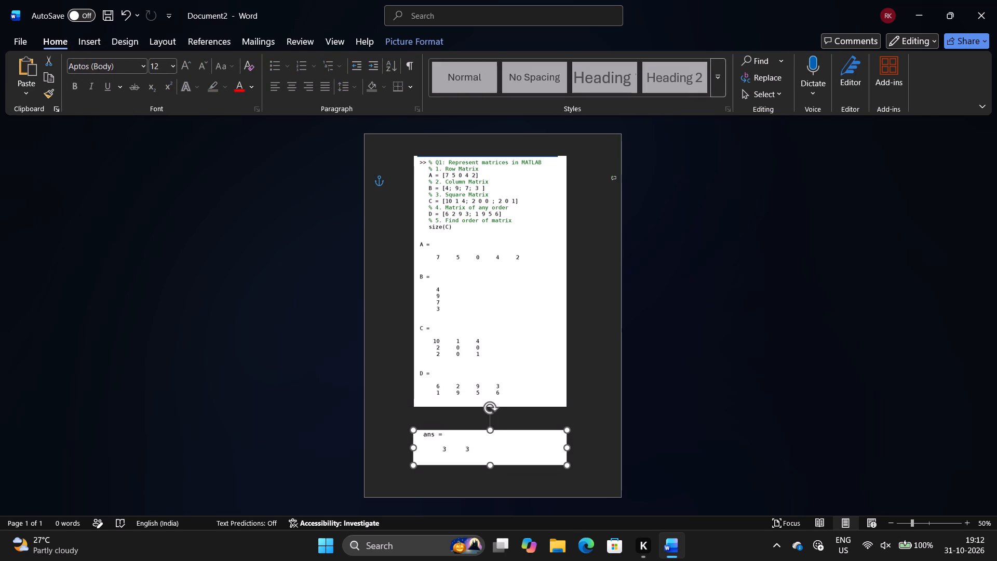
drag(473, 461, 475, 464)
click(491, 386)
drag(491, 386, 490, 408)
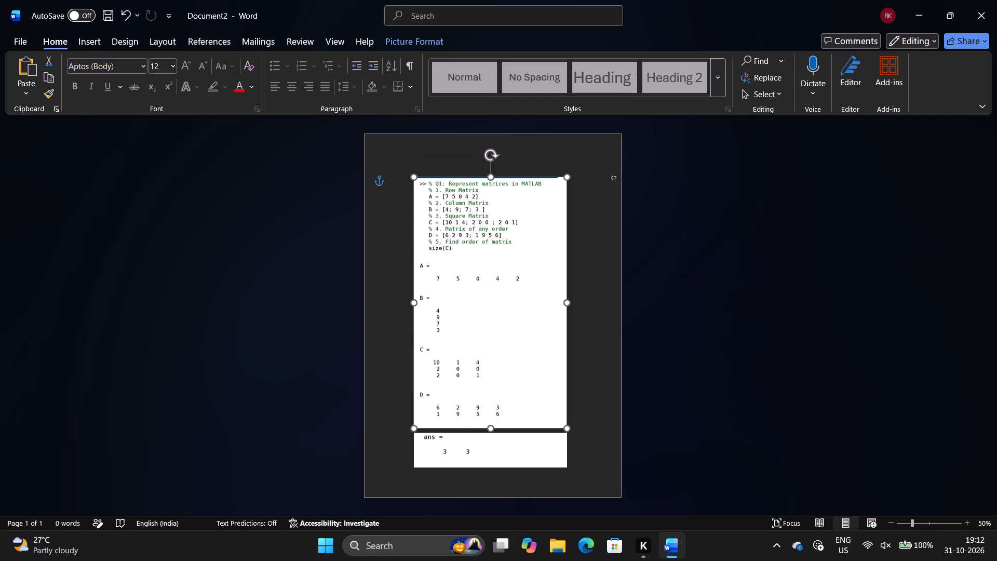
drag(490, 408, 490, 411)
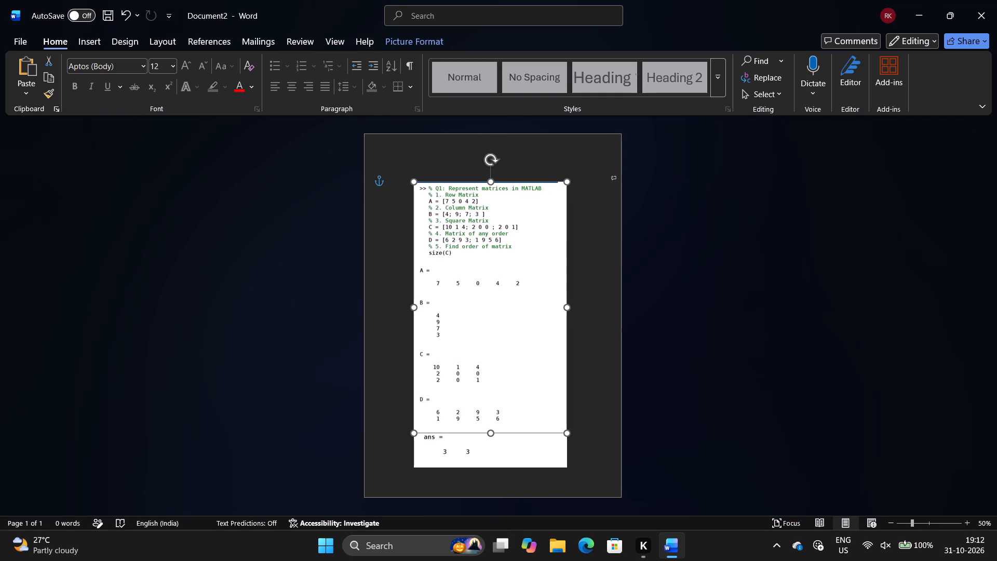
drag(490, 411, 491, 411)
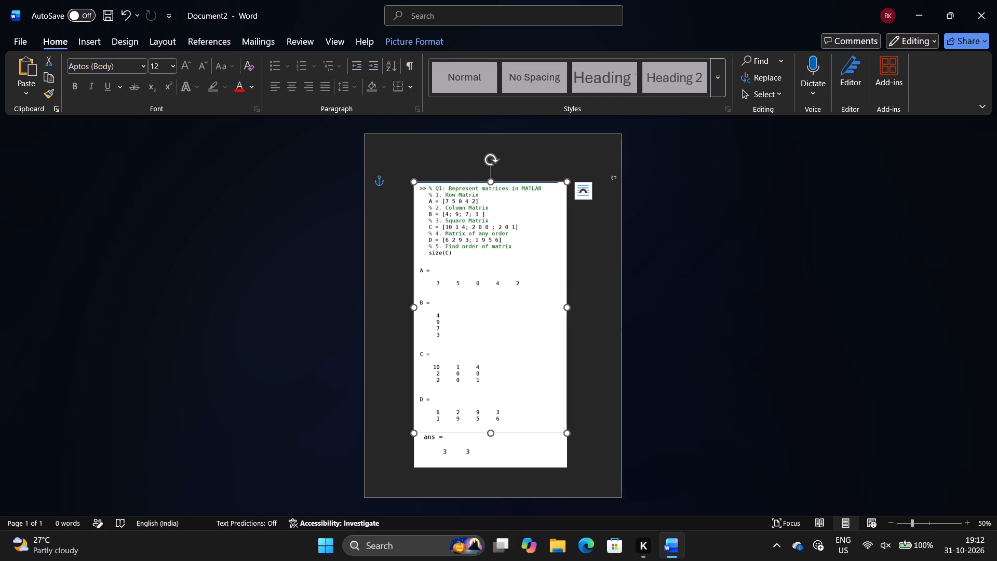
Insert a Simple Text Box near the top of the page and delete its placeholder text.
click(436, 168)
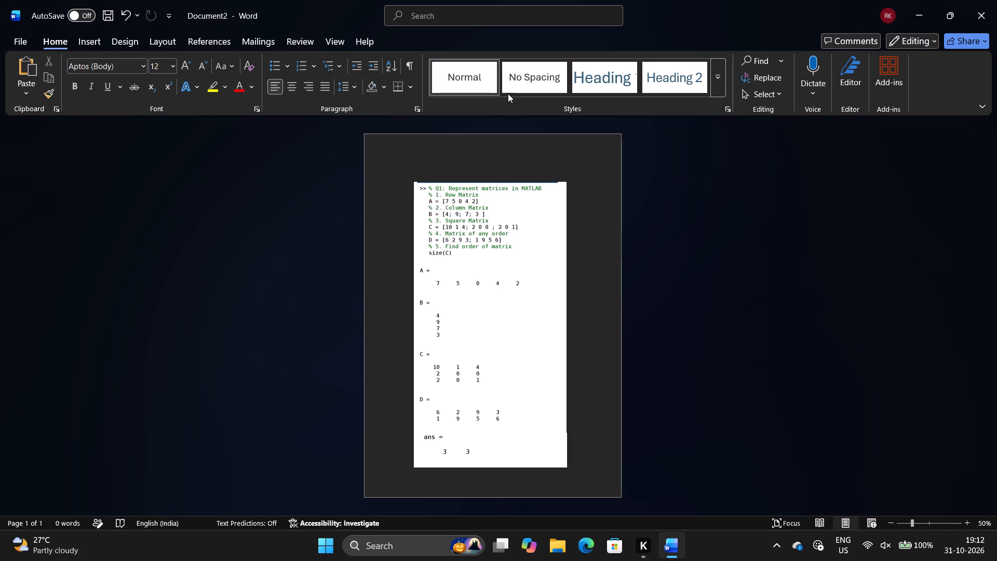
click(80, 39)
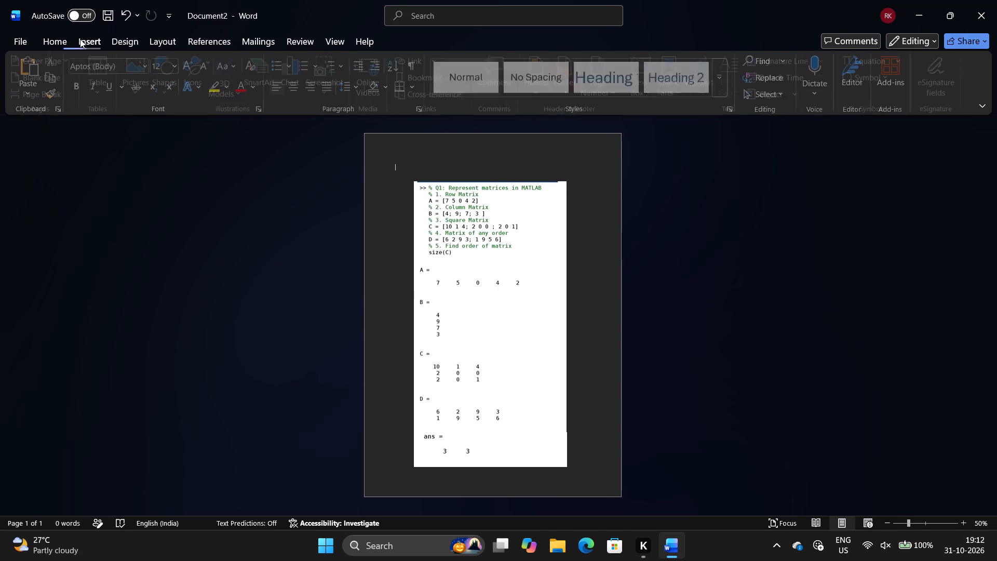
click(644, 72)
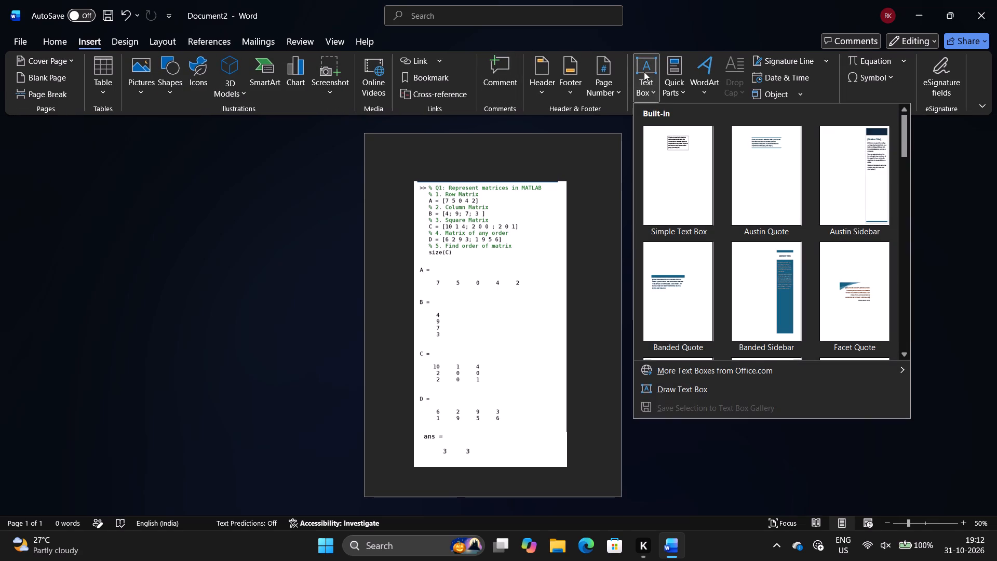
click(688, 153)
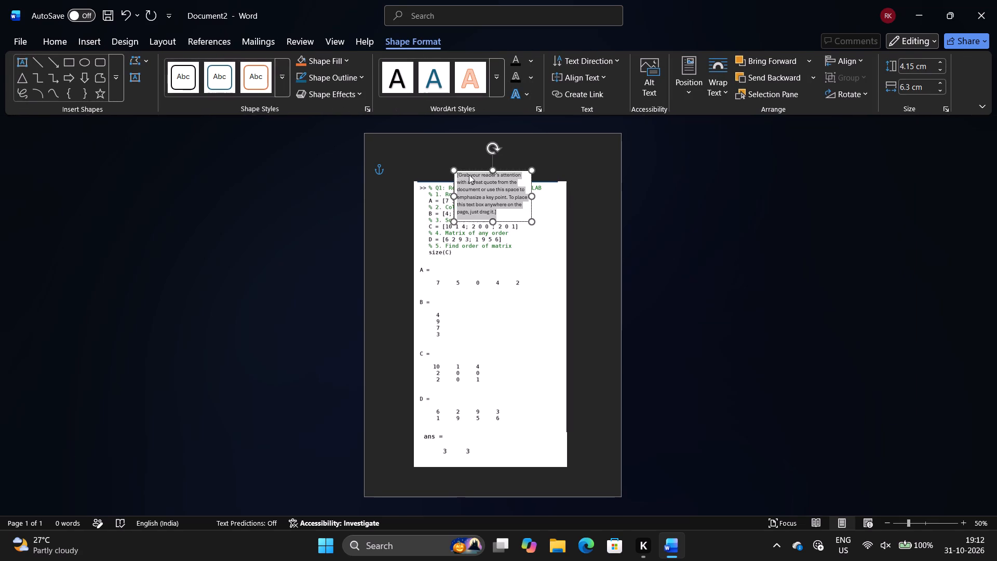
key(BackSpace)
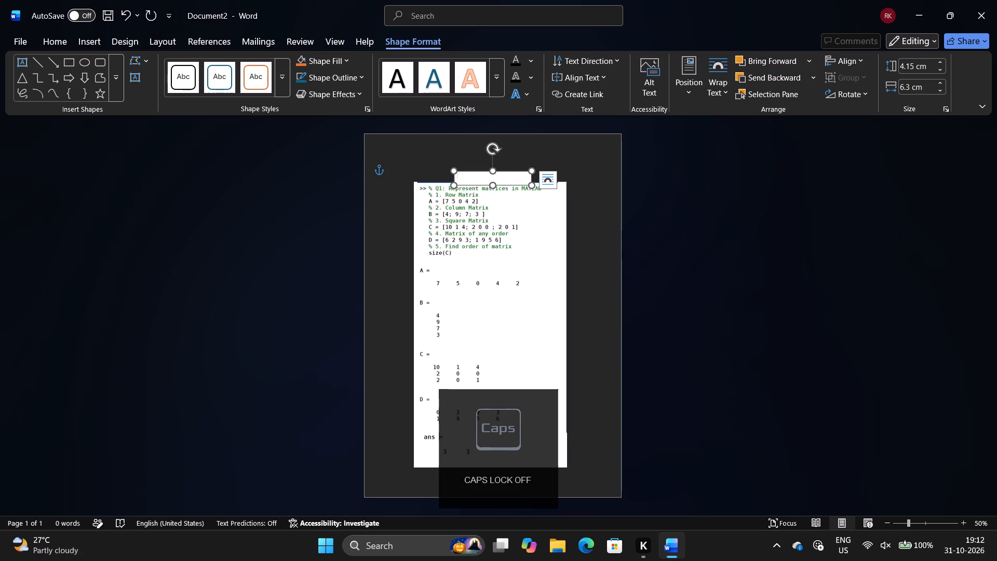
Enter the label "Q.1 Represent matrices in form:" in the empty text box.
key(q)
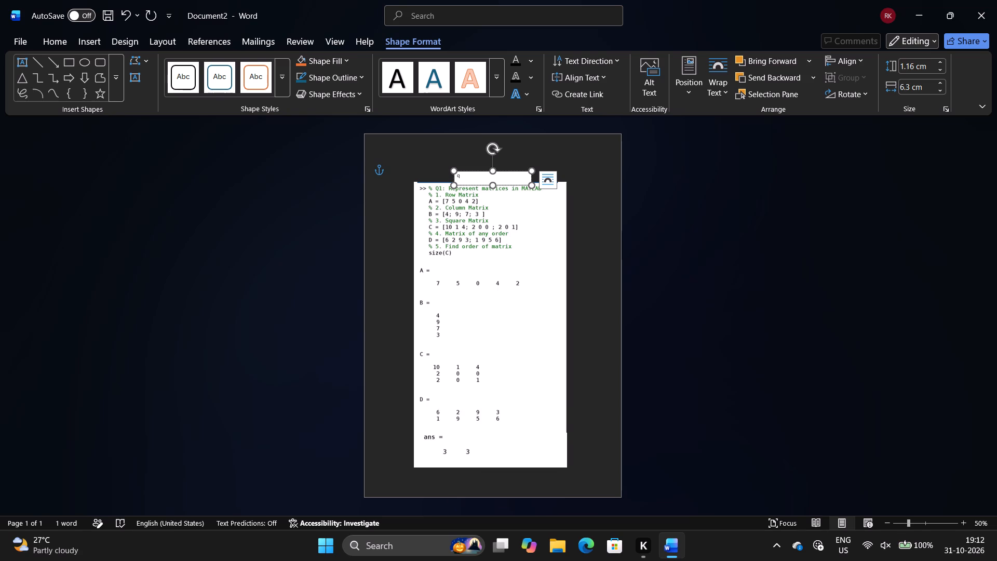
key(BackSpace)
key(q)
key(BackSpace)
key(q)
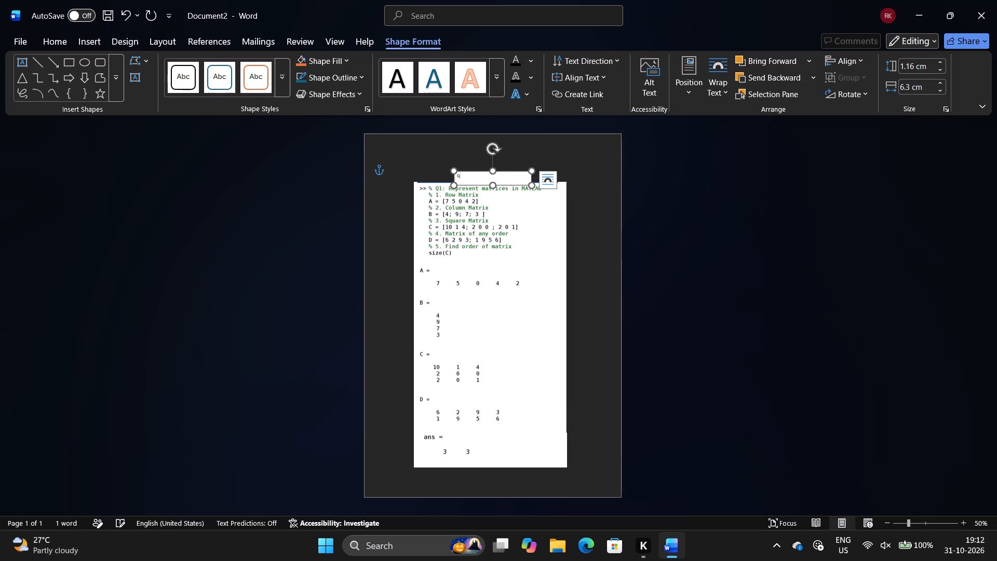
key(BackSpace)
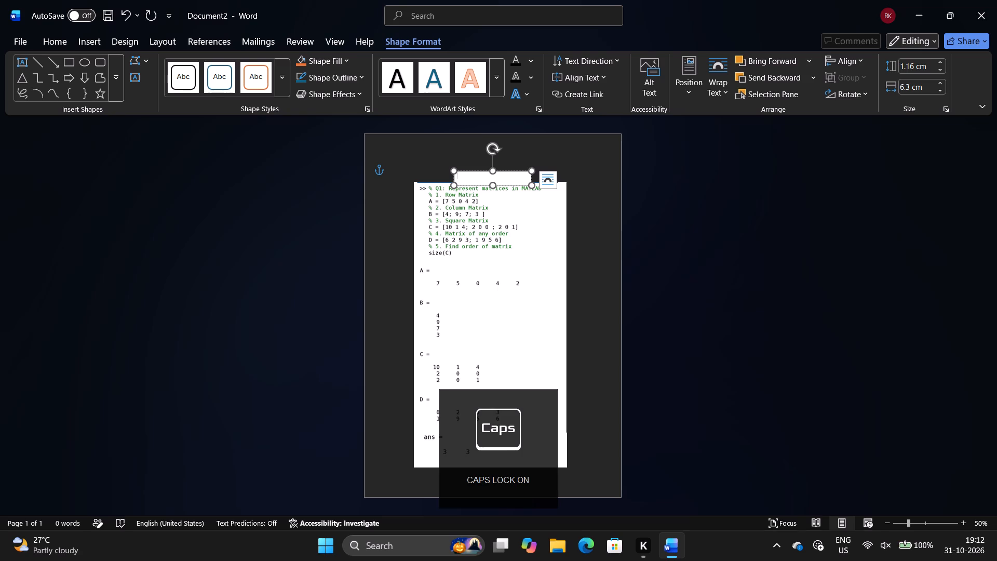
key(q)
key(period)
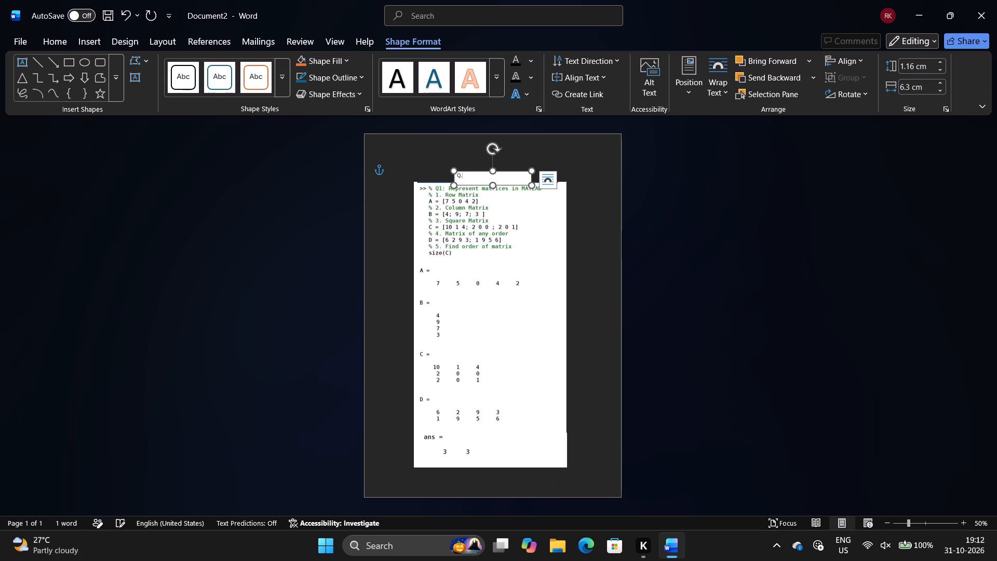
text(1)
key(space)
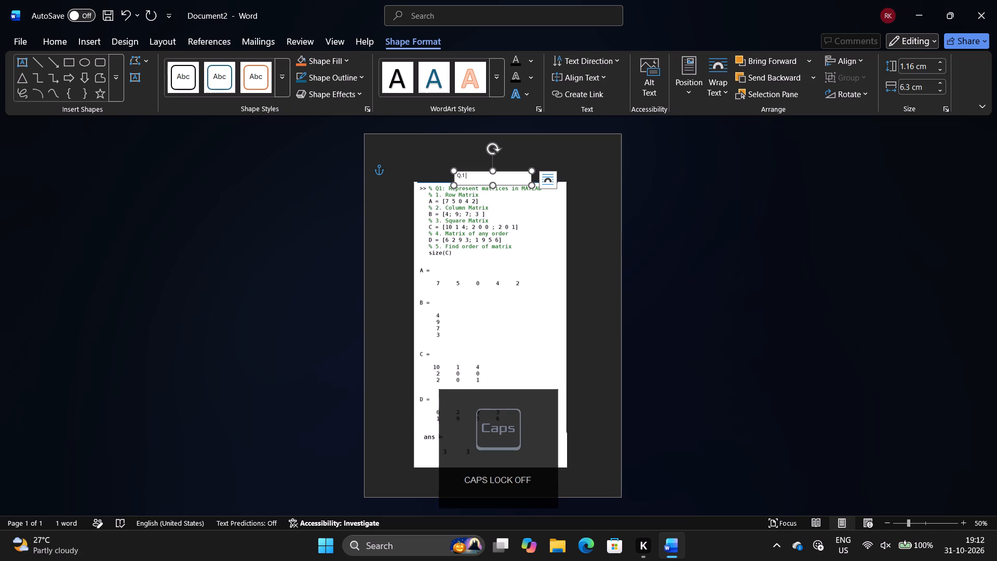
key(r)
text(epresend)
key(space)
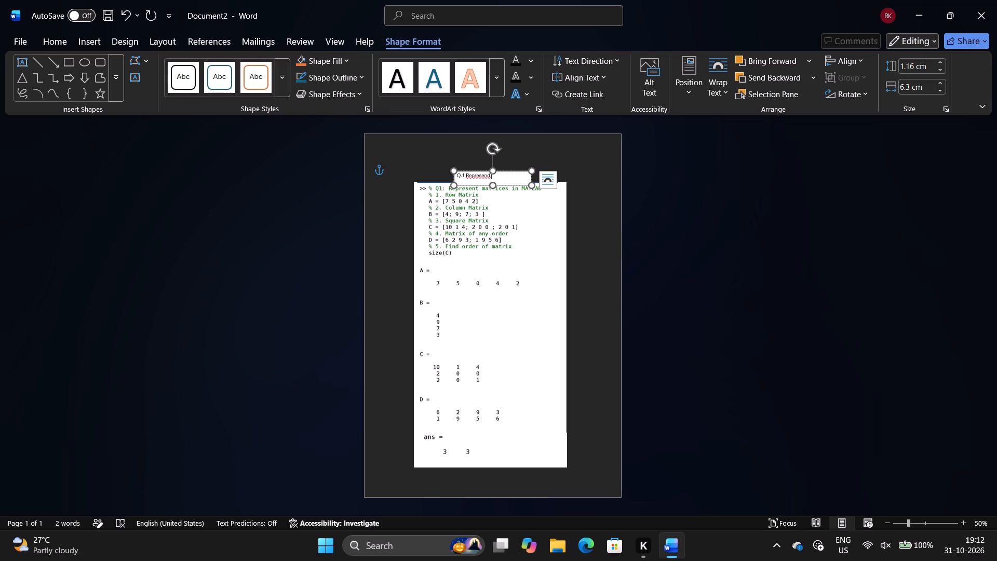
key(BackSpace)
key(BackSpace)
text(t)
key(space)
text(matr)
text(ices)
key(space)
text(in form)
key(shift+colon)
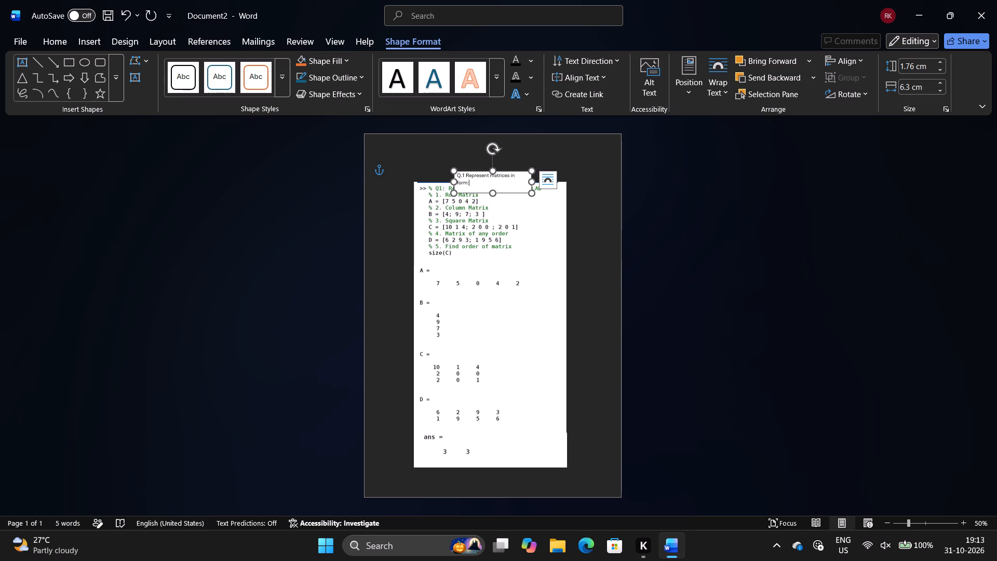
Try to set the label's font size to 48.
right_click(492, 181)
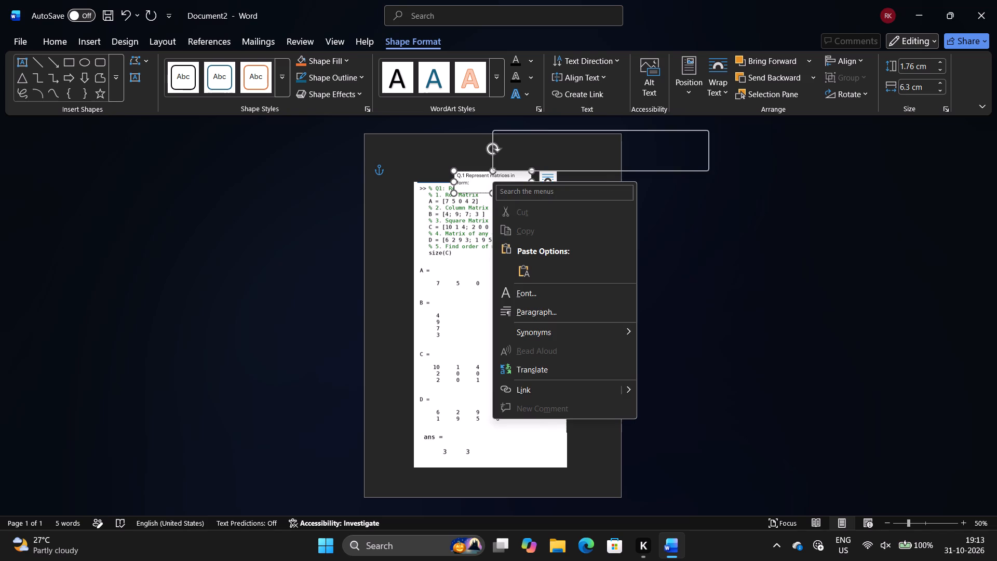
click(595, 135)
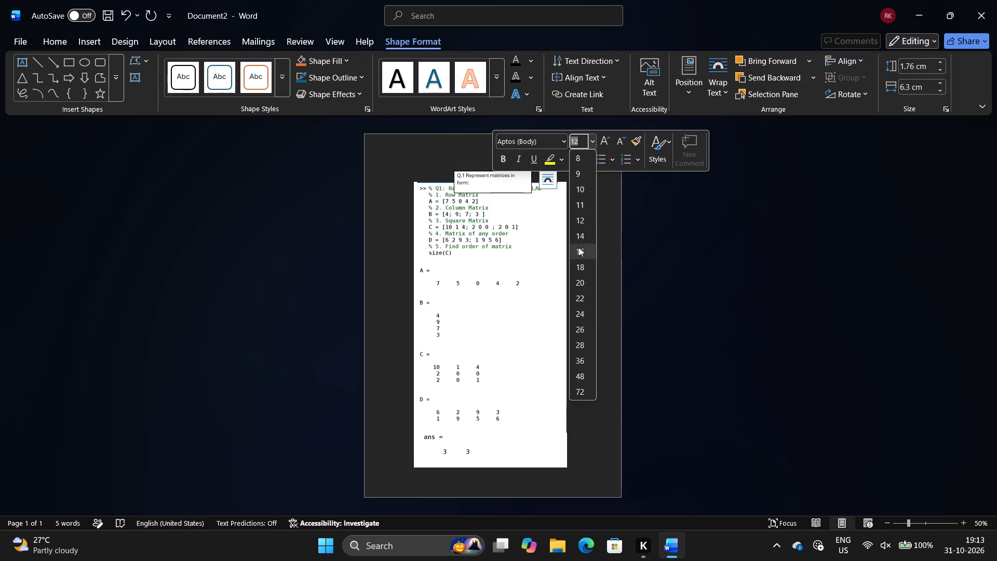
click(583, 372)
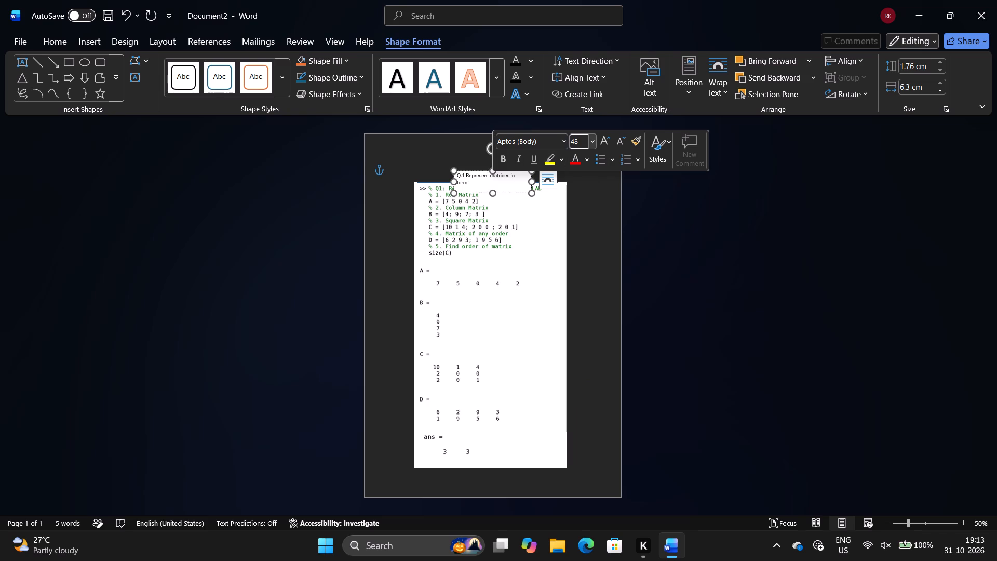
Select the whole Q.1 label text and set its font size to 26.
click(505, 186)
drag(505, 186, 461, 176)
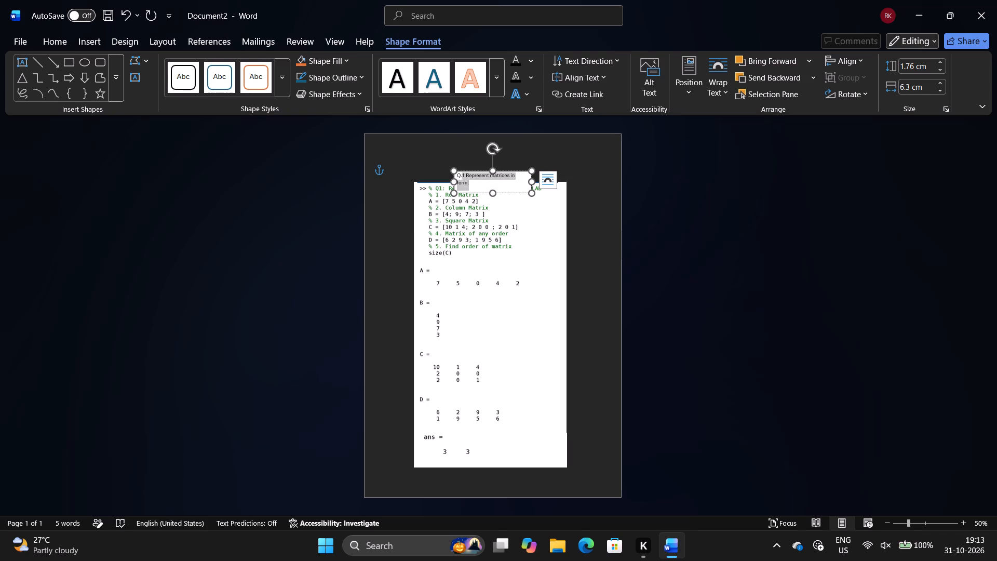
drag(461, 176, 456, 176)
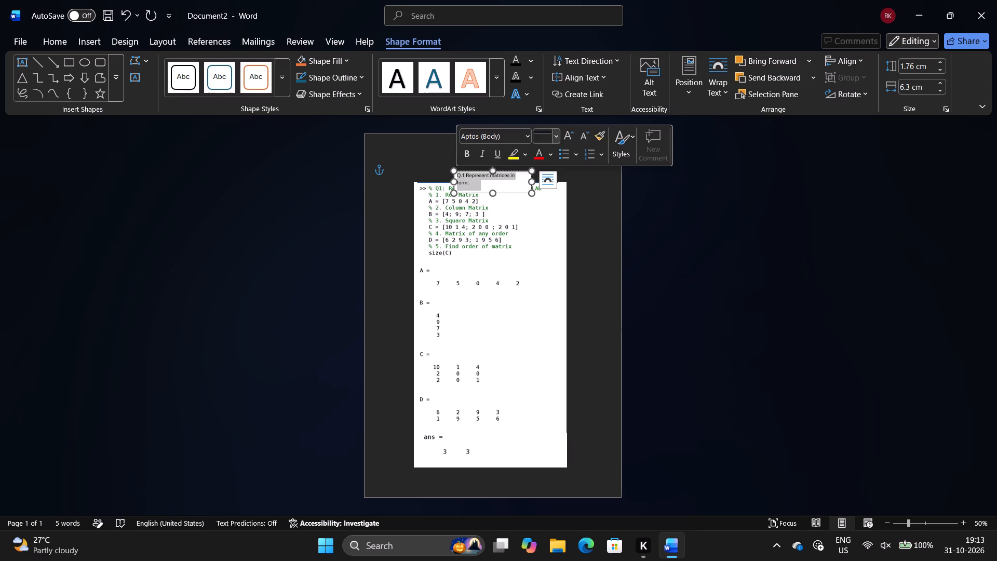
click(555, 139)
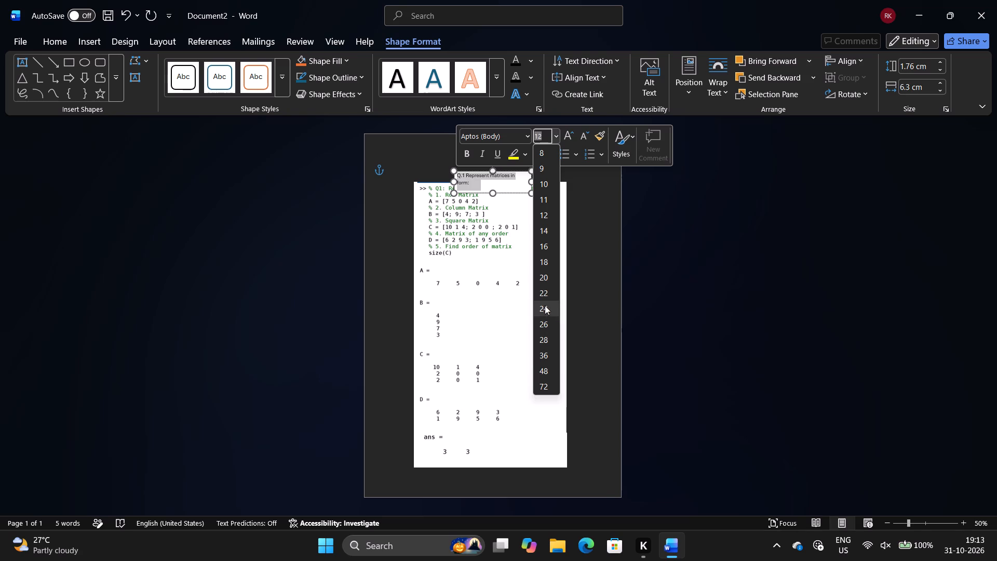
click(543, 319)
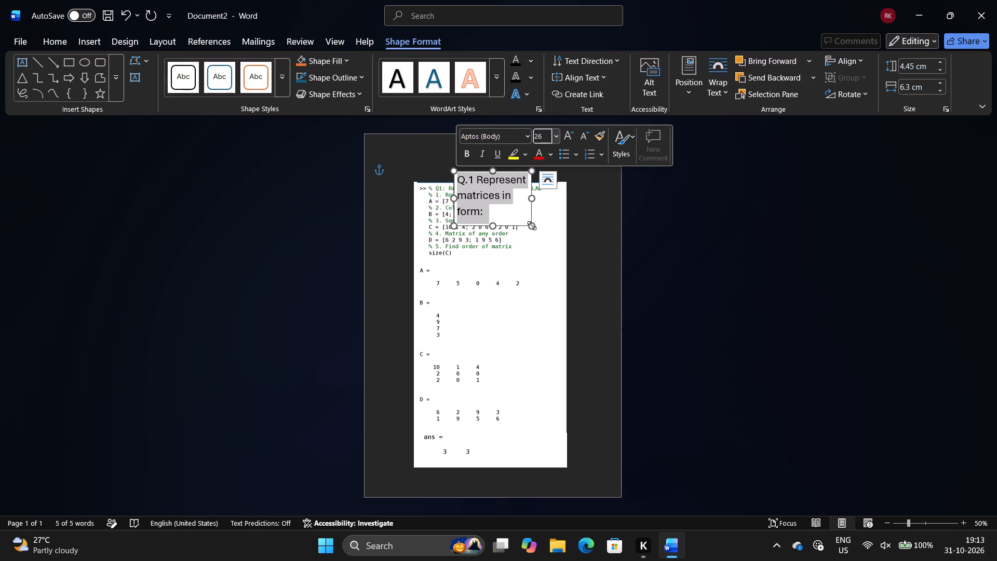
Resize the label's text box to about 13.8 cm wide and 1.1 cm high so the text fits on one line.
drag(532, 225, 623, 184)
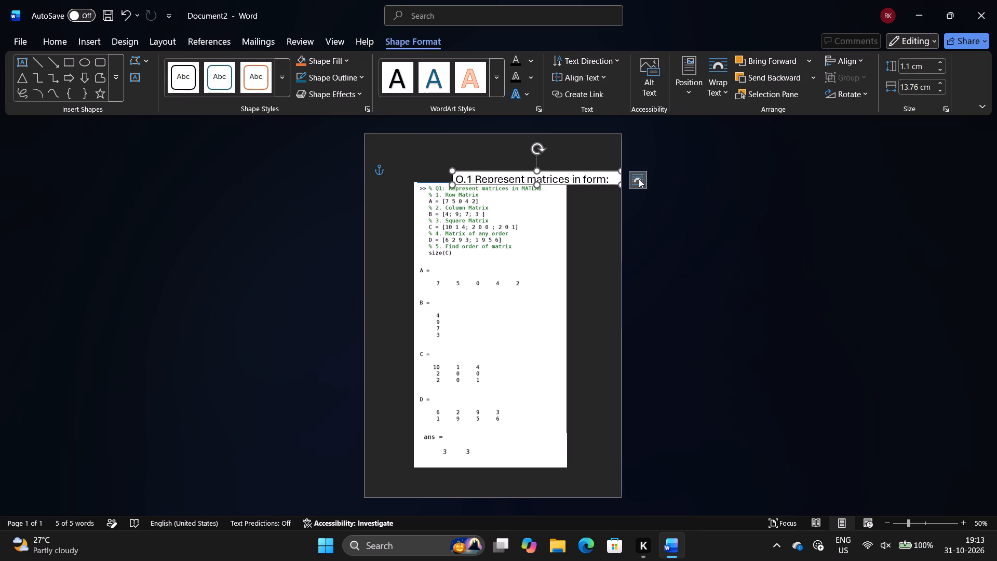
Set the label's text box to a fixed position on the page.
click(639, 179)
click(669, 340)
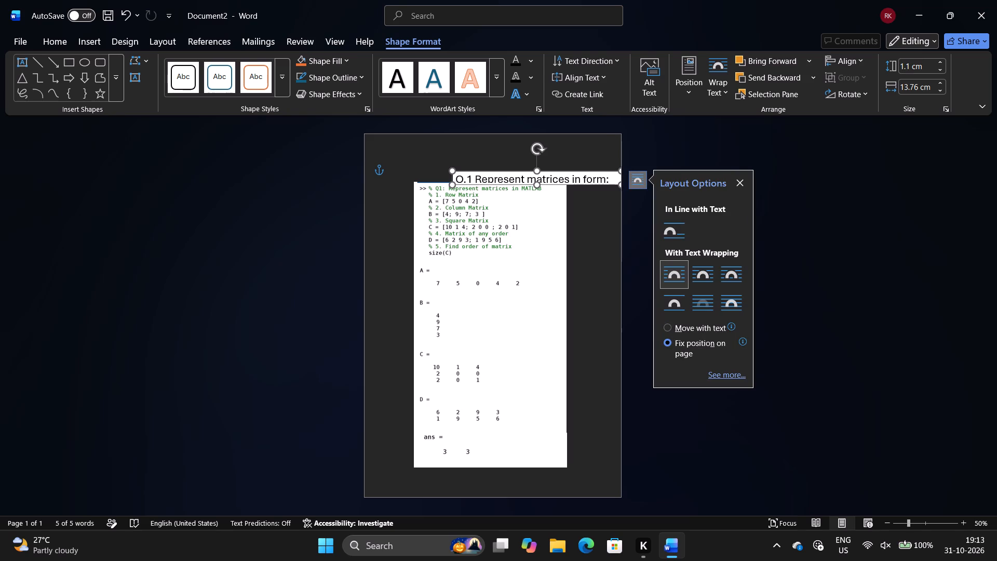
click(477, 159)
Move the Q.1 text box to the top-left corner of the page, above the Q1 screenshot.
drag(492, 175, 434, 154)
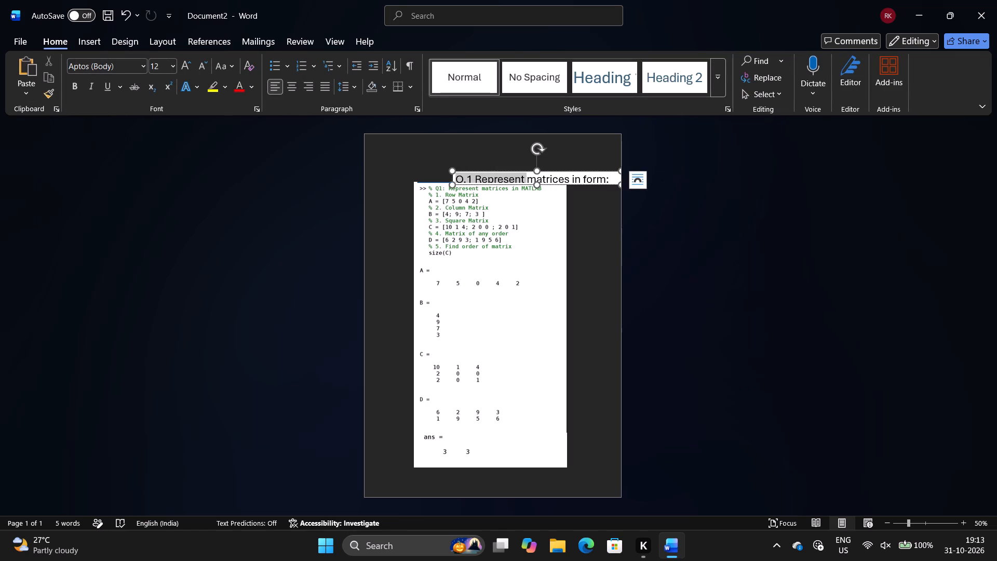
drag(434, 154, 426, 151)
click(431, 151)
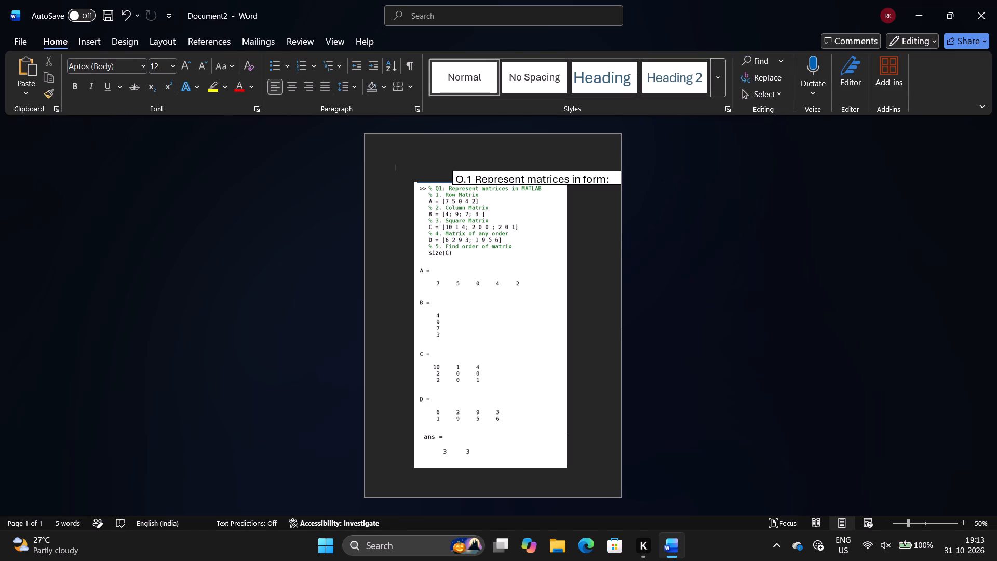
drag(521, 172, 474, 151)
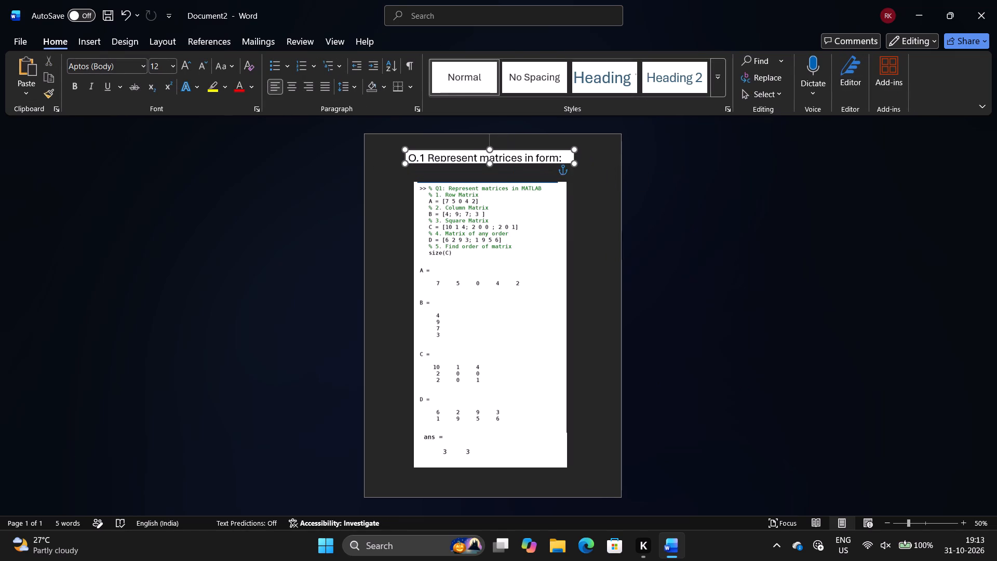
drag(474, 151, 438, 147)
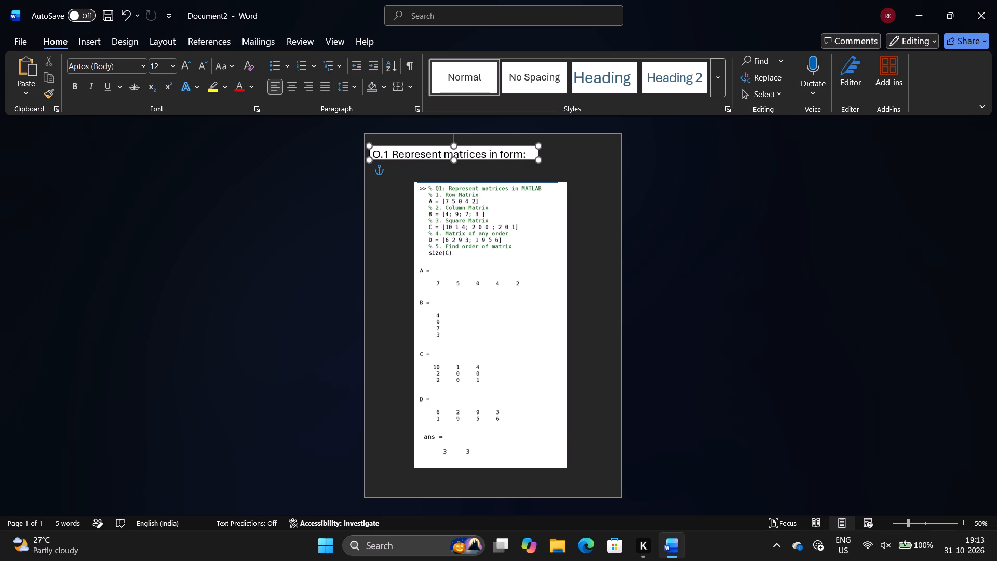
drag(438, 147, 432, 140)
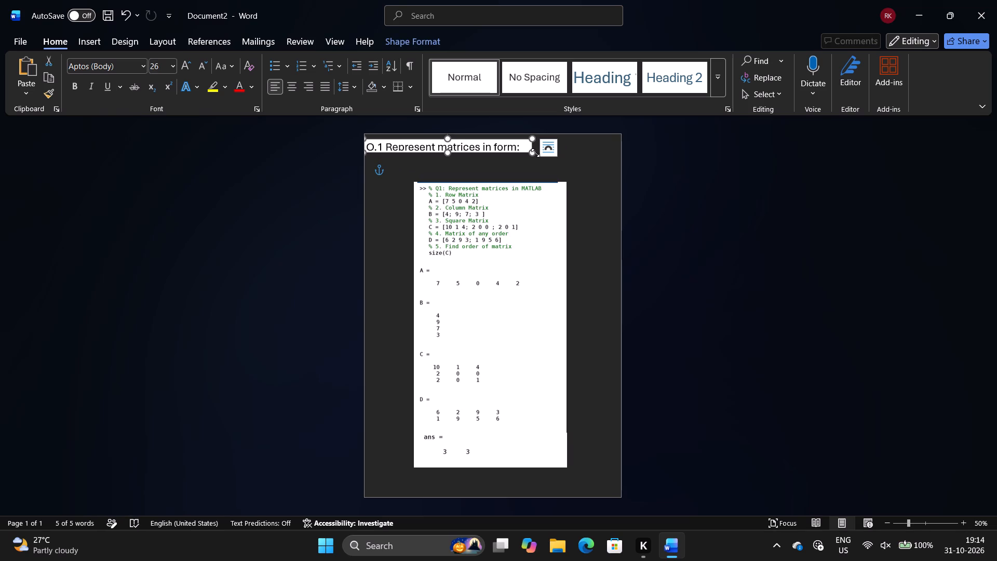
Stretch the Q.1 text box across the full page width and make it tall enough to show the whole label.
drag(535, 153, 622, 158)
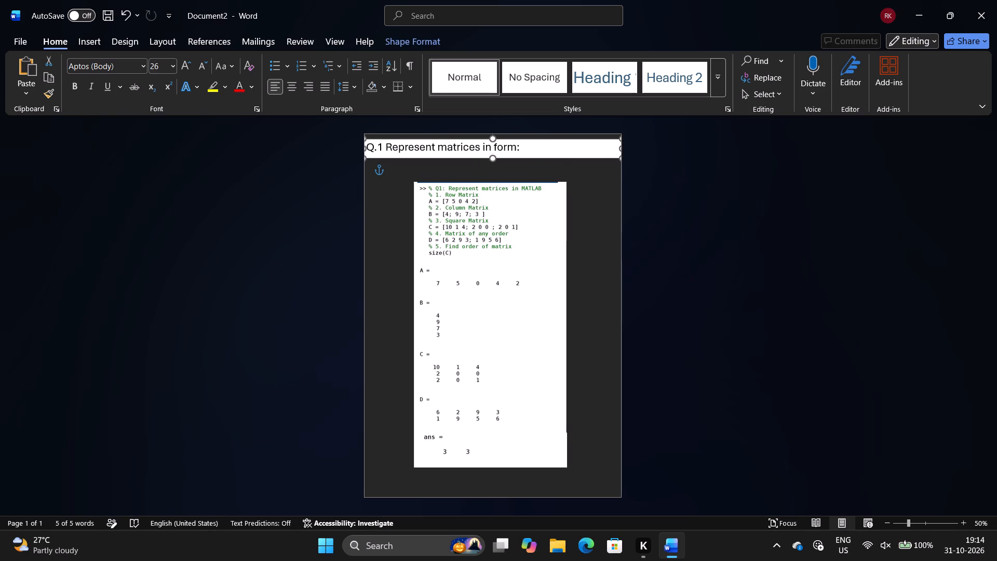
drag(622, 158, 619, 156)
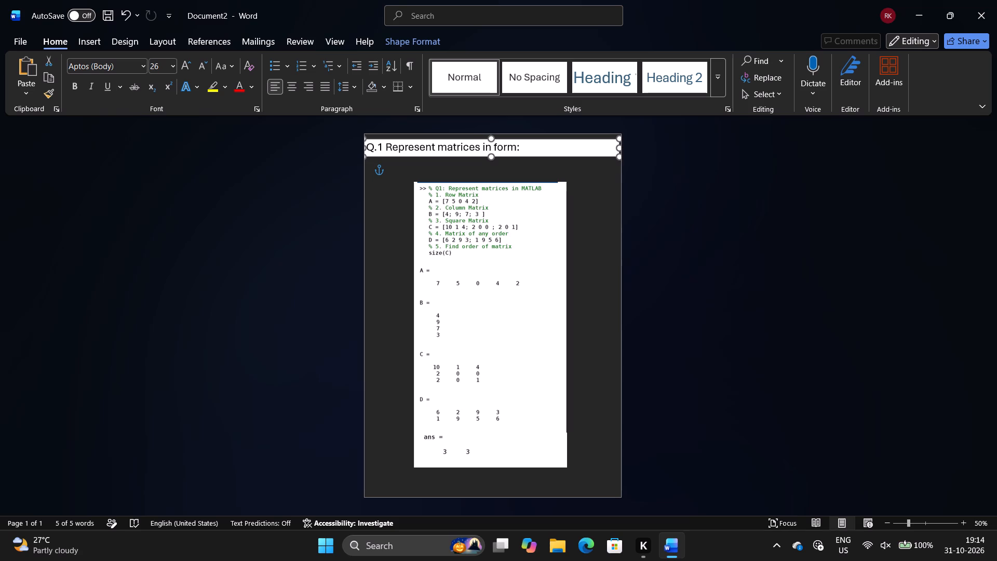
drag(619, 156, 621, 156)
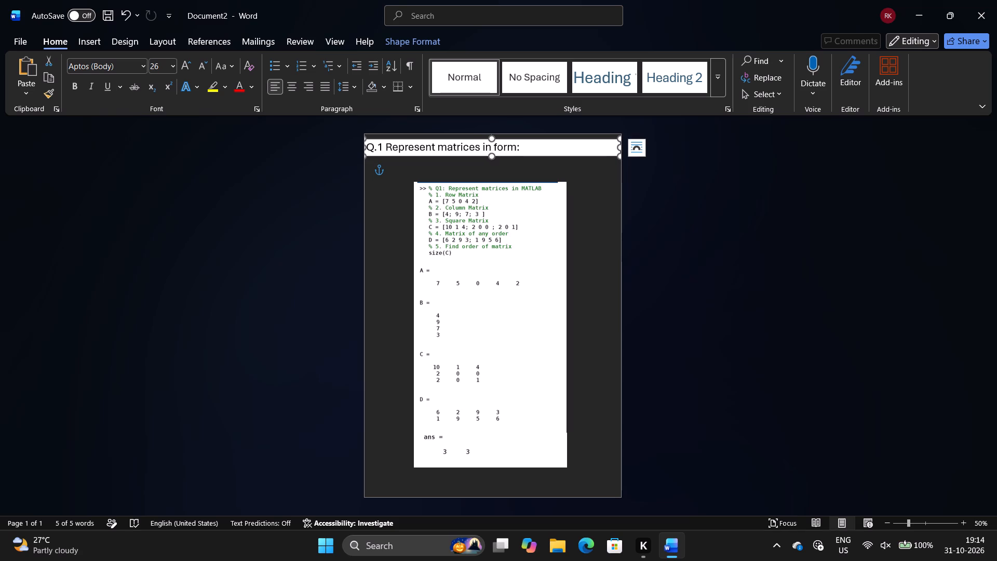
click(527, 165)
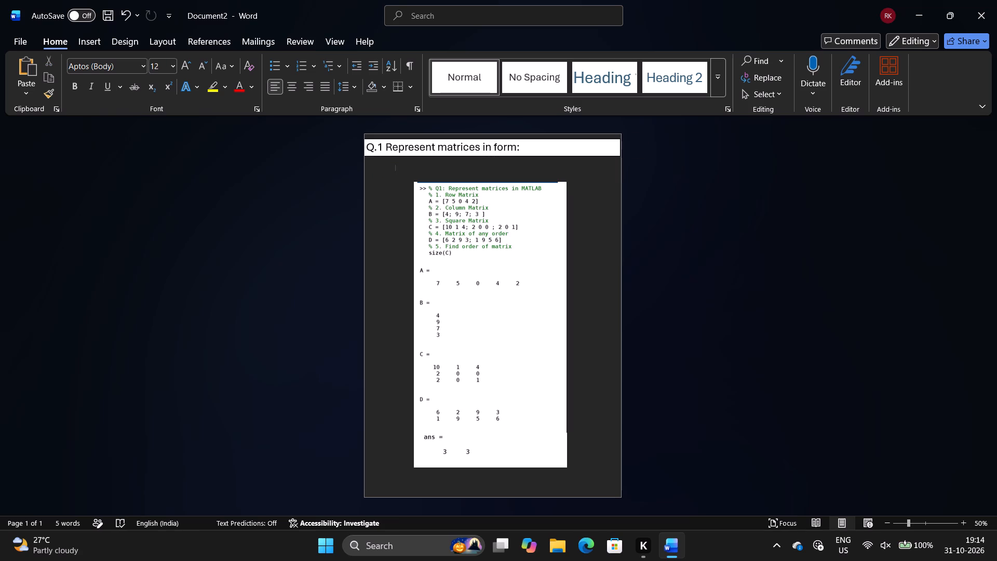
Move the Q1 screenshot up beneath its label and enlarge it slightly so it reaches down to the final "ans" screenshot.
click(498, 253)
drag(498, 253, 493, 236)
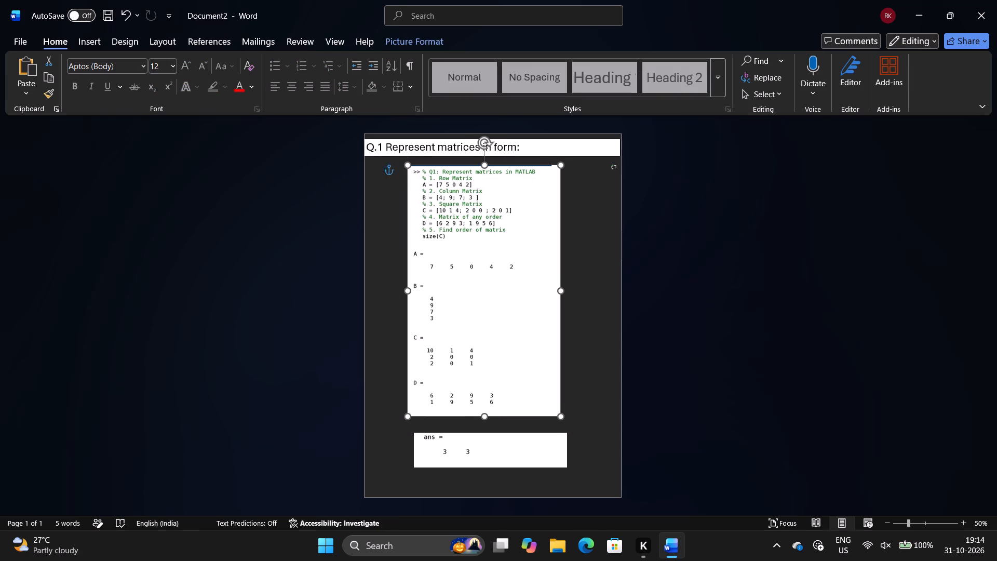
drag(493, 236, 495, 234)
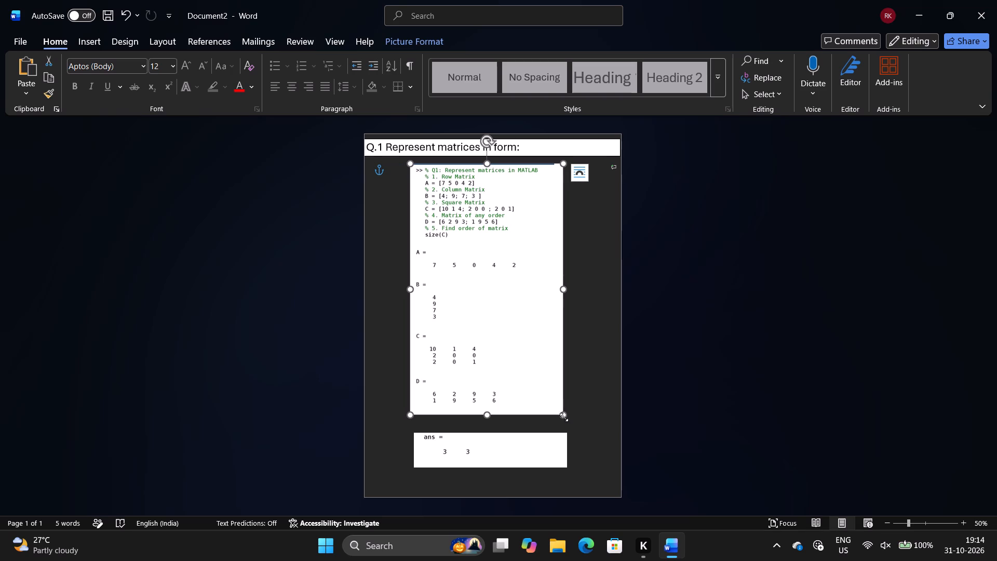
drag(565, 418, 567, 417)
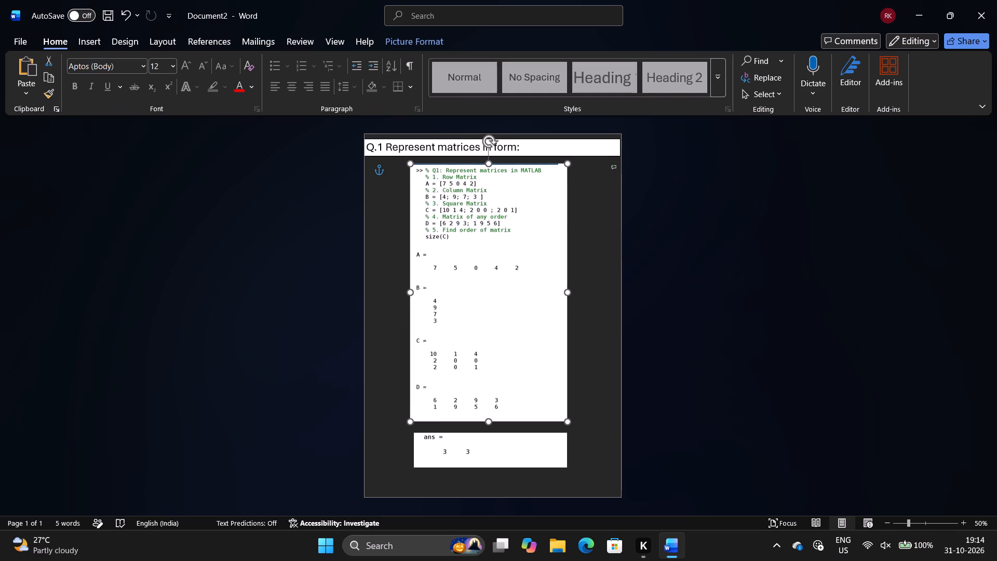
drag(567, 417, 572, 420)
Align the small "ans" screenshot flush under the Q1 screenshot's left edge and resize it to about the same width.
click(524, 446)
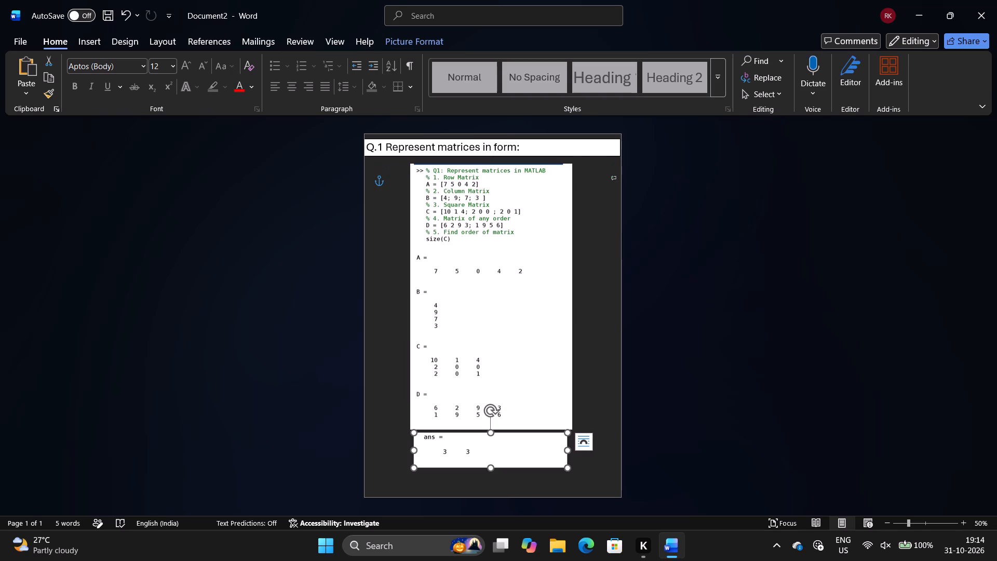
click(523, 452)
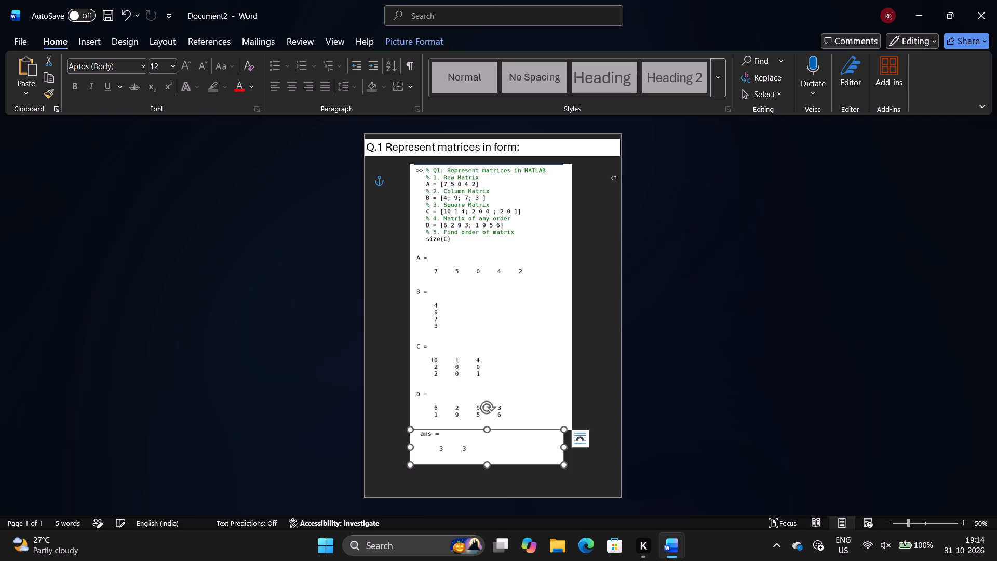
drag(565, 468, 553, 460)
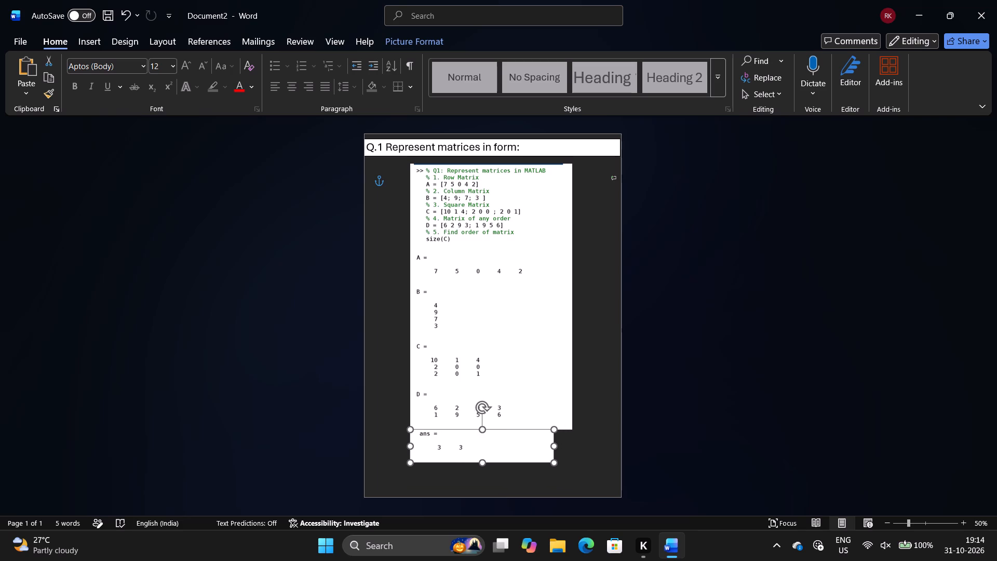
drag(553, 460, 561, 468)
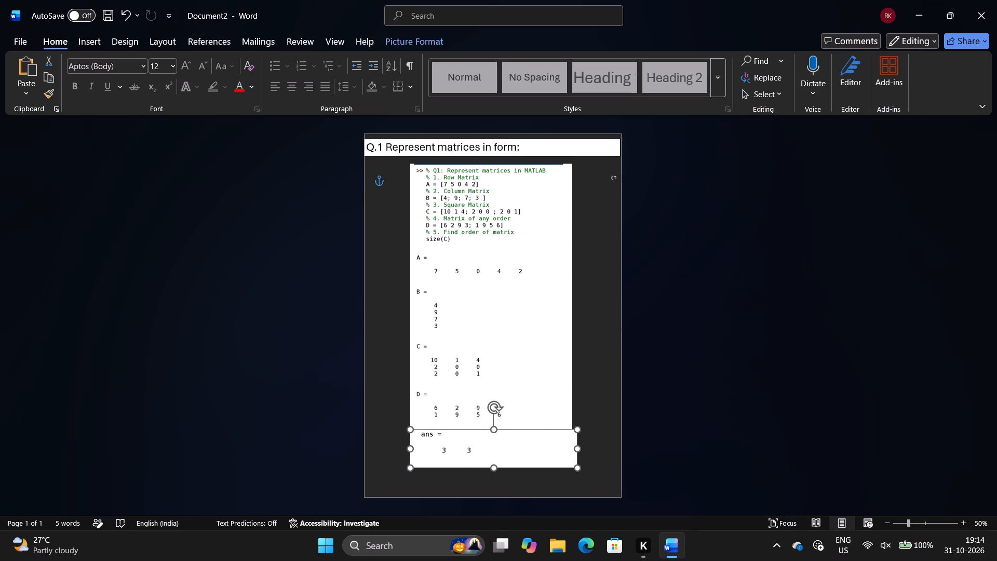
drag(561, 468, 559, 462)
click(564, 469)
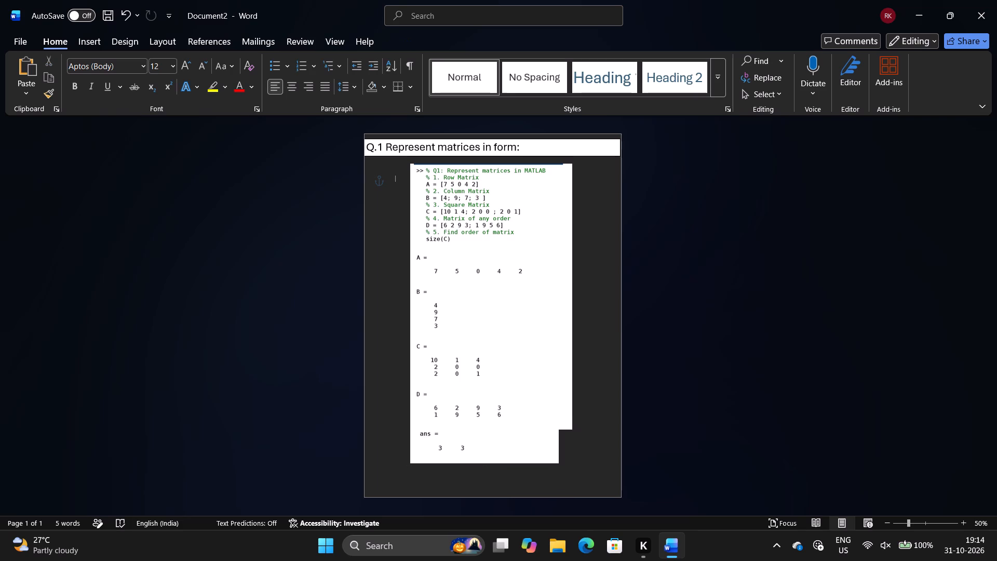
click(528, 445)
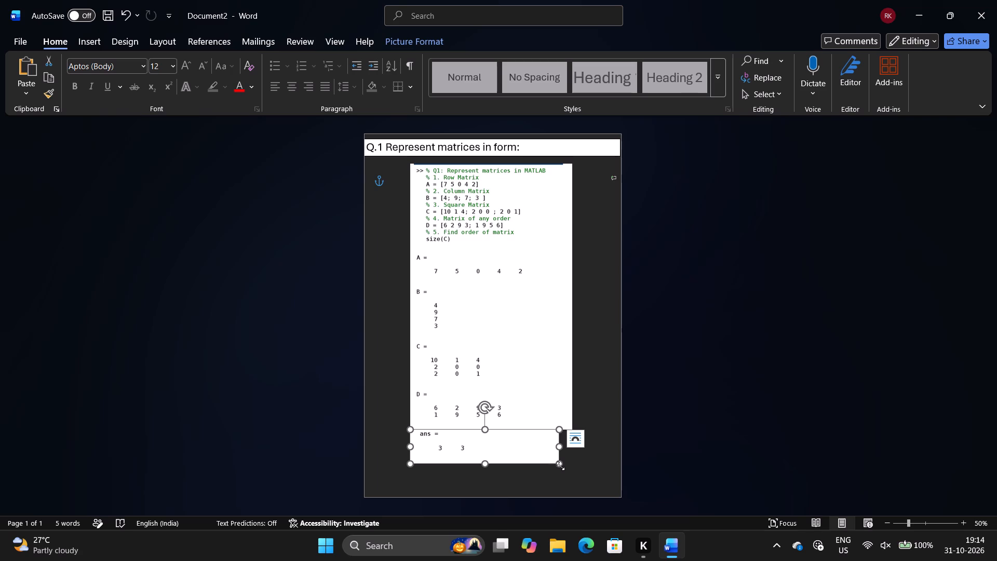
click(562, 466)
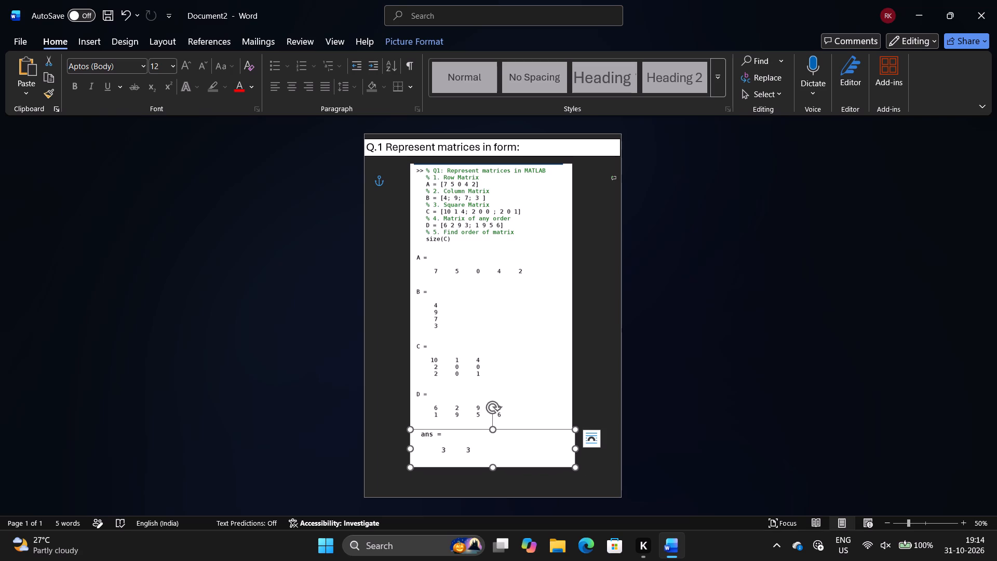
click(319, 318)
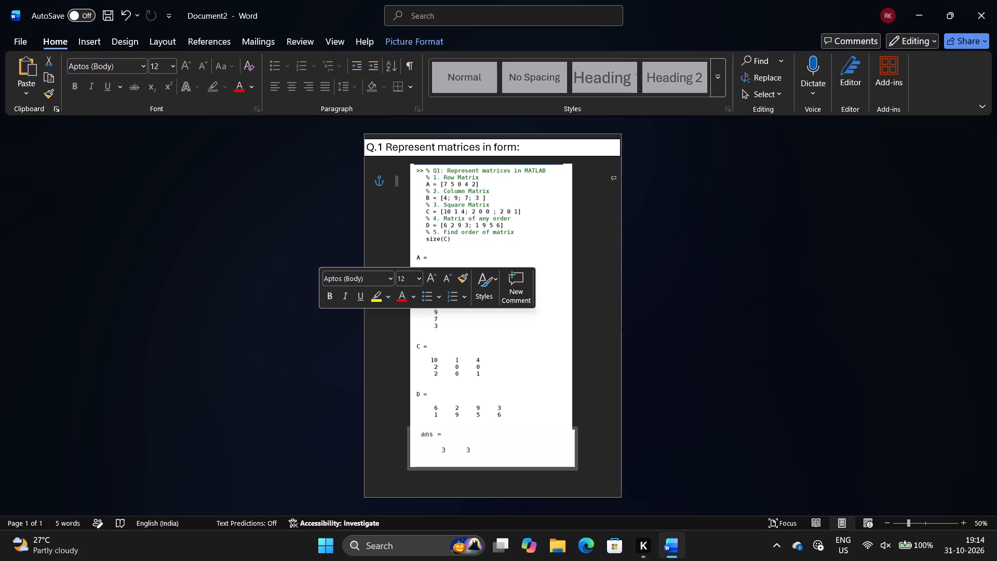
click(322, 340)
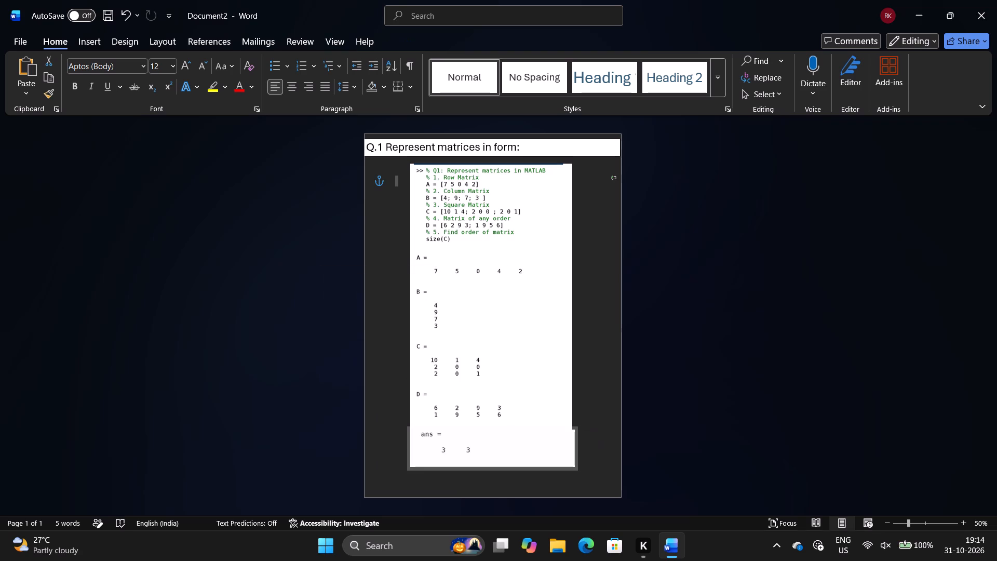
Insert the Q2 "Perform various matrix operations" screenshot from the computer into the document.
scroll(322, 340, down, 2)
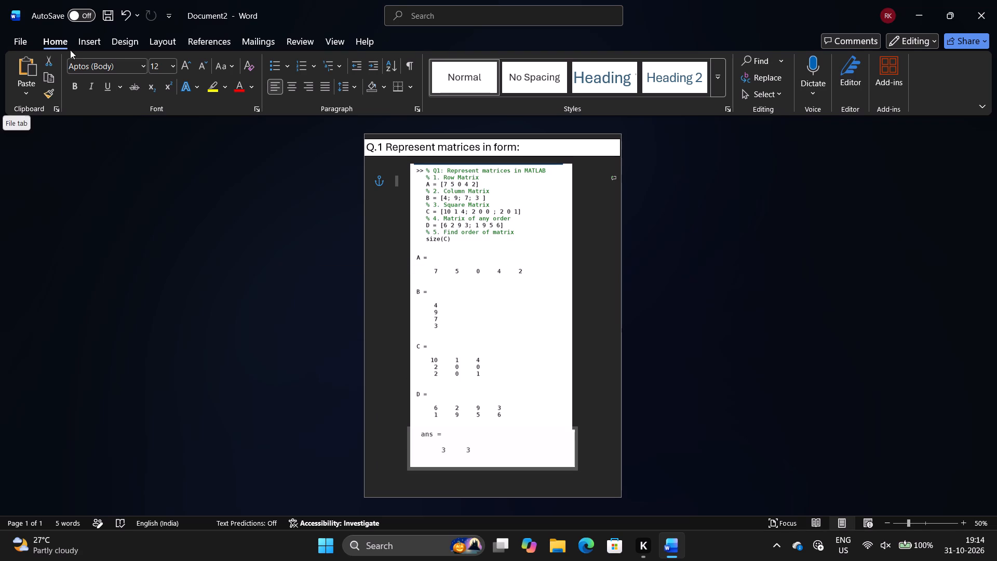
click(91, 37)
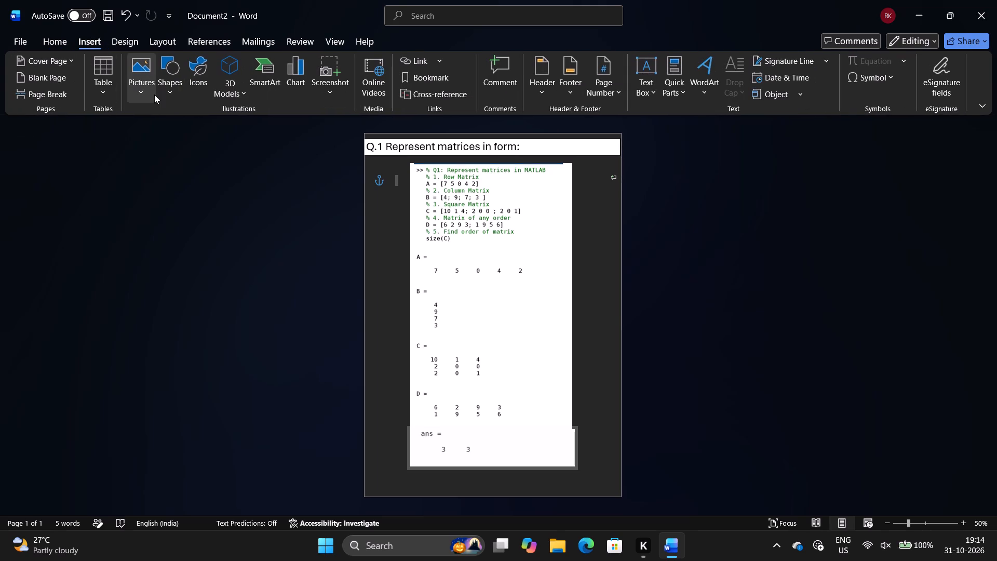
click(154, 95)
click(157, 136)
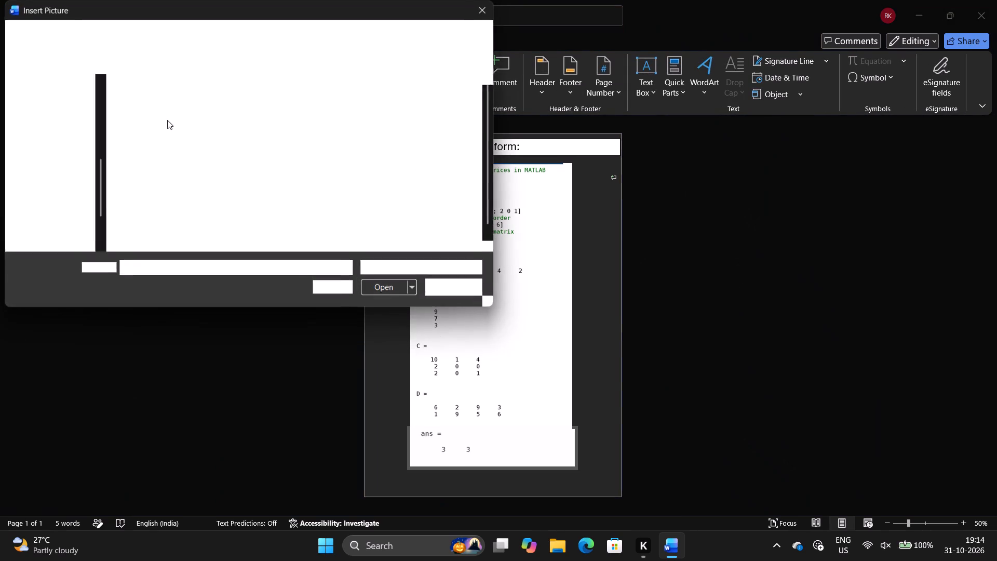
double_click(279, 118)
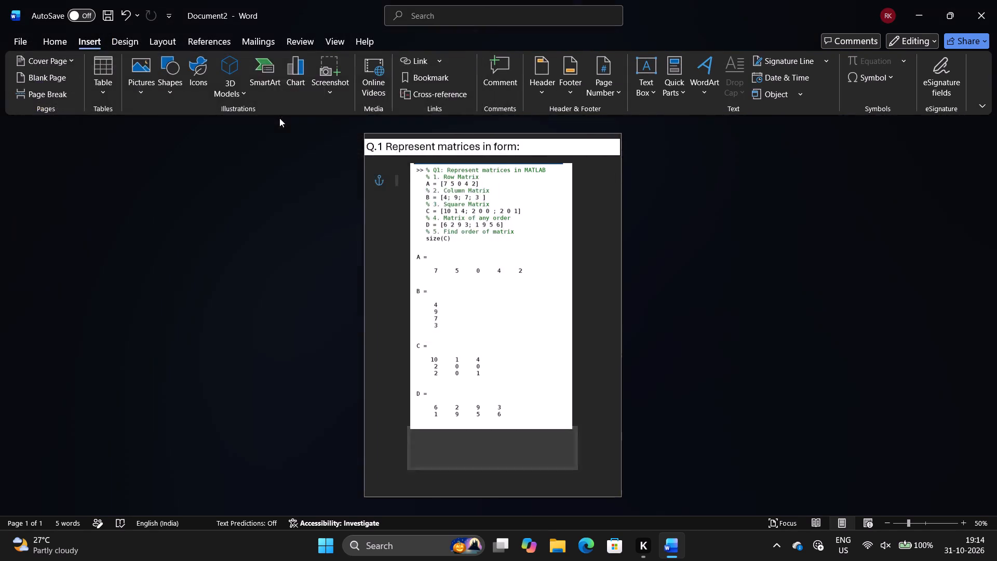
scroll(386, 202, right, 1)
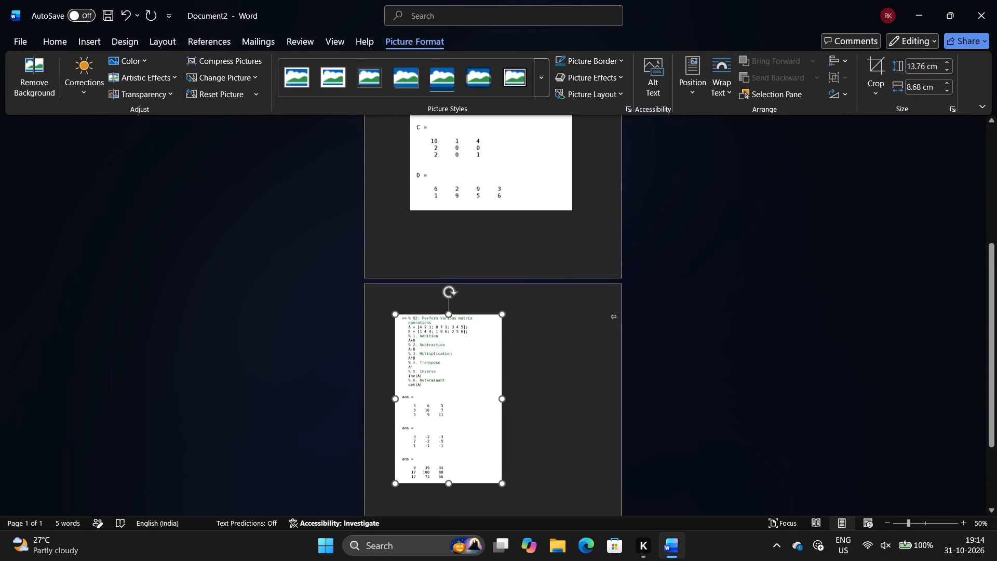
scroll(386, 202, right, 1)
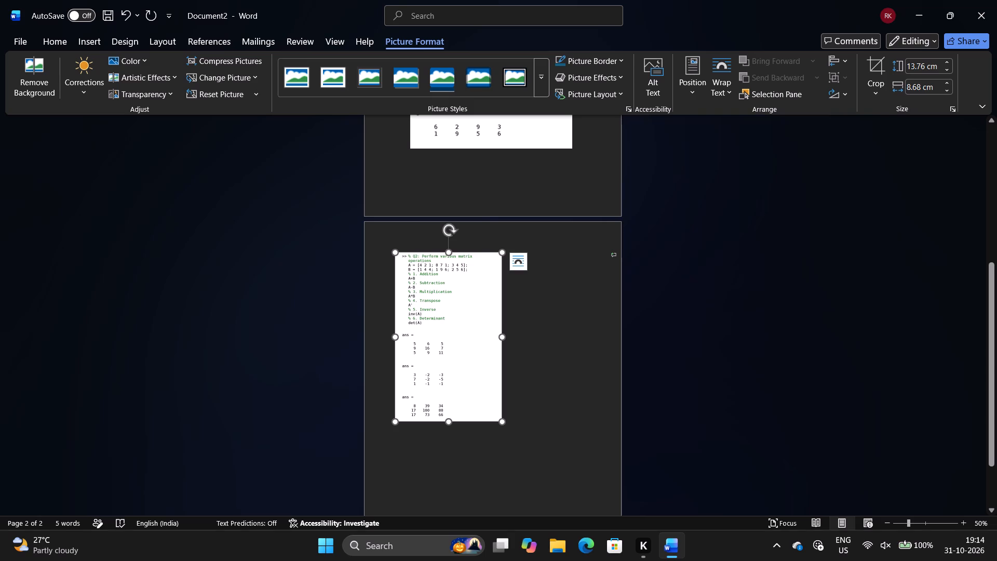
Set the Q2 screenshot's text wrapping to Square so it can be positioned freely.
drag(456, 360, 495, 372)
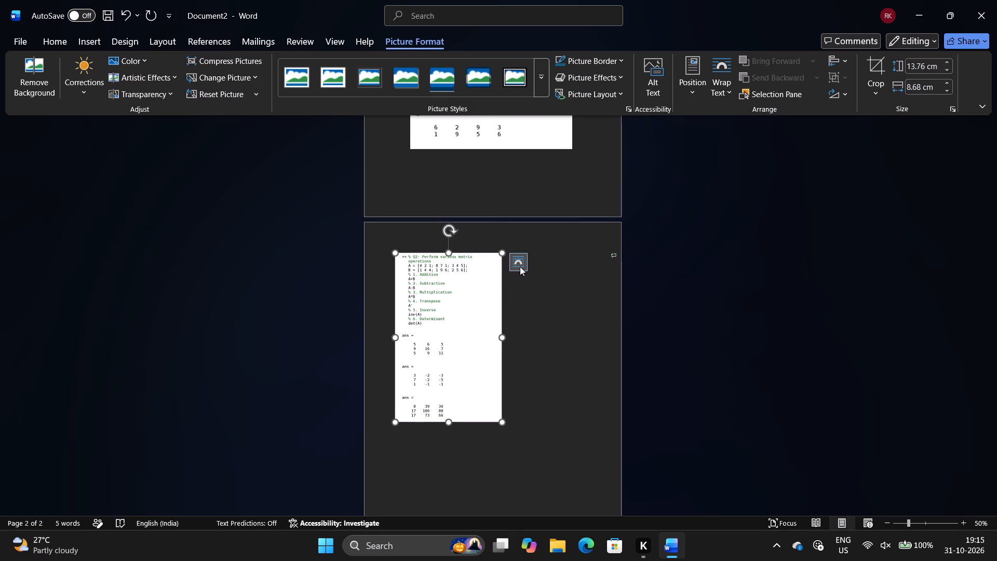
click(520, 266)
click(554, 360)
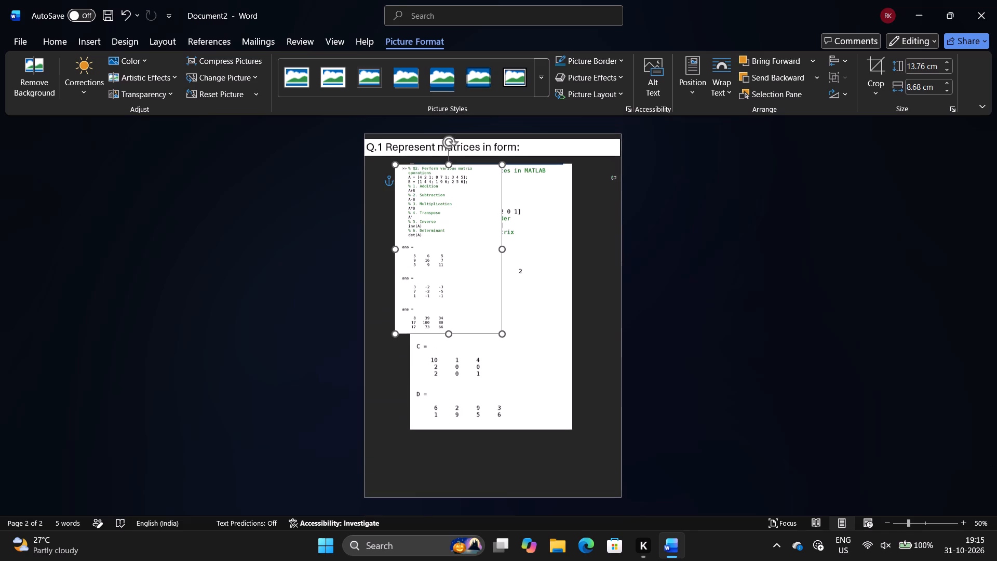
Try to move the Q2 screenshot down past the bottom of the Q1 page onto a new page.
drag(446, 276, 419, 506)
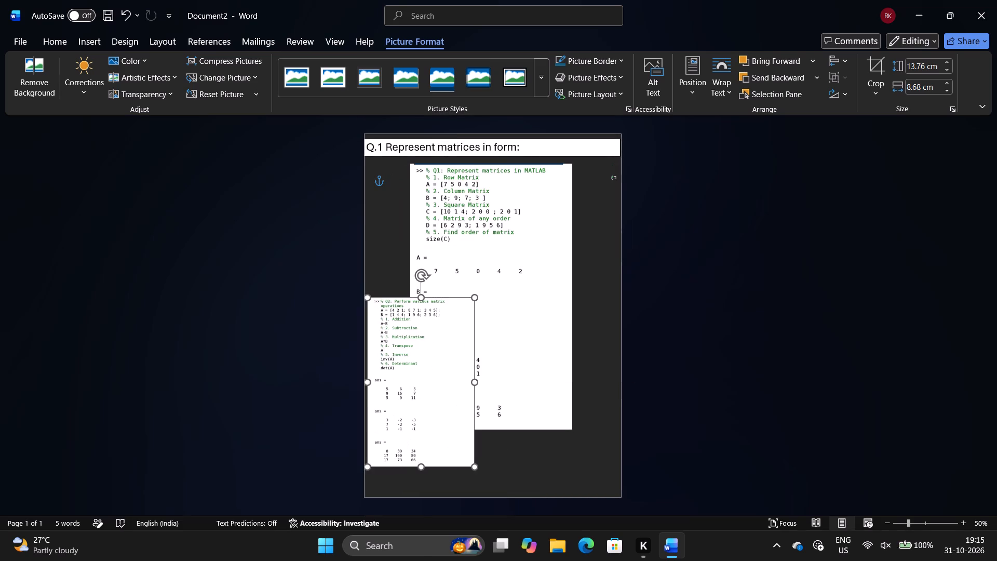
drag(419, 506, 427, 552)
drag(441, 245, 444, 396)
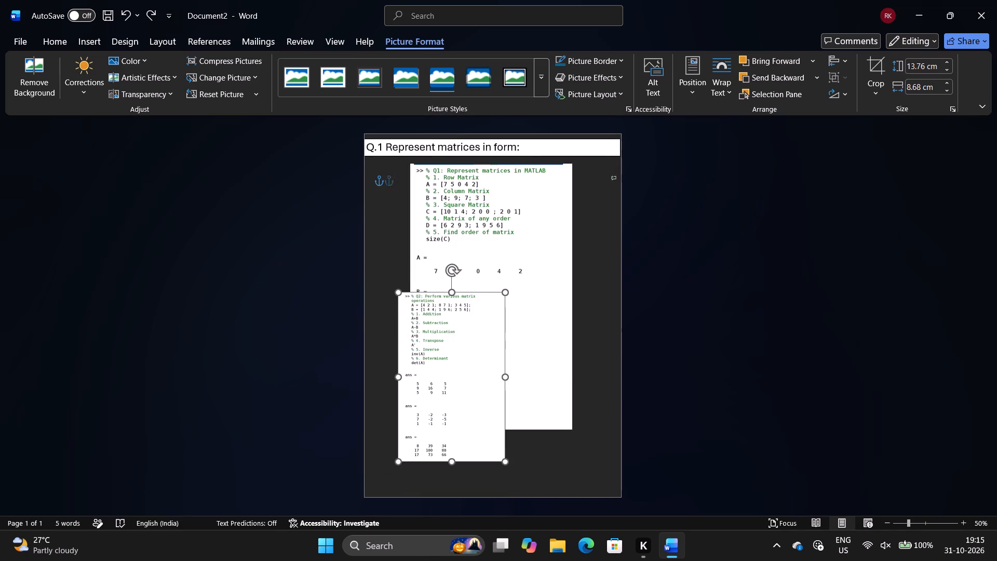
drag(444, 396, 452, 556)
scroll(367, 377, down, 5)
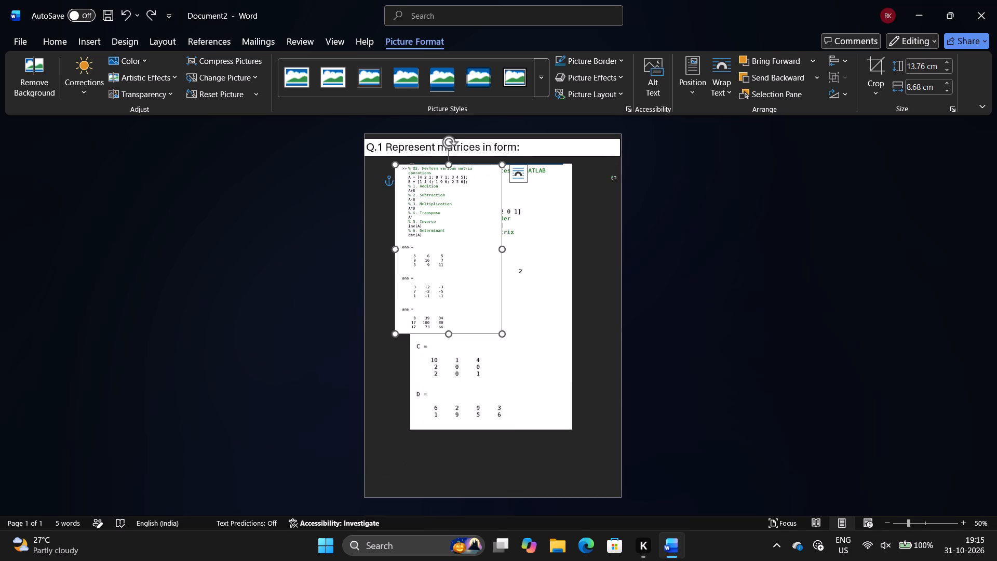
Insert a new page after the Q1 results to hold the Q2 screenshot.
click(76, 40)
click(36, 62)
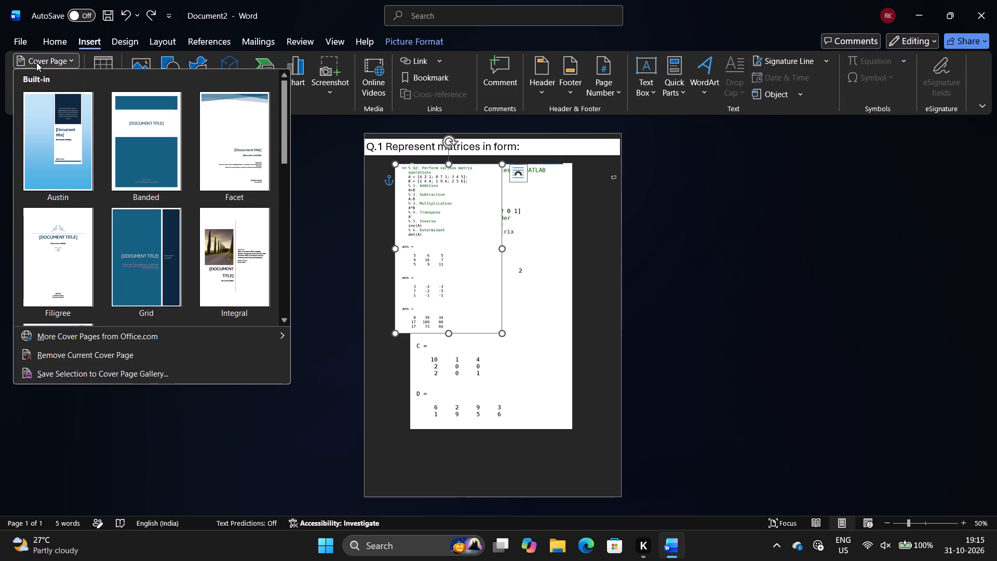
click(18, 63)
drag(32, 82, 120, 220)
click(120, 220)
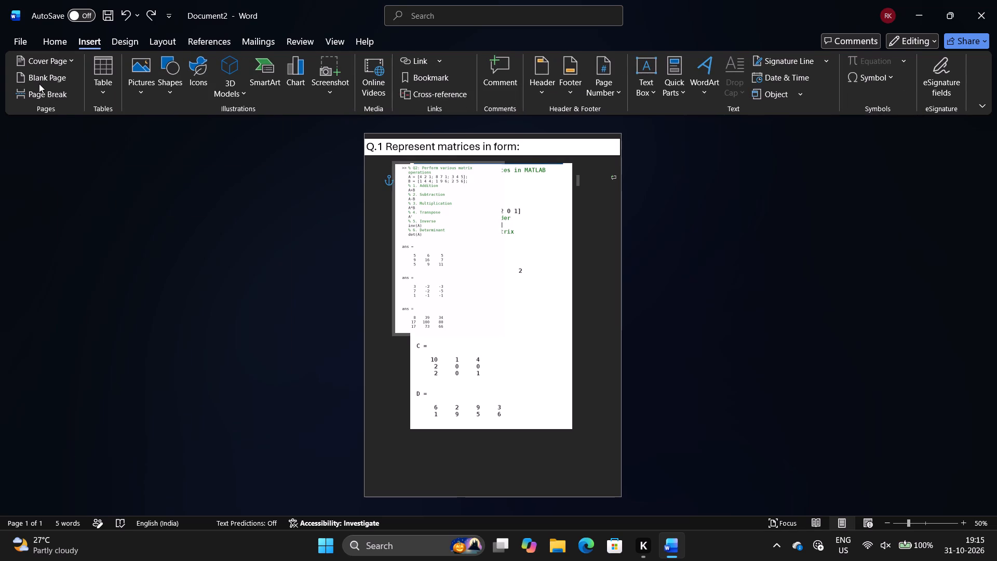
click(39, 84)
Enlarge the Q2 screenshot on the second page to most of the page width.
scroll(272, 215, down, 11)
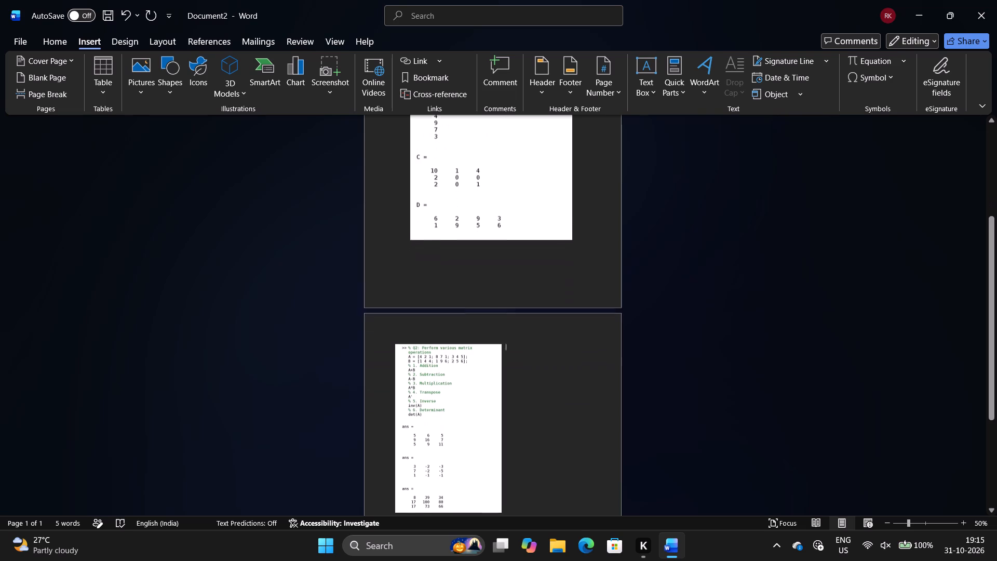
scroll(272, 215, down, 10)
scroll(272, 215, up, 20)
scroll(272, 215, up, 4)
scroll(272, 215, down, 20)
scroll(272, 215, down, 10)
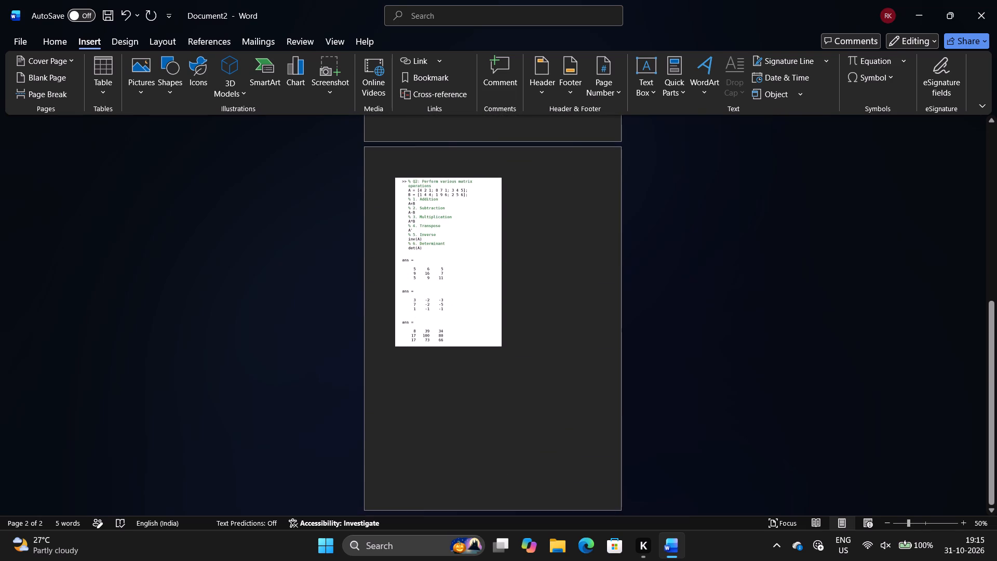
click(449, 238)
drag(504, 349, 580, 386)
drag(492, 233, 483, 241)
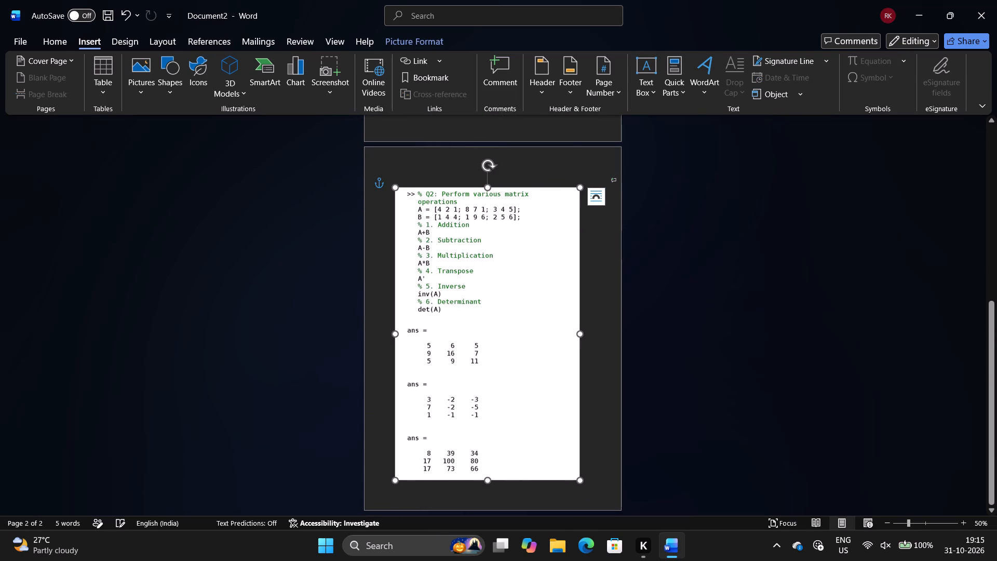
drag(380, 182, 376, 157)
Set the Q2 screenshot to a fixed position on the page.
click(604, 198)
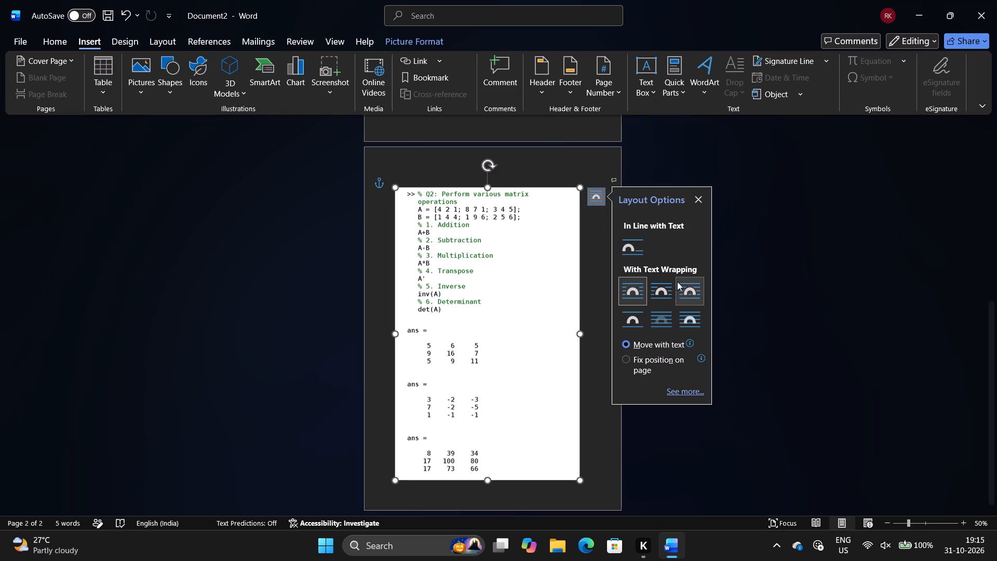
click(627, 355)
Move the Q2 screenshot up near the page top, shrink it to about the Q1 screenshot's width, and centre it horizontally.
drag(508, 332, 513, 311)
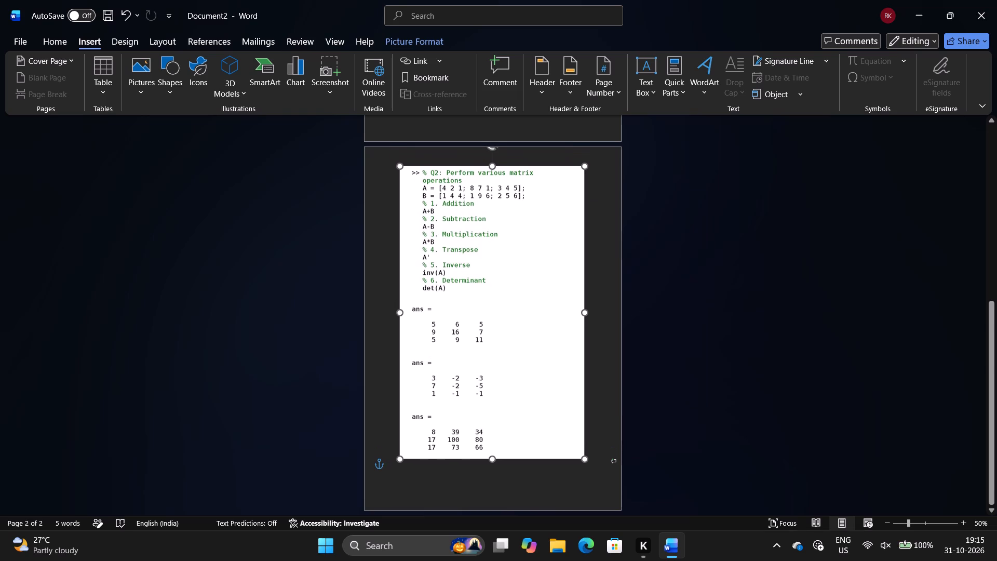
drag(513, 311, 514, 309)
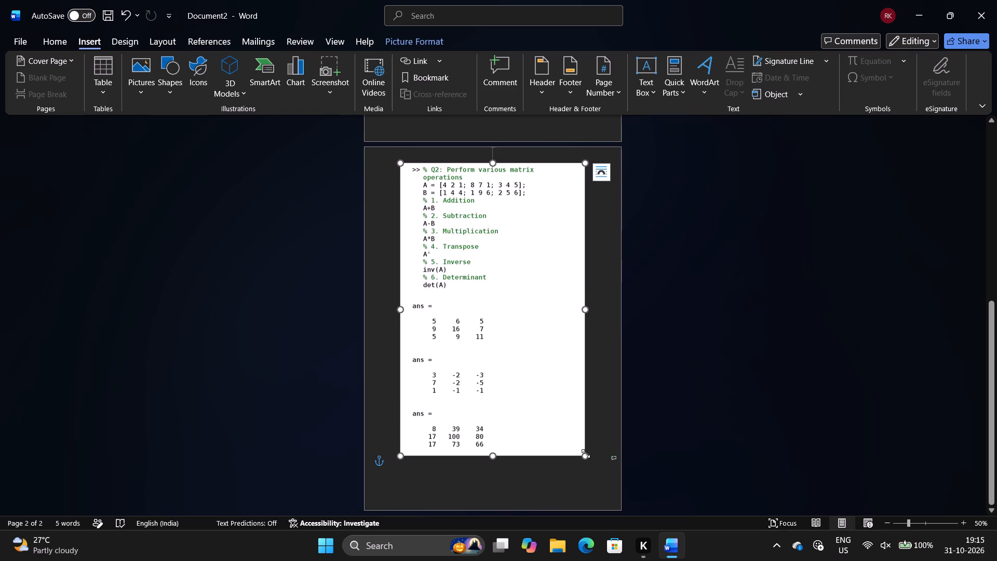
drag(588, 458, 546, 418)
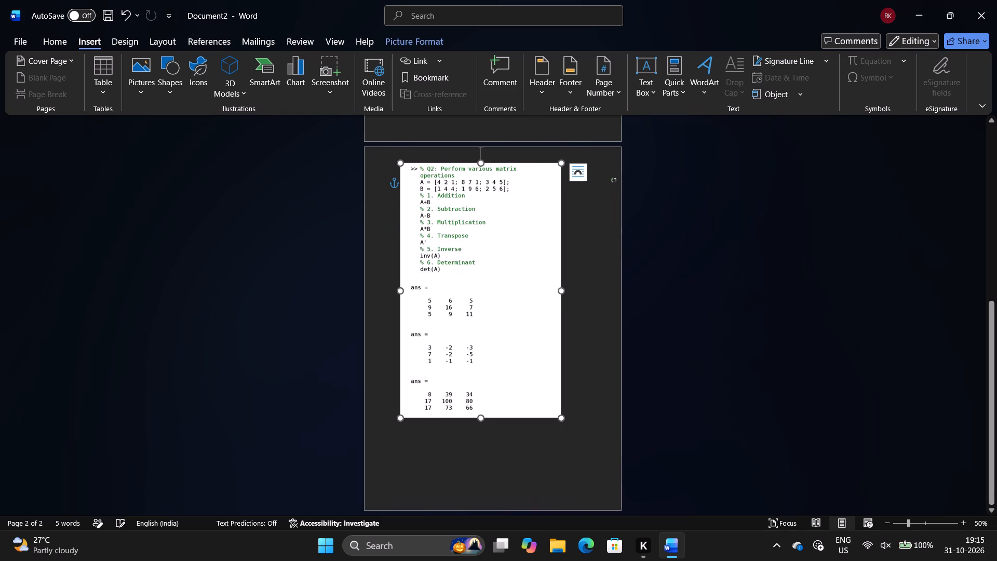
drag(427, 320, 438, 324)
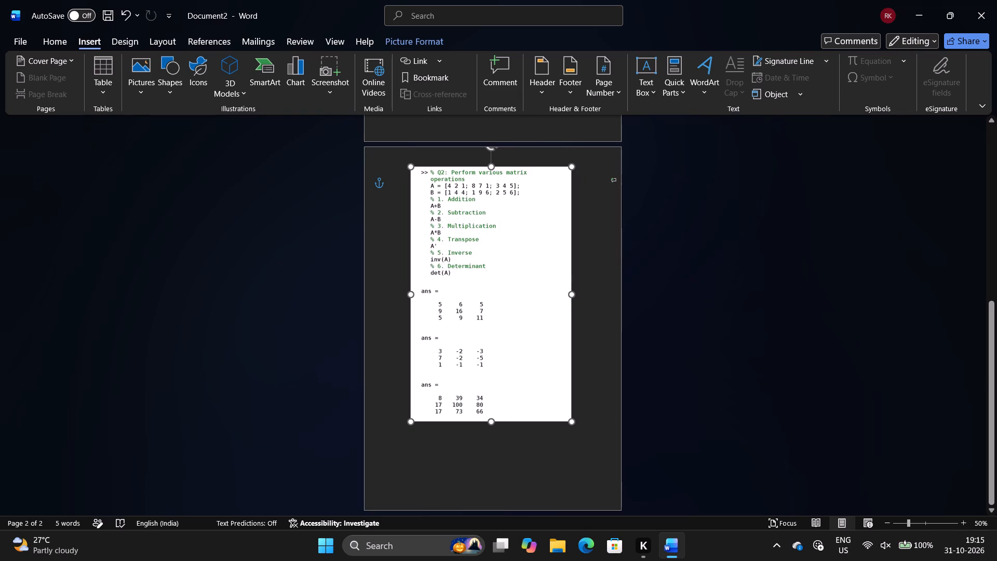
drag(438, 324, 438, 325)
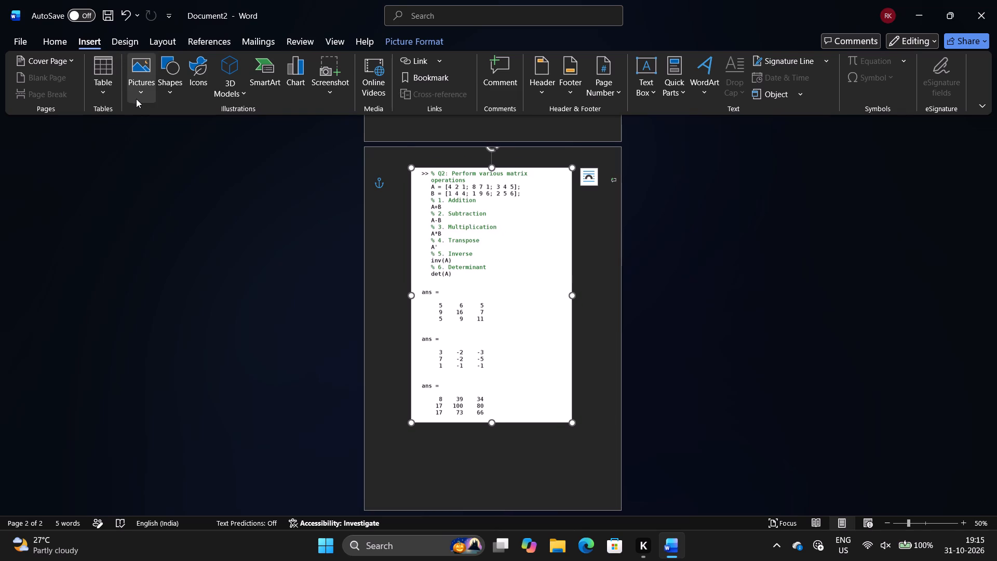
click(136, 98)
click(155, 141)
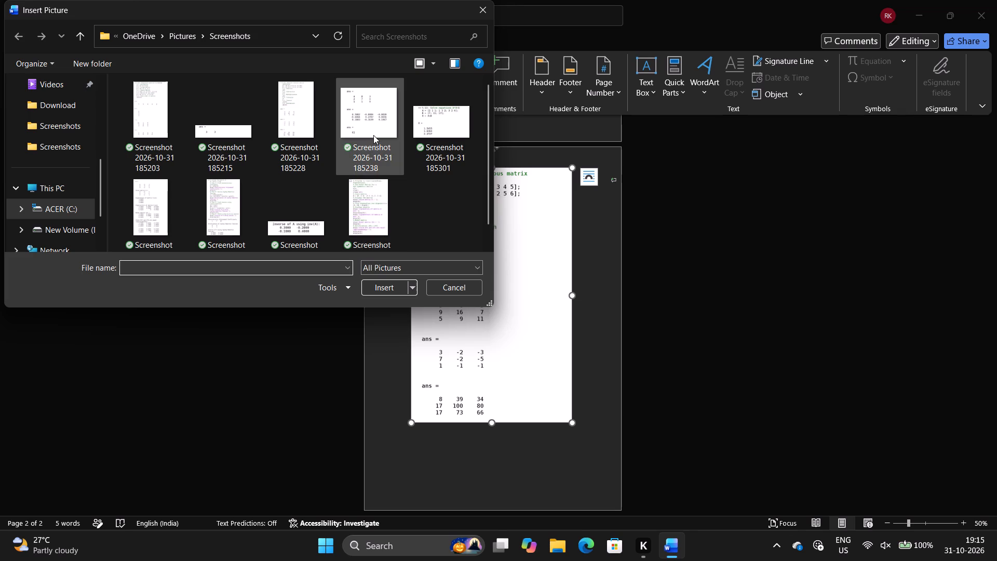
double_click(373, 135)
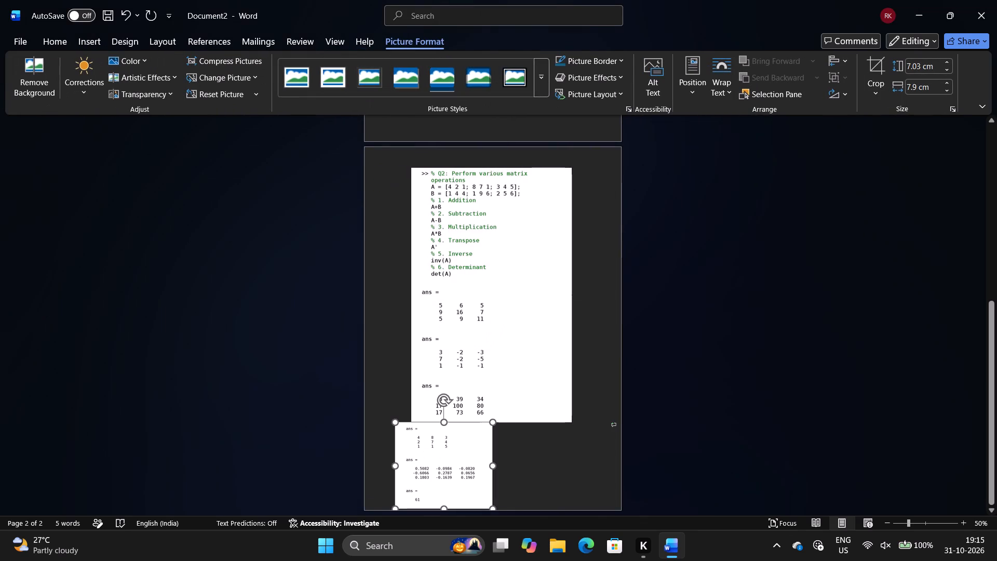
Set the newly inserted results picture to square text wrapping with a fixed position on the page.
click(465, 446)
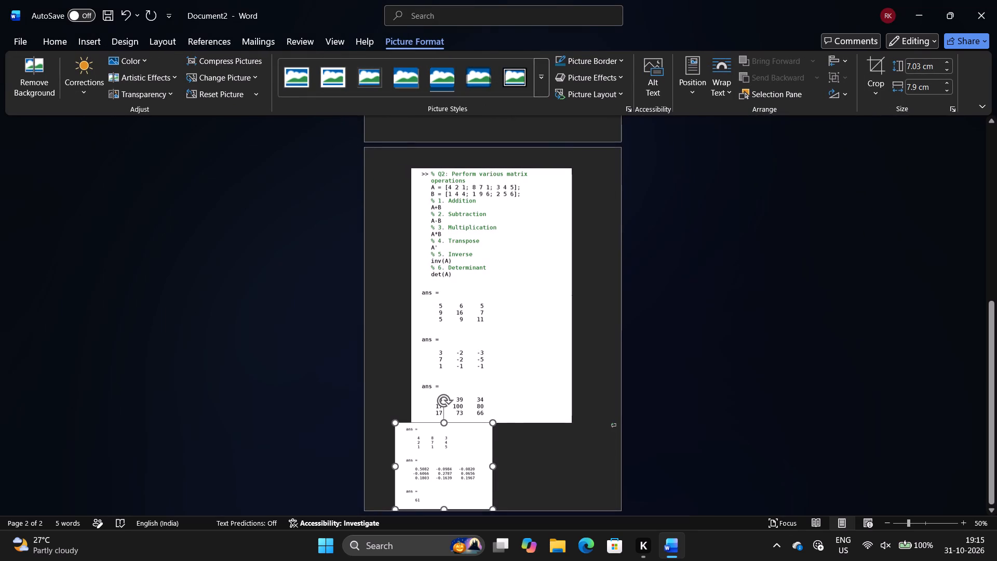
click(511, 430)
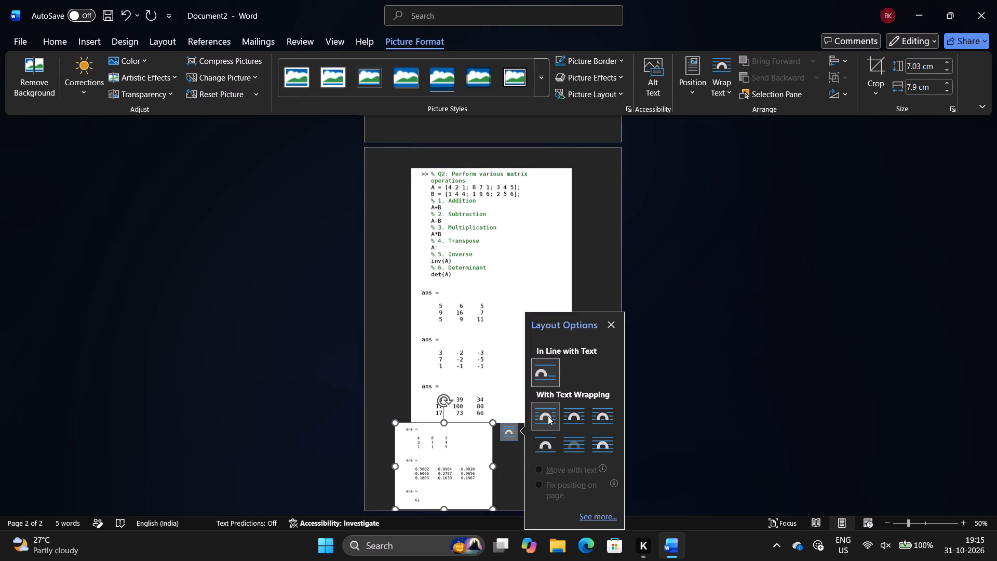
click(548, 416)
click(536, 485)
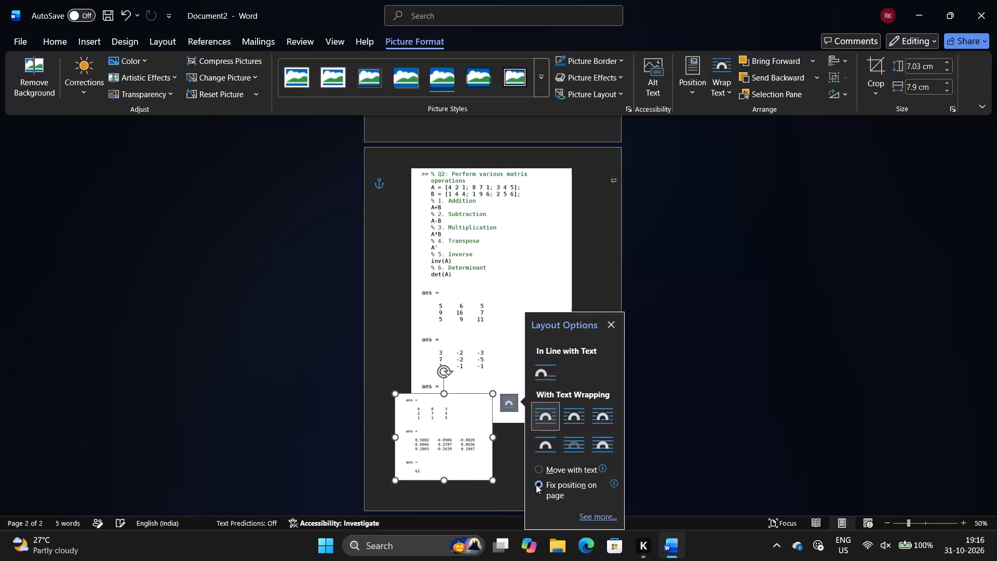
Move the new results picture directly under the Q2 screenshot and enlarge it to about 13.3 cm wide.
drag(449, 422, 460, 456)
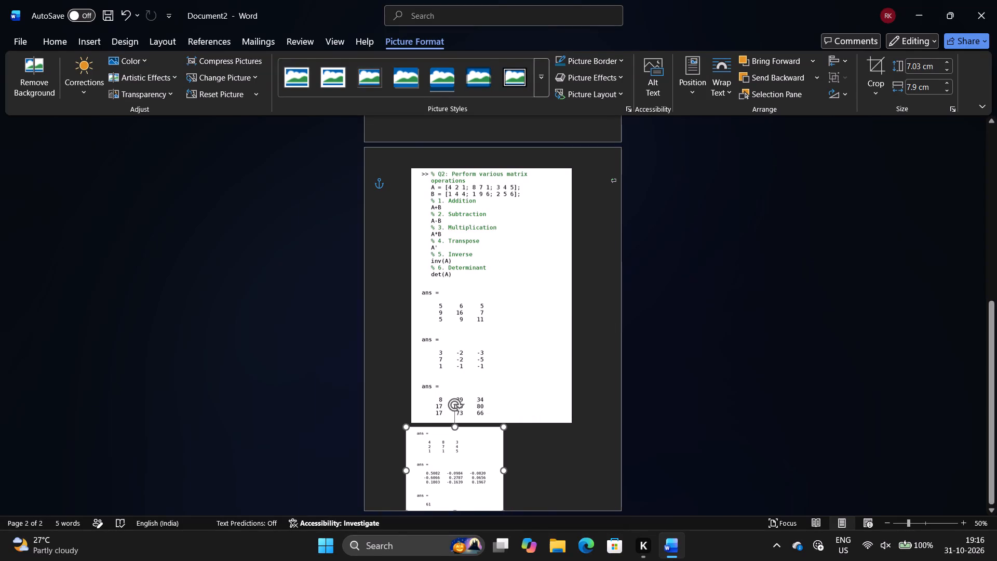
drag(460, 456, 462, 453)
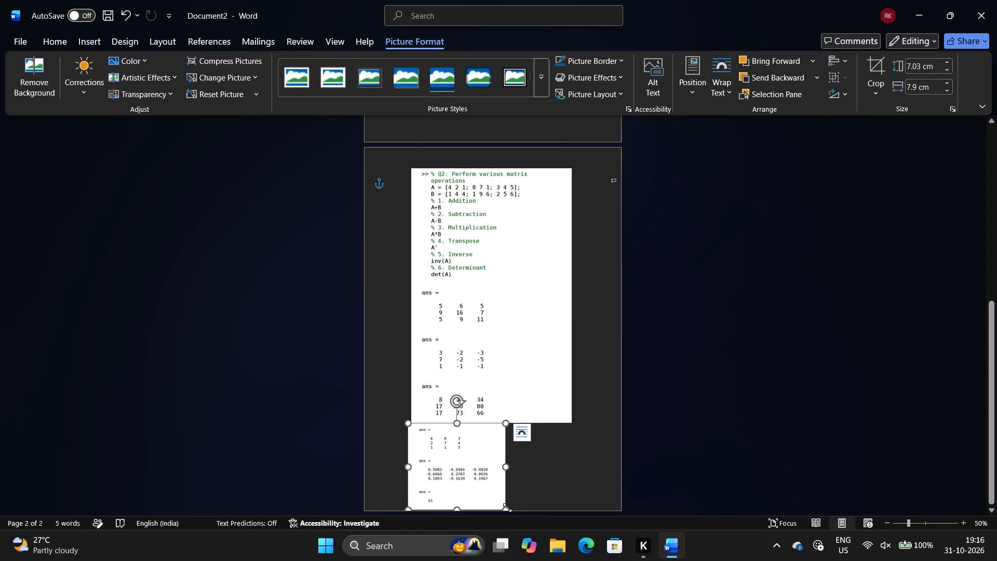
drag(507, 510, 553, 493)
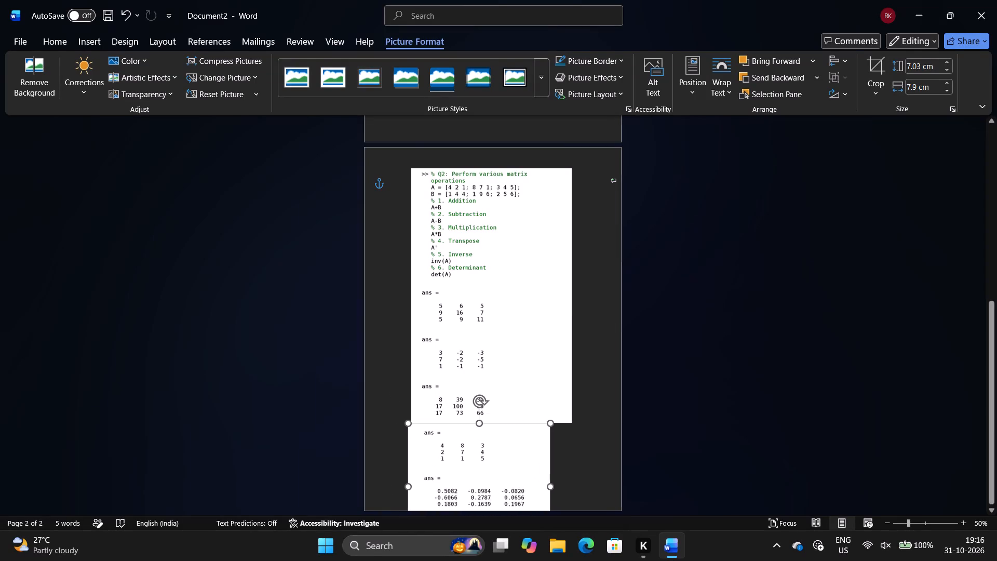
drag(553, 493, 572, 496)
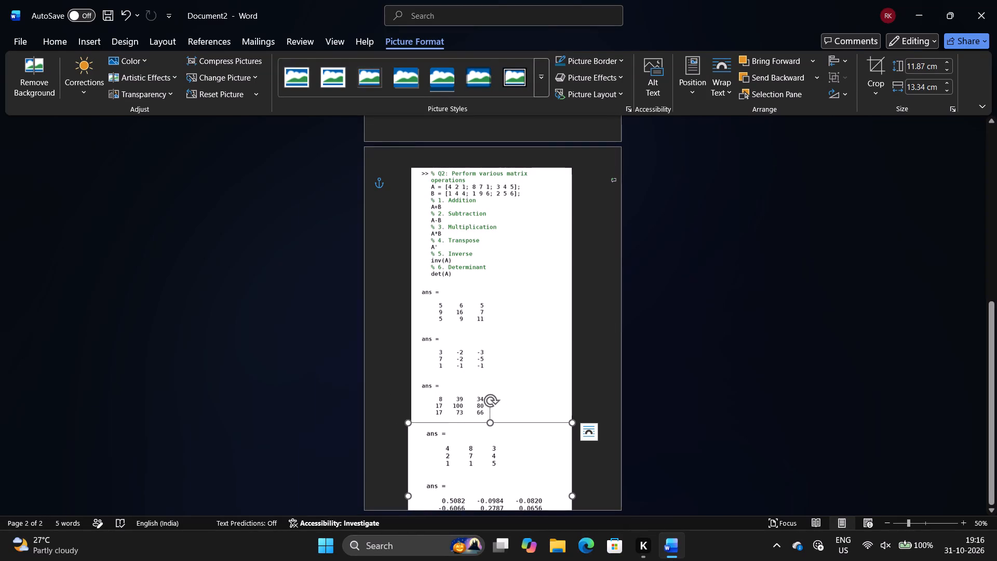
Shrink the Q2 screenshot to about 10.8 cm wide and centre it near the top of the second page.
drag(481, 341, 479, 334)
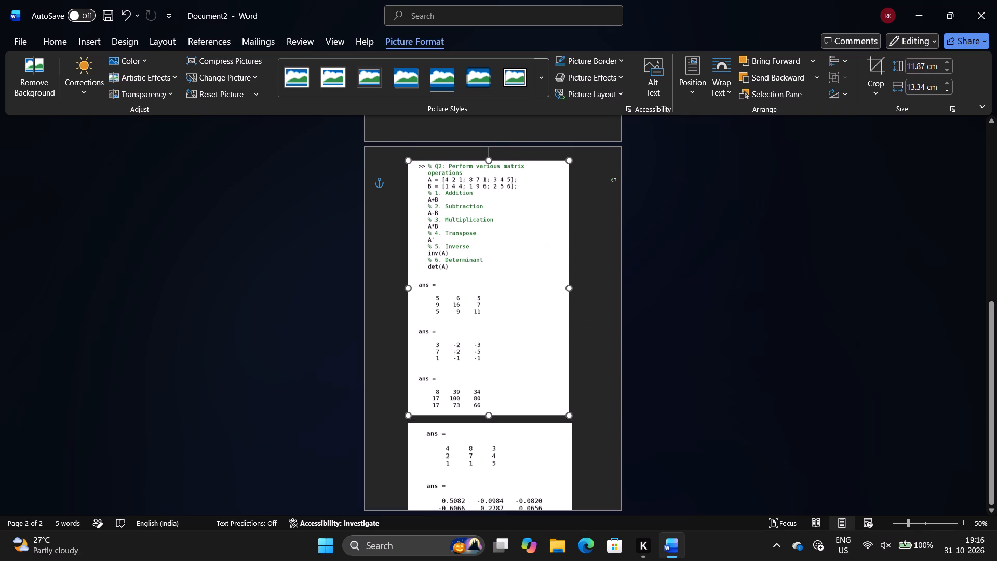
drag(479, 334, 478, 329)
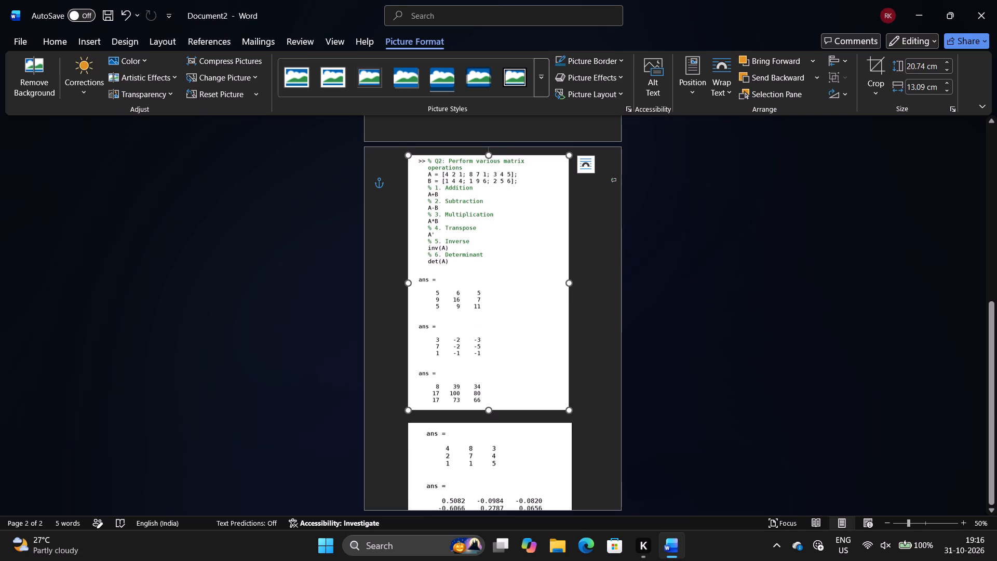
drag(571, 413, 567, 410)
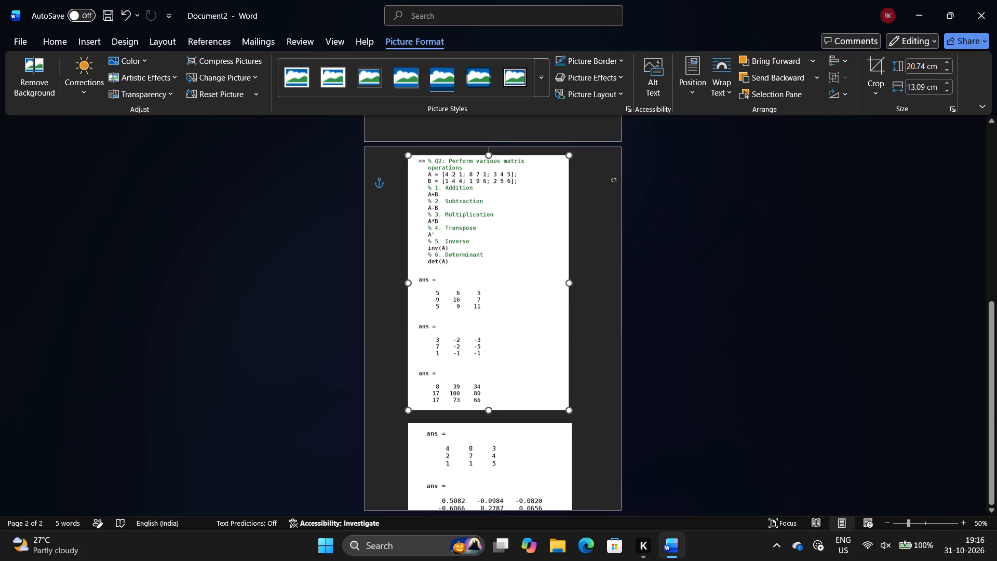
drag(567, 410, 506, 365)
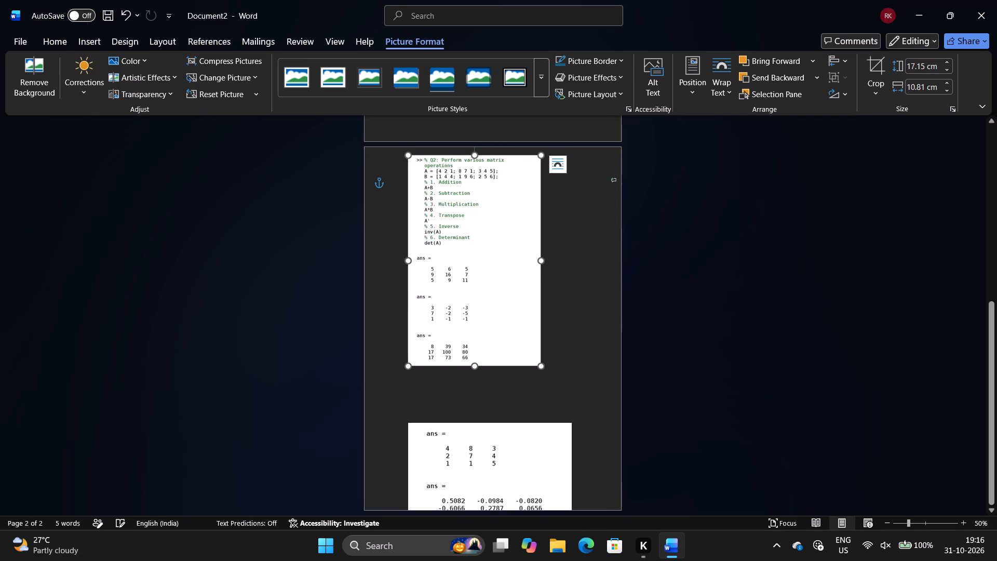
drag(489, 462, 483, 410)
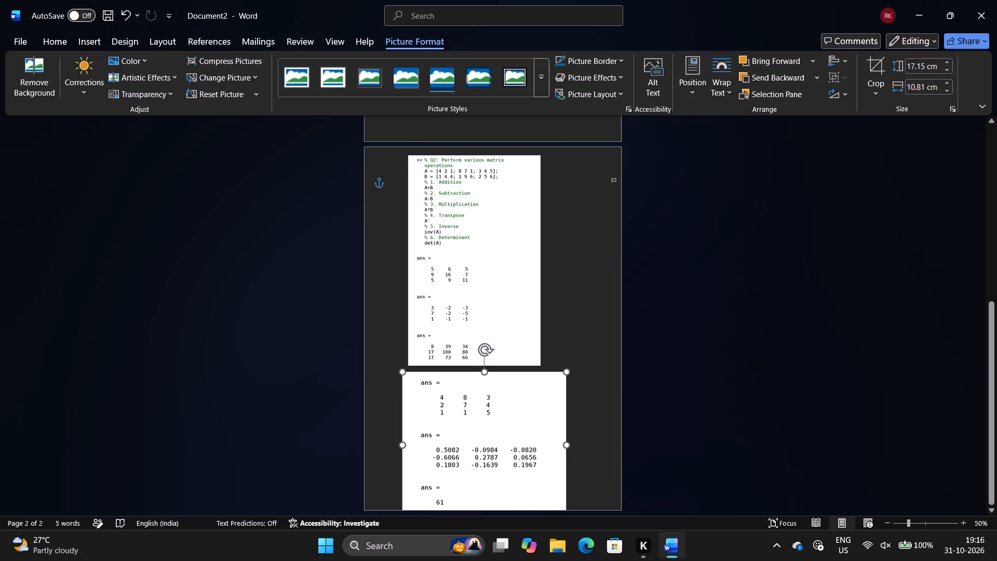
drag(483, 410, 483, 410)
drag(461, 275, 476, 294)
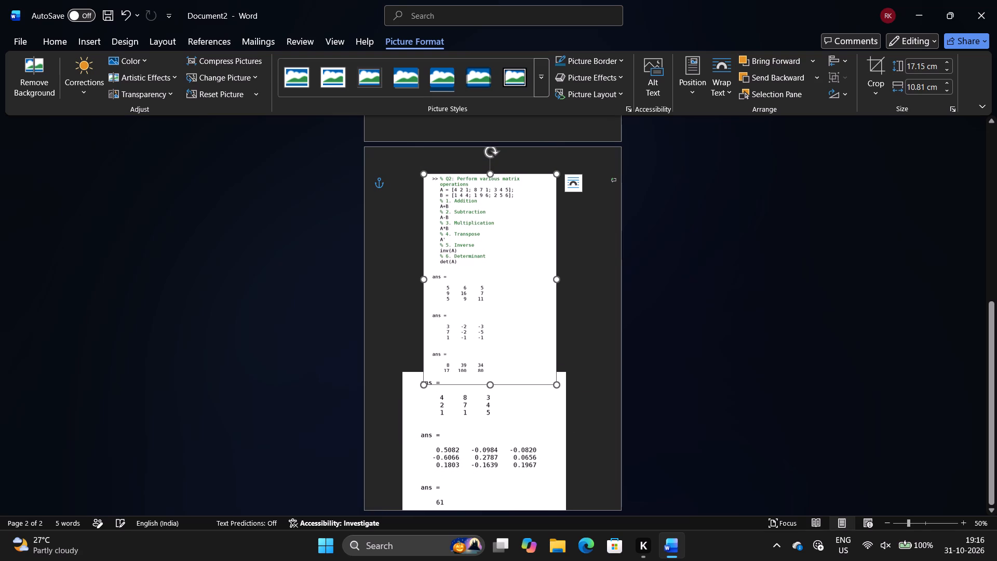
Shrink the lower results picture to about 10.9 cm wide and join it edge to edge beneath the Q2 screenshot.
drag(522, 432, 496, 350)
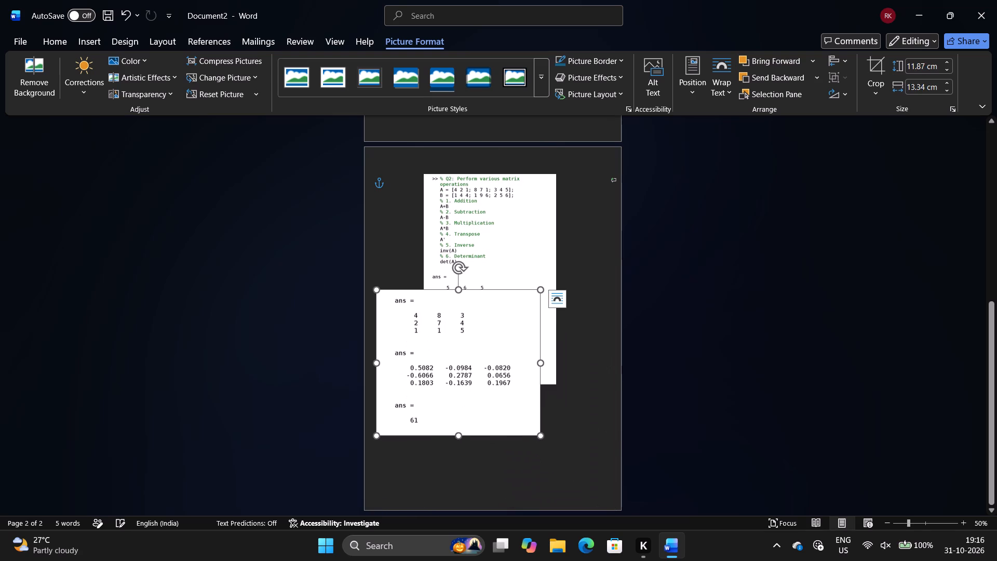
drag(542, 438, 494, 415)
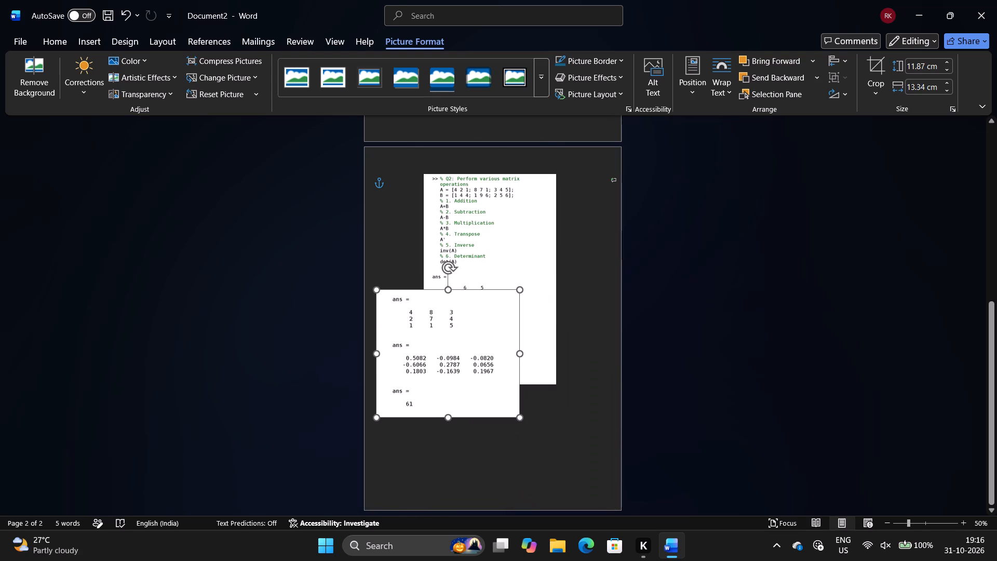
drag(494, 415, 486, 409)
drag(448, 335, 498, 431)
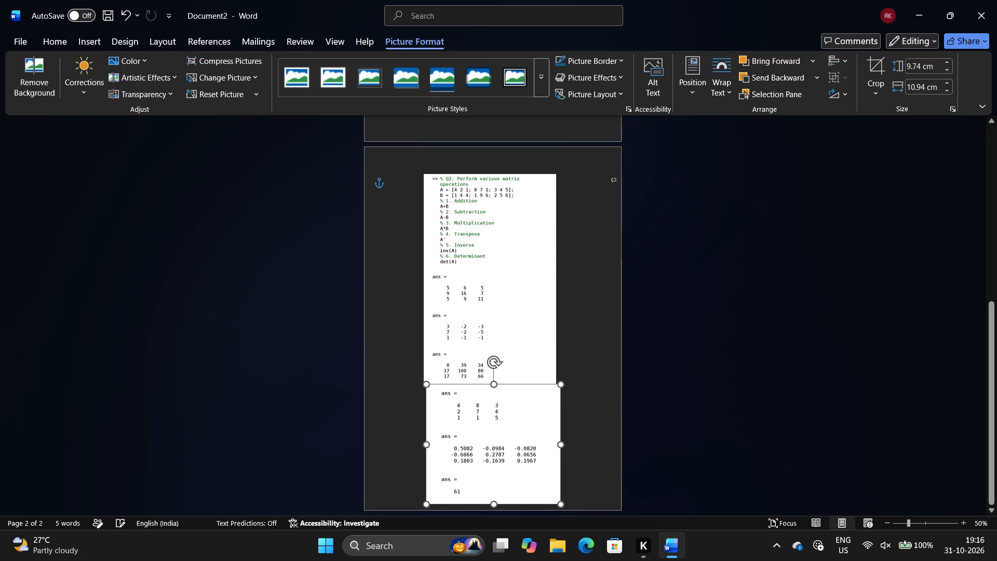
drag(498, 431, 497, 432)
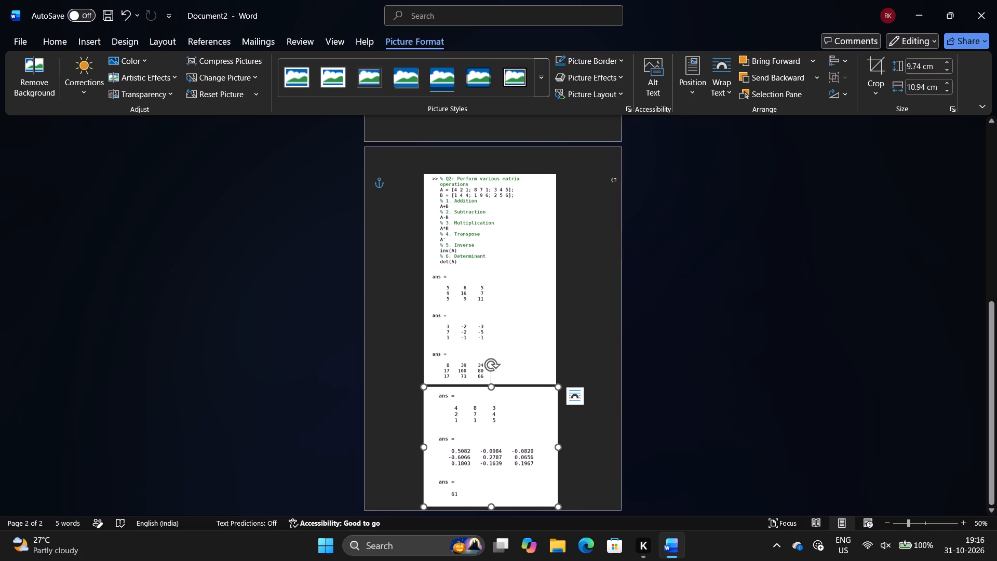
click(499, 304)
click(499, 304)
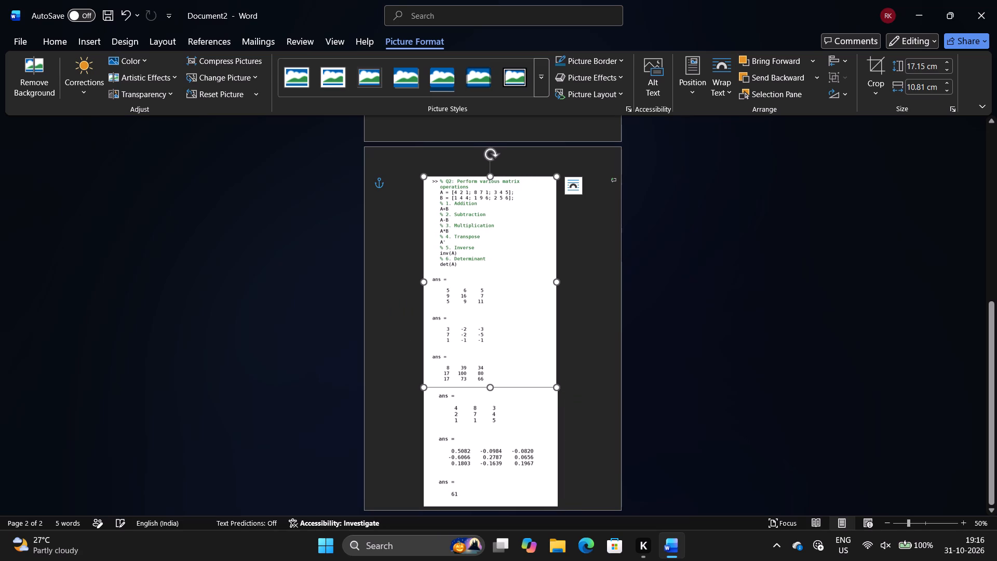
click(314, 307)
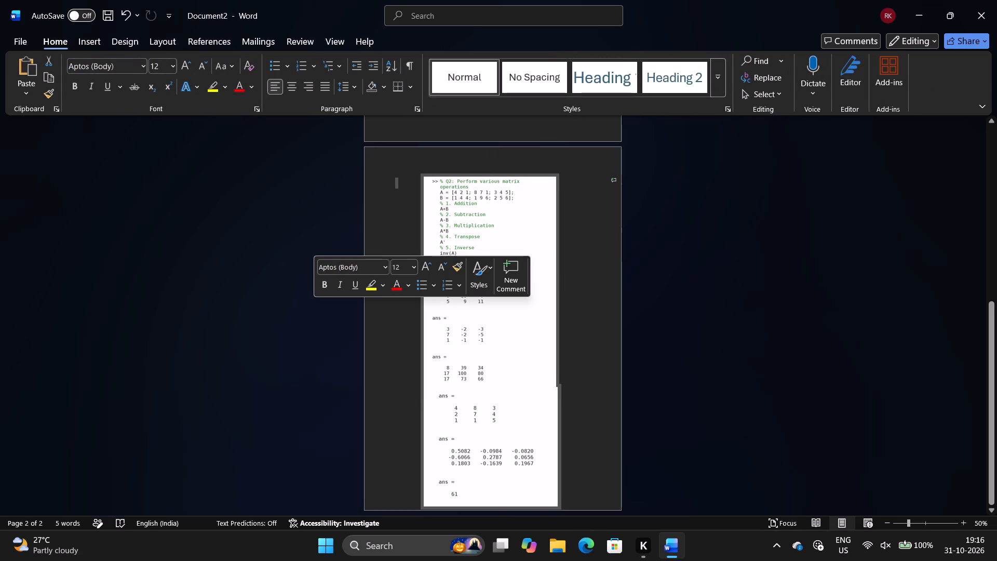
click(394, 351)
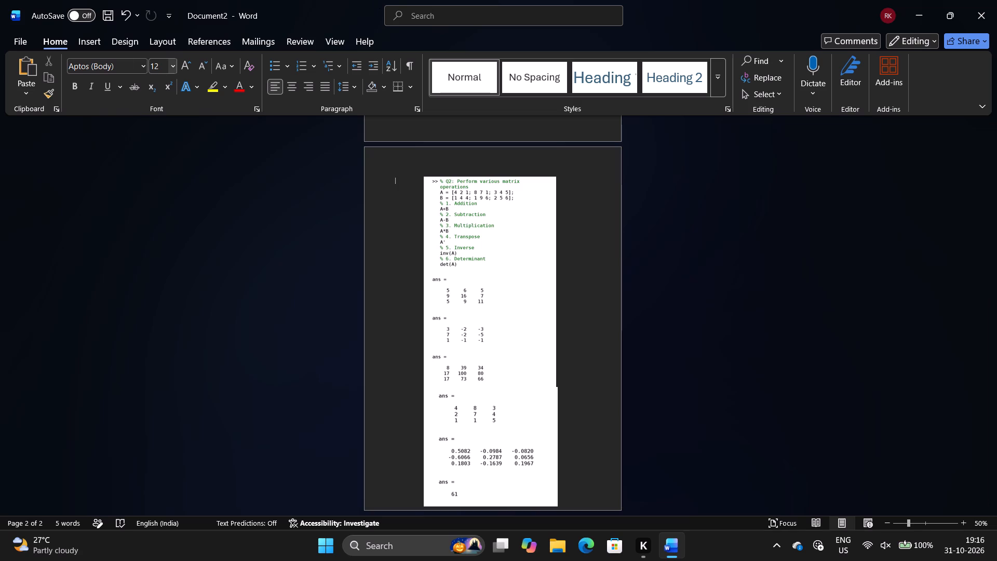
Insert a text box on the second page and clear its placeholder text.
click(90, 43)
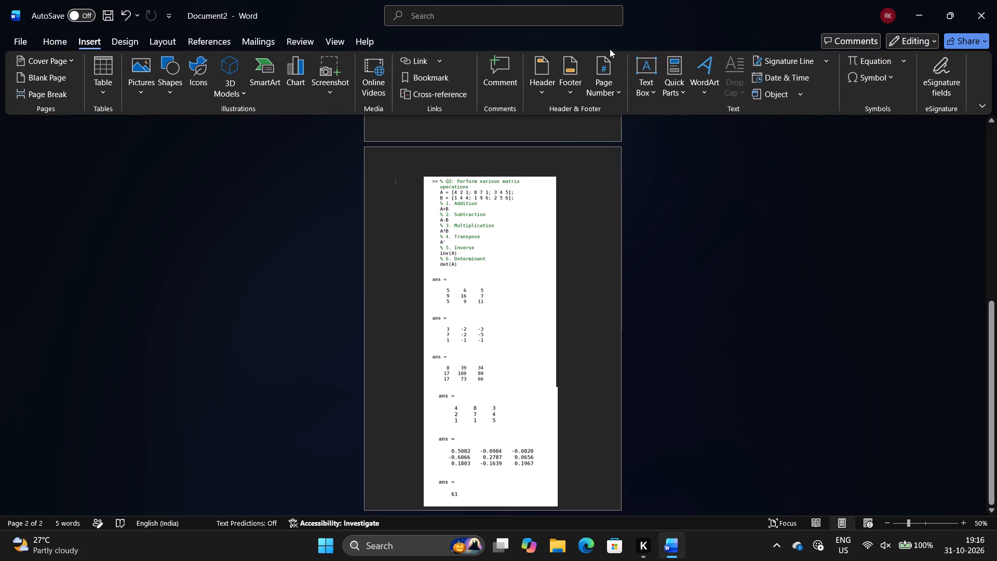
click(640, 60)
click(664, 131)
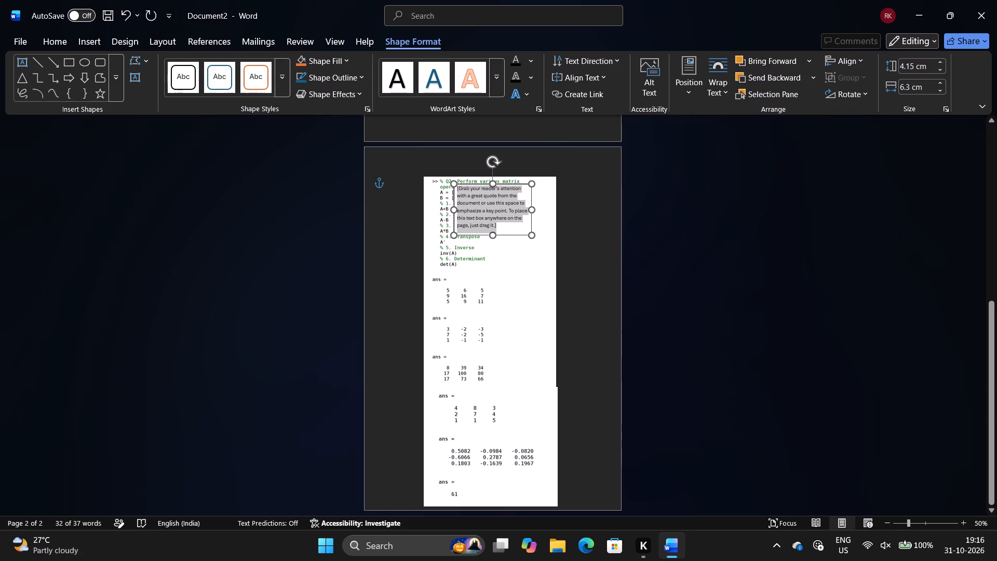
key(BackSpace)
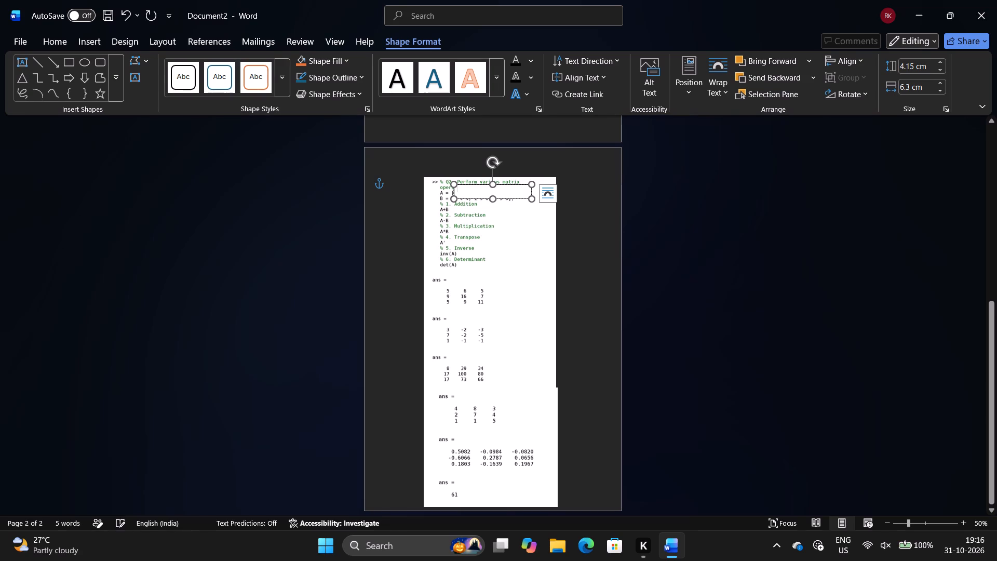
Enter the label "Q.2 Perform various matrix operations:" in the second page's text box.
key(q)
key(BackSpace)
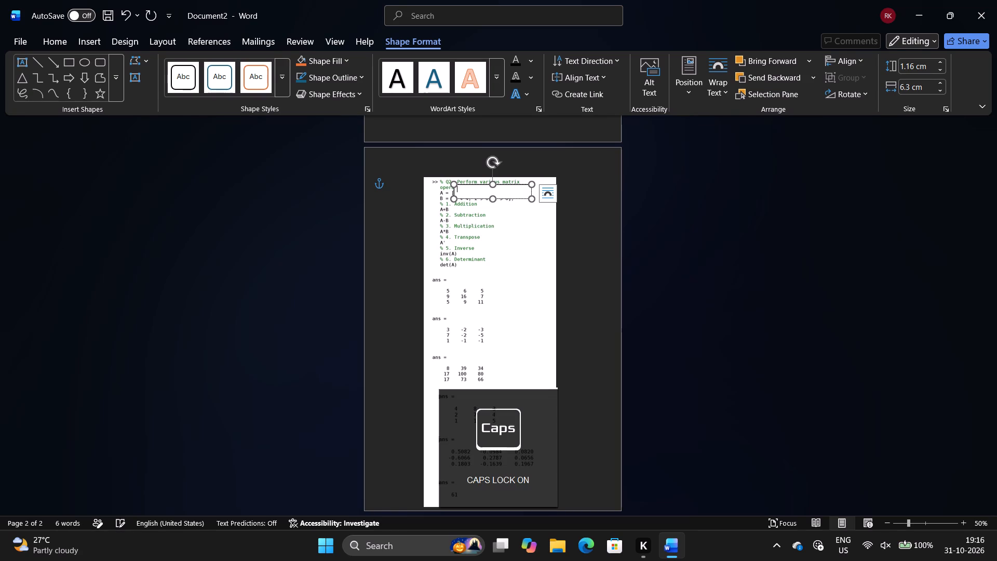
key(q)
text(.2)
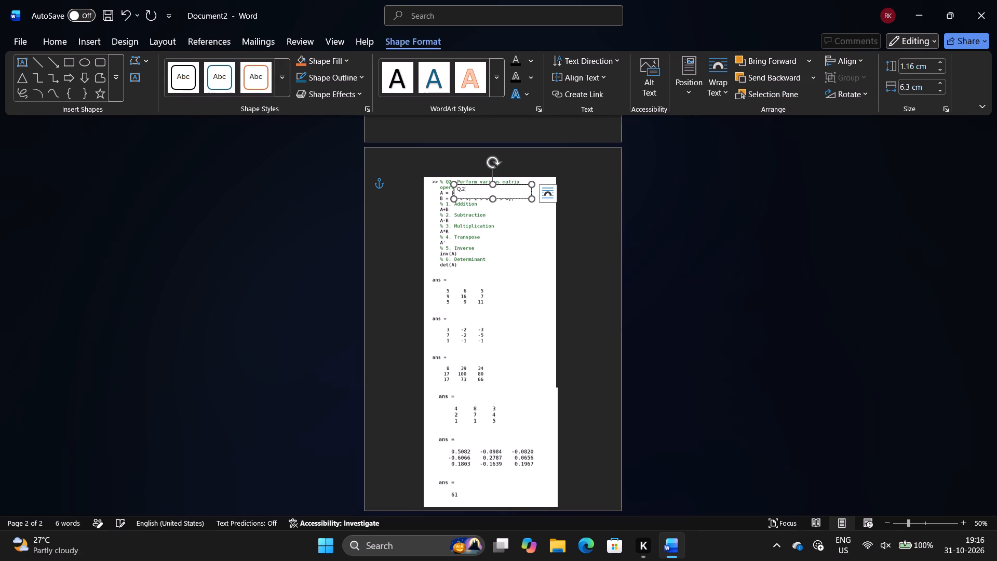
key(space)
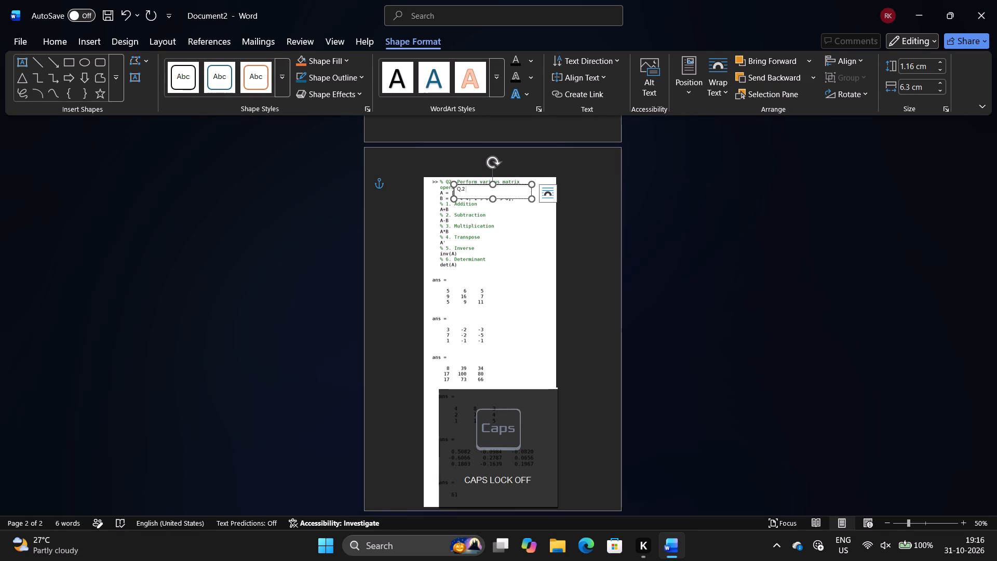
key(p)
text(erform b)
key(BackSpace)
text(various)
key(space)
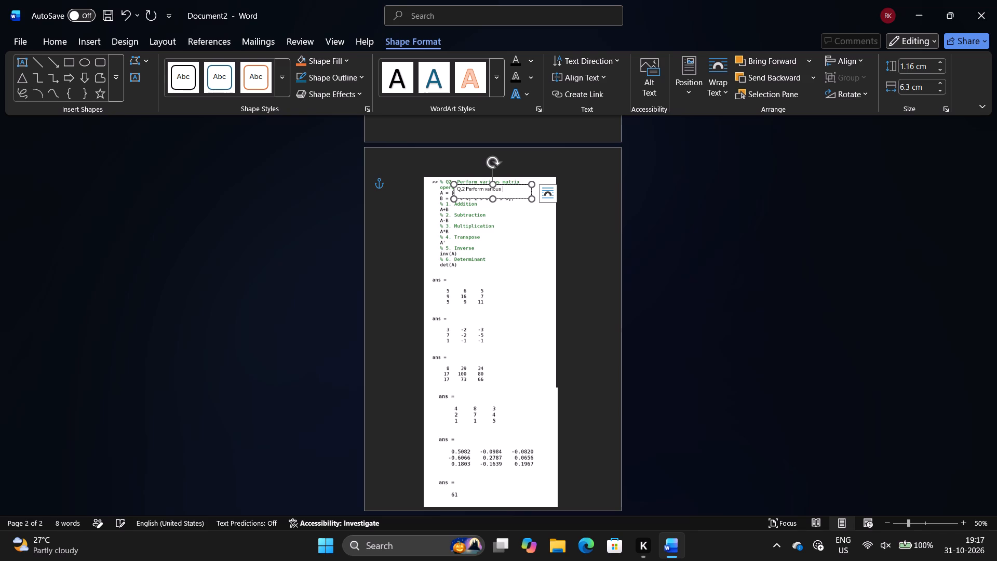
text(mati)
text(x)
key(space)
key(BackSpace)
key(BackSpace)
key(BackSpace)
text(ric)
key(space)
key(BackSpace)
key(BackSpace)
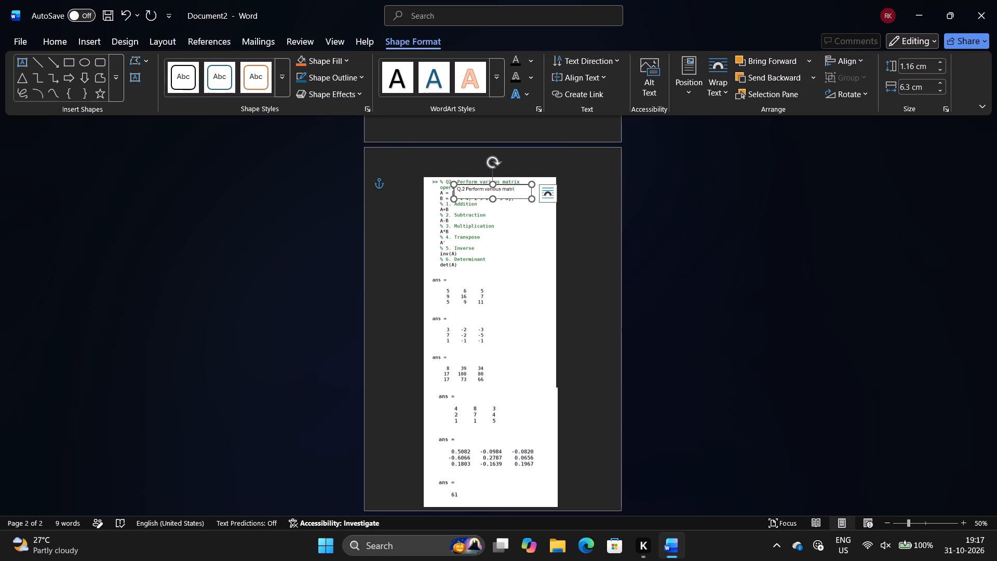
text(x)
key(space)
text(operatio)
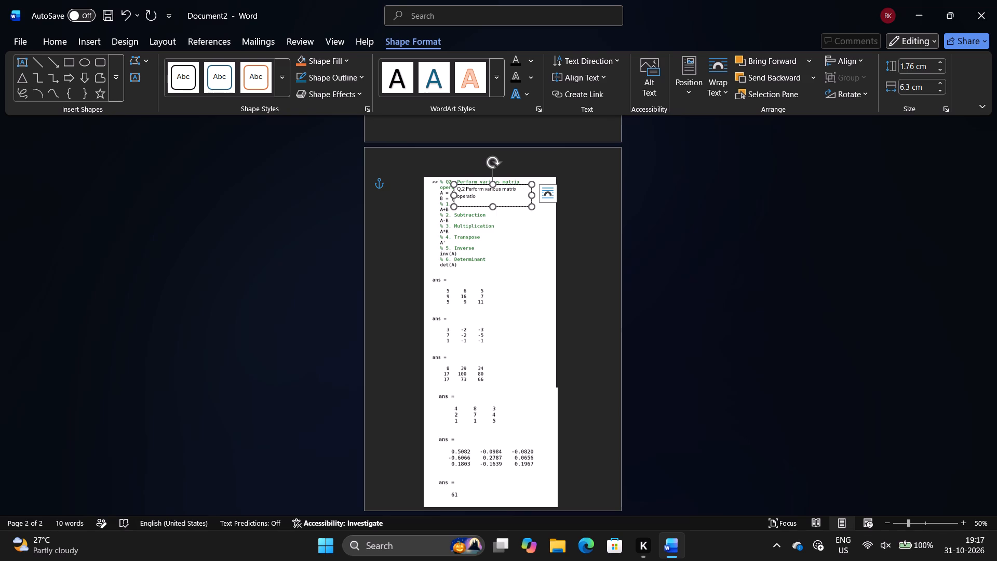
text(ns)
key(shift+colon)
Set the Q.2 label's text box to a fixed position on the page.
click(541, 194)
click(578, 358)
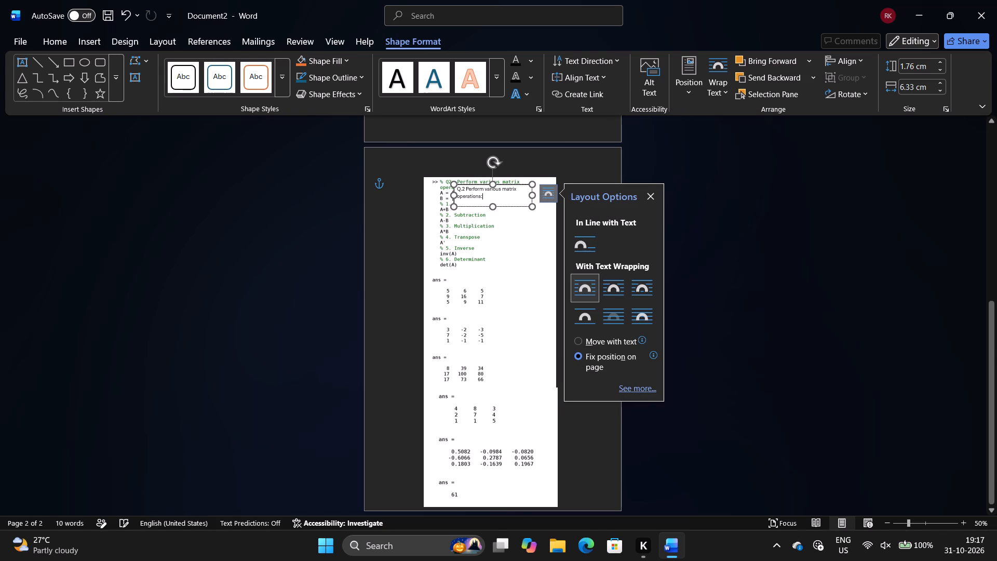
Move the Q.2 text box to the page's top-left corner and stretch it across the page to about 20.9 cm wide.
drag(472, 183, 401, 146)
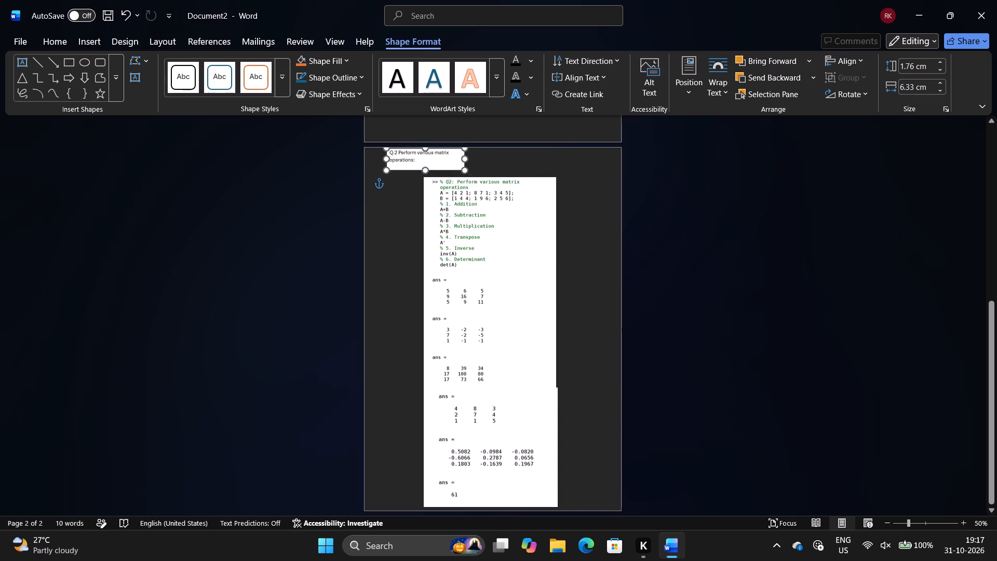
drag(401, 146, 384, 148)
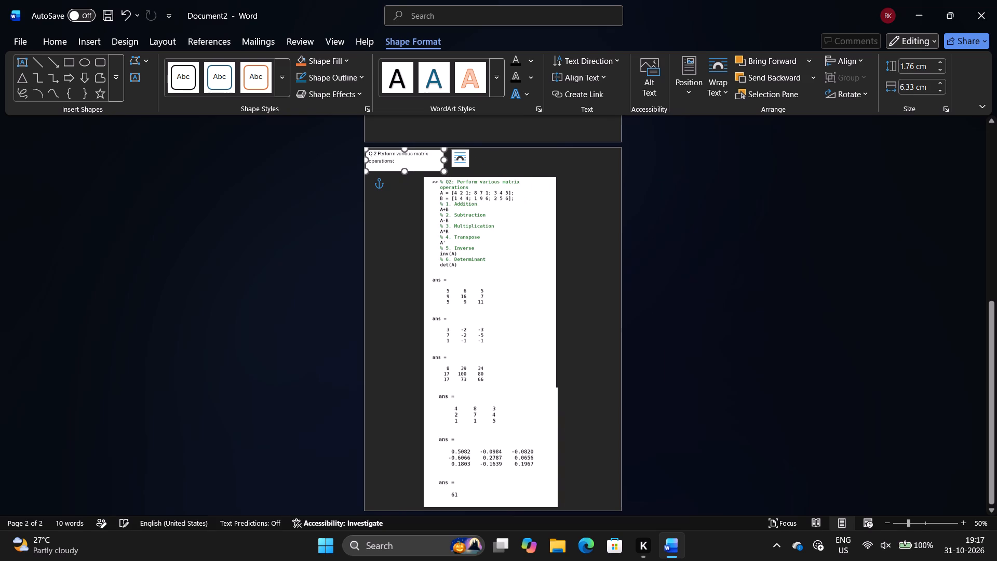
drag(445, 161, 622, 156)
Set the Q.2 label text to font size 22.
drag(454, 153, 369, 157)
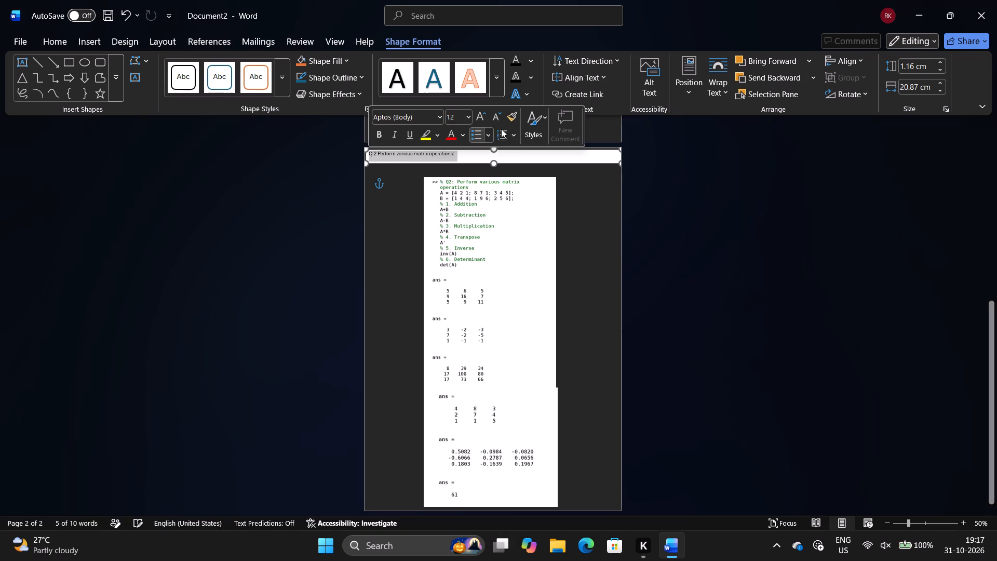
click(470, 114)
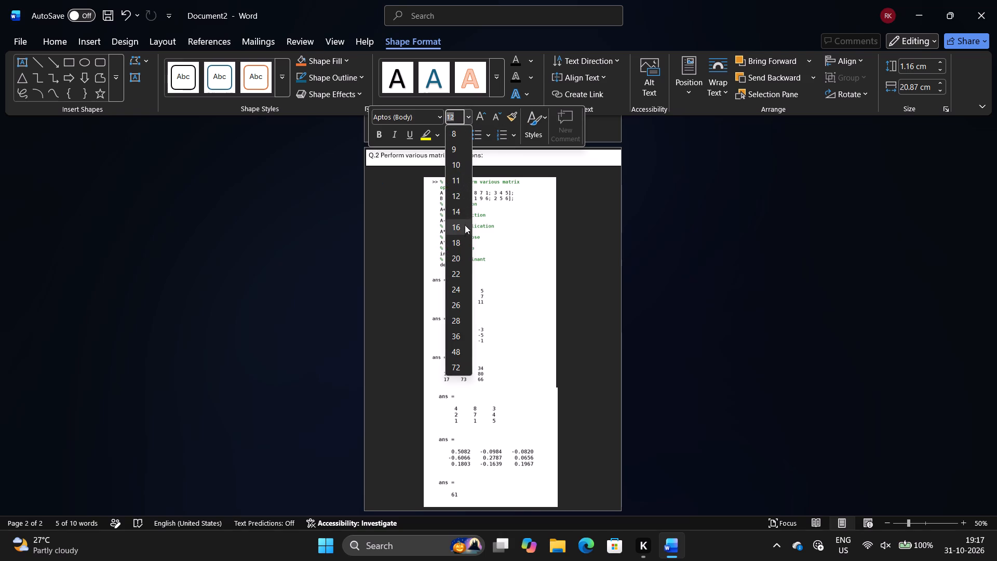
click(453, 271)
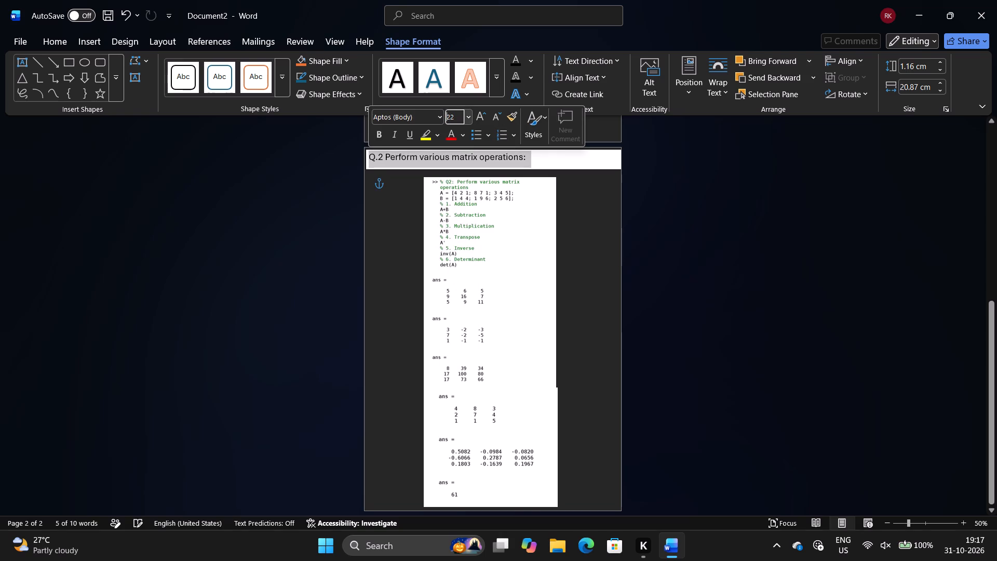
click(300, 253)
click(276, 338)
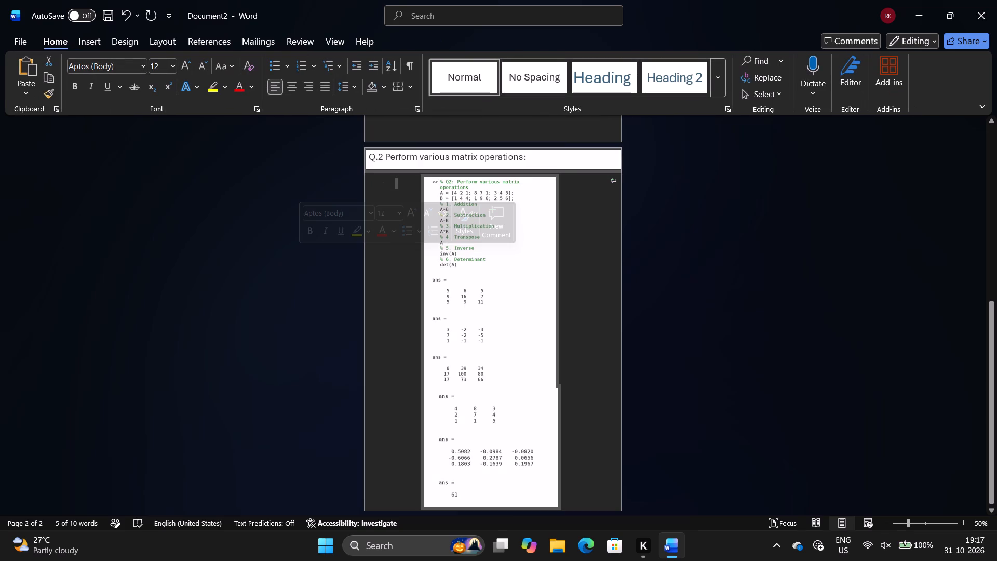
click(834, 201)
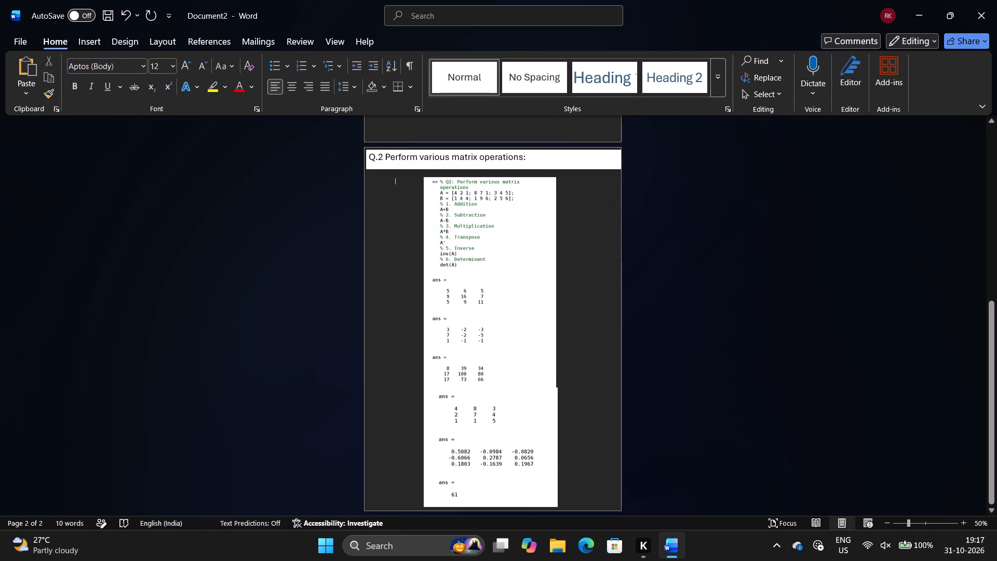
Insert a blank page at the current insertion point on the Q.2 page.
scroll(767, 253, down, 3)
scroll(654, 279, down, 1)
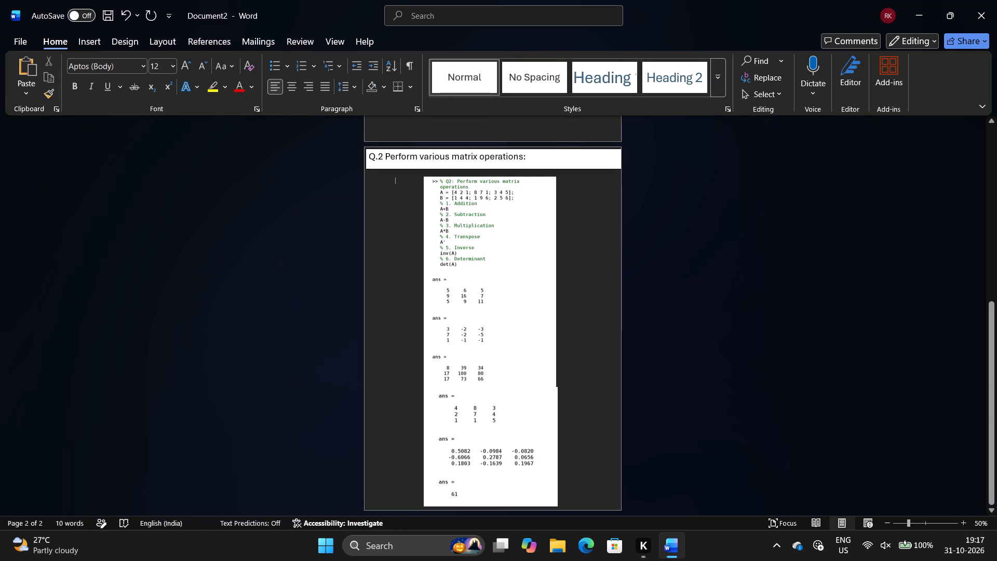
scroll(654, 279, down, 4)
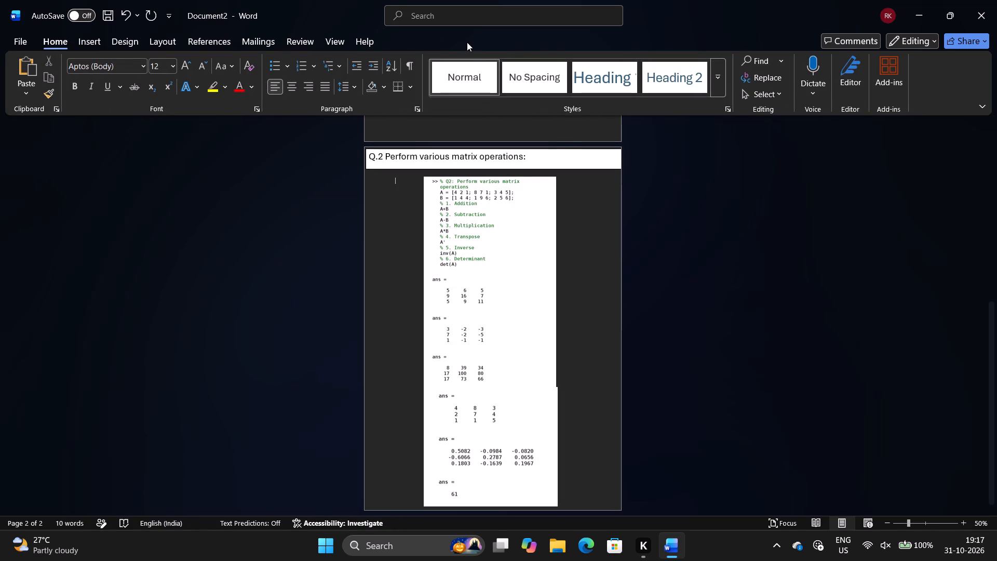
click(82, 41)
click(44, 83)
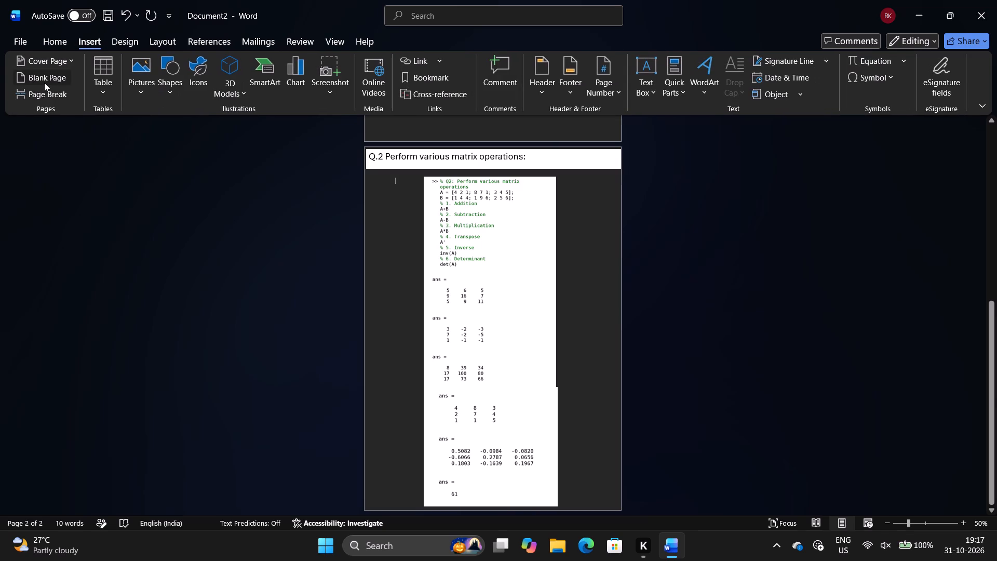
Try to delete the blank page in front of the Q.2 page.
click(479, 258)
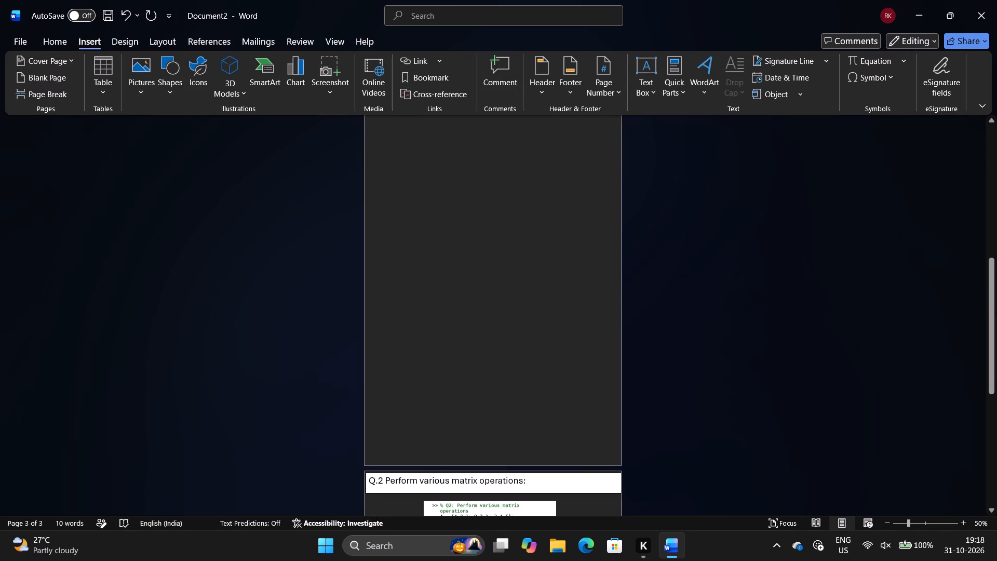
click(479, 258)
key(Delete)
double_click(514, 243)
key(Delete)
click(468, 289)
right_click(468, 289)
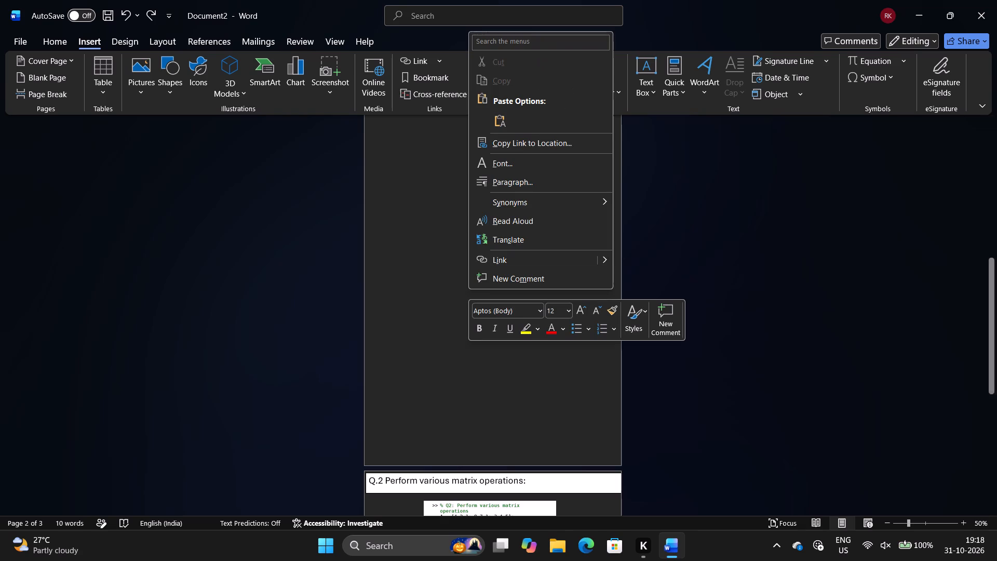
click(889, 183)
Examine the page order from the first question's page through the blank page to the Q.2 page.
scroll(562, 282, down, 12)
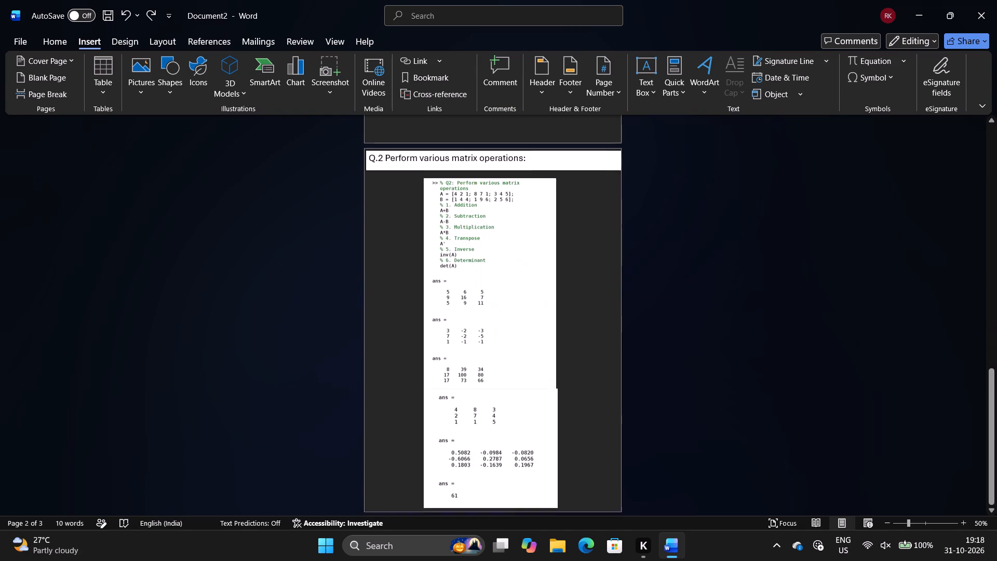
scroll(562, 282, down, 2)
scroll(562, 282, up, 6)
scroll(562, 282, down, 6)
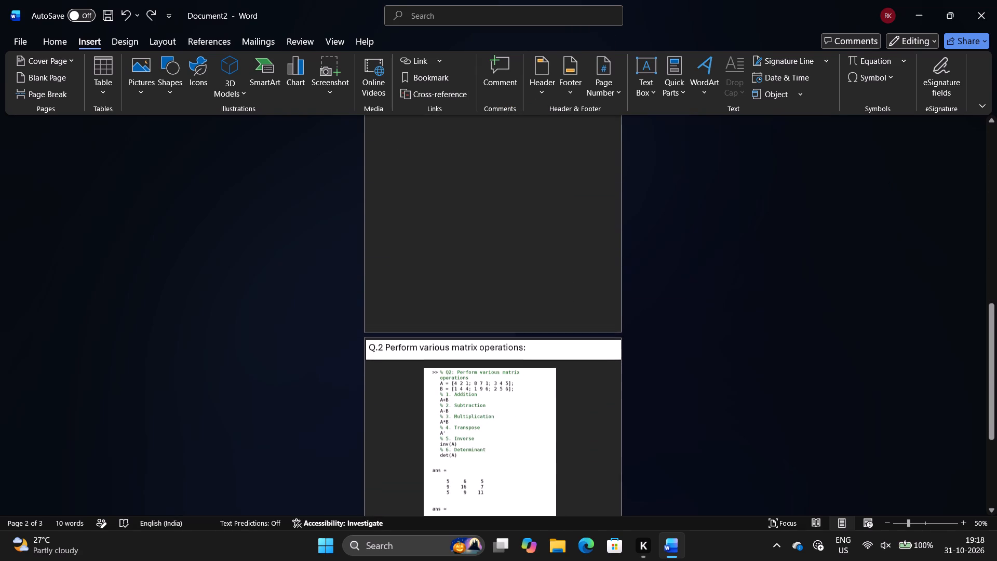
scroll(562, 282, down, 4)
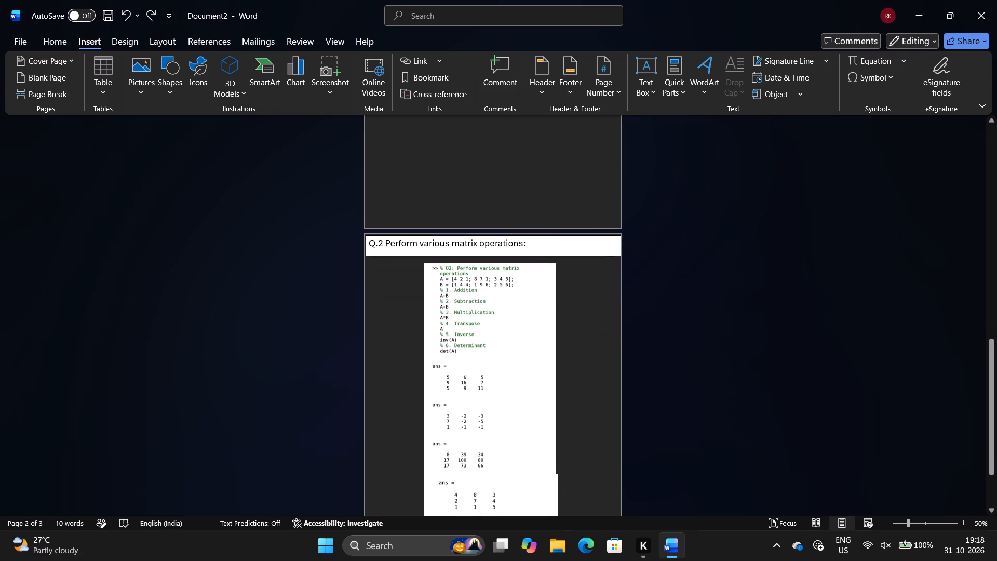
drag(602, 332, 584, 137)
click(688, 216)
scroll(688, 216, up, 2)
scroll(462, 303, right, 1)
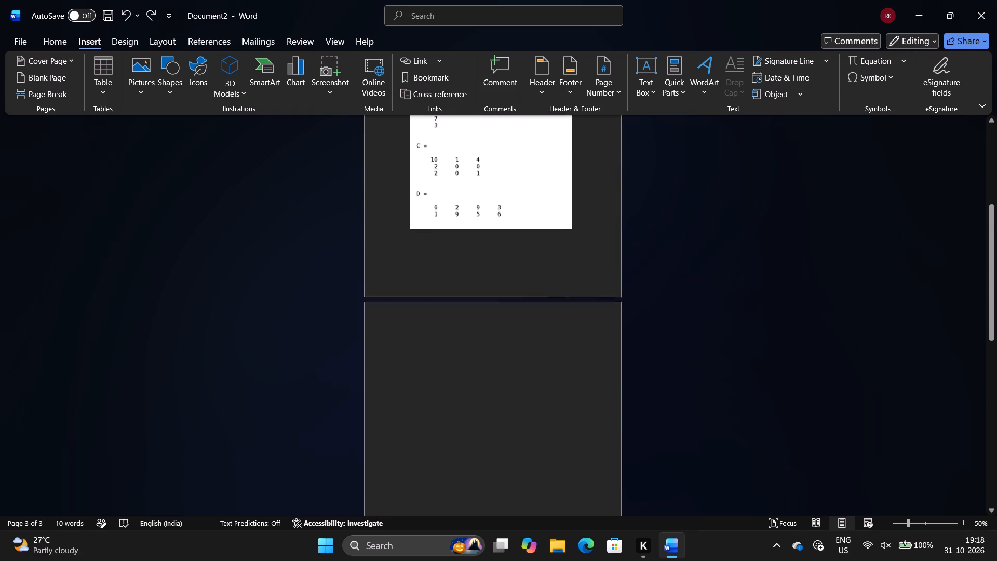
scroll(462, 303, right, 1)
click(462, 303)
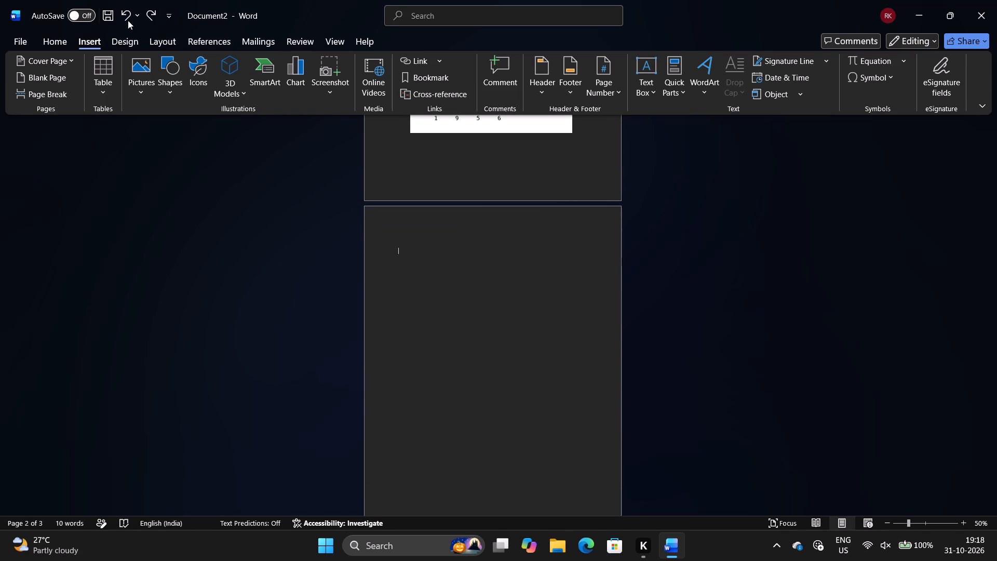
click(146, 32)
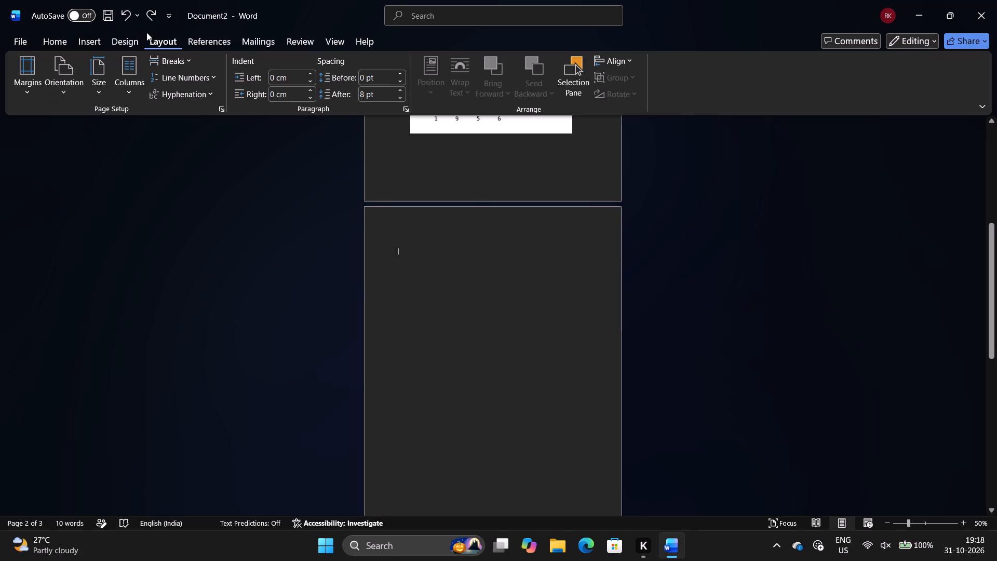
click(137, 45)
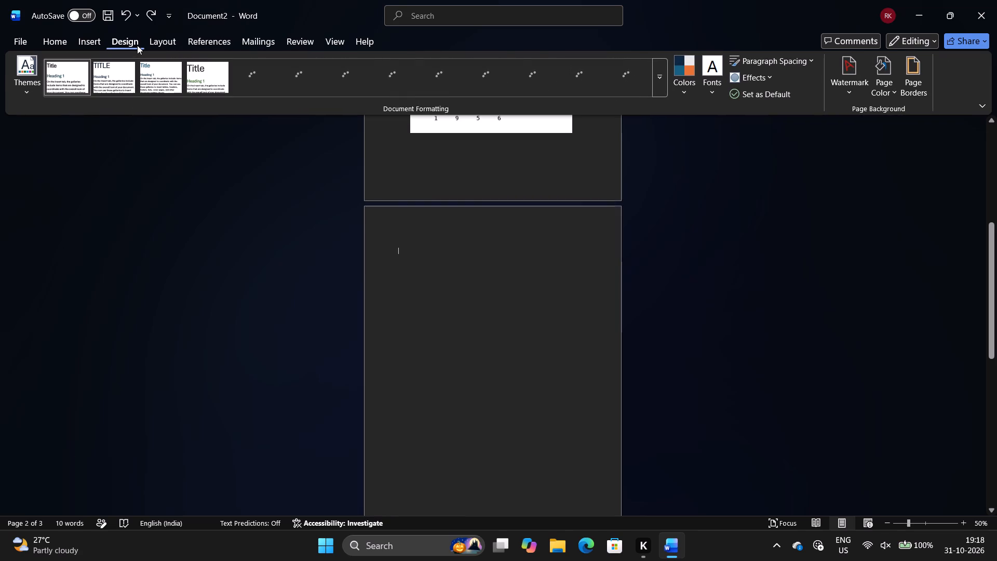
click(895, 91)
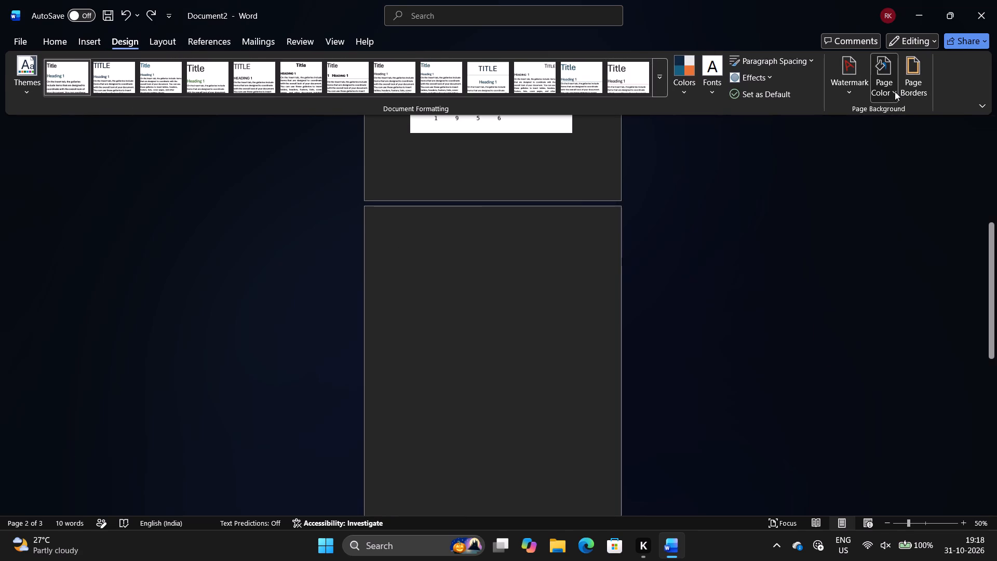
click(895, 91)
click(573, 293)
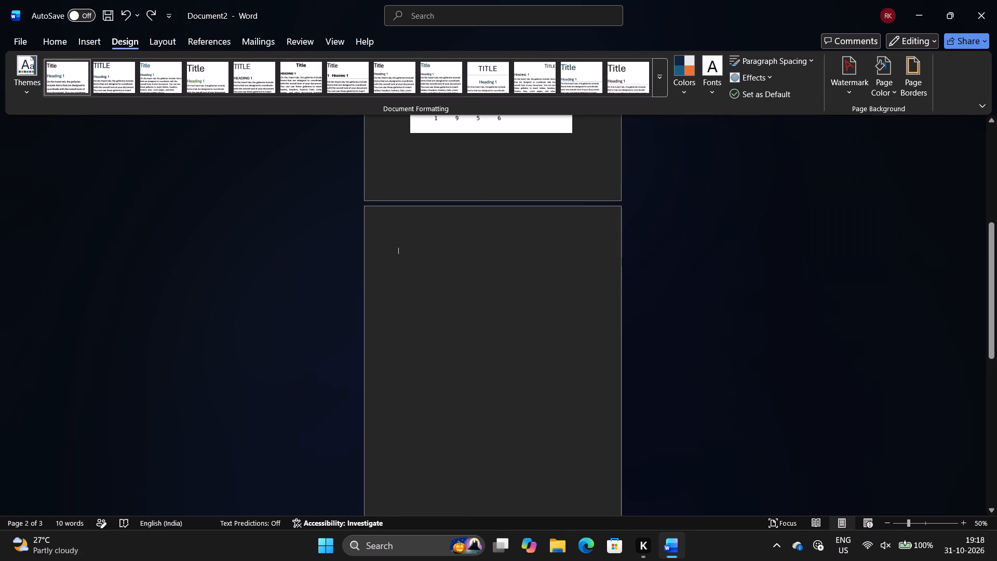
Delete the blank page between the first question's page and the Q.2 page.
double_click(573, 293)
key(Home)
key(Delete)
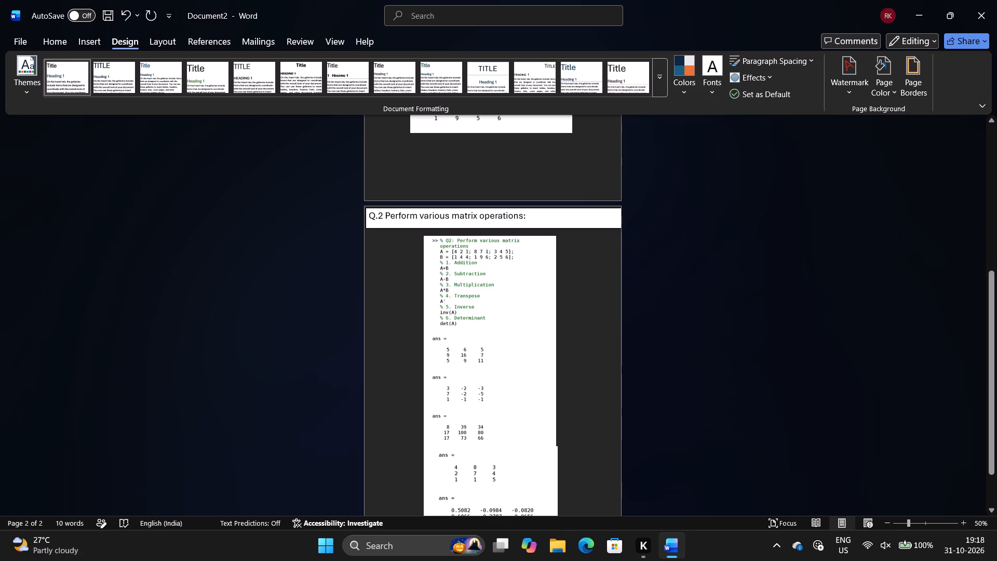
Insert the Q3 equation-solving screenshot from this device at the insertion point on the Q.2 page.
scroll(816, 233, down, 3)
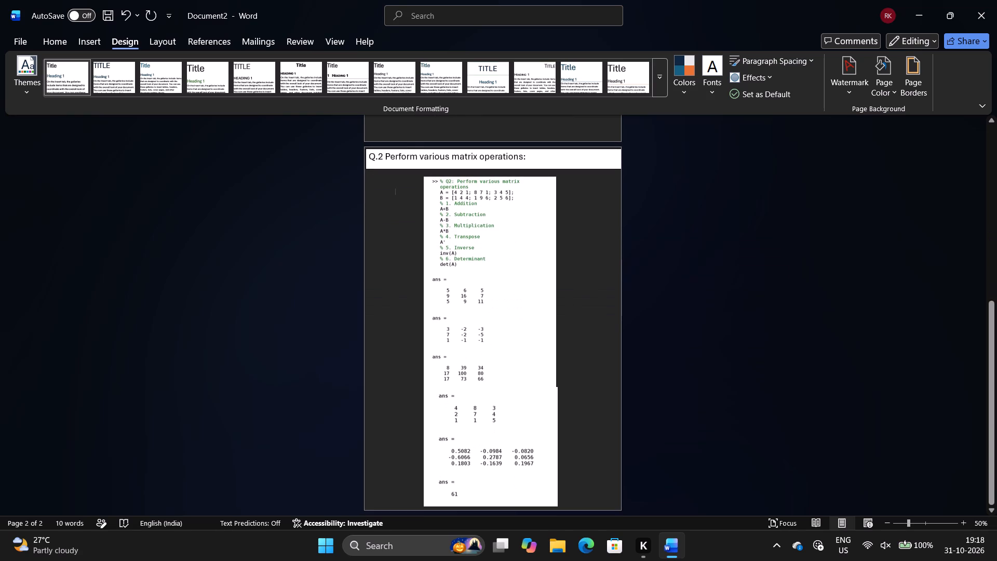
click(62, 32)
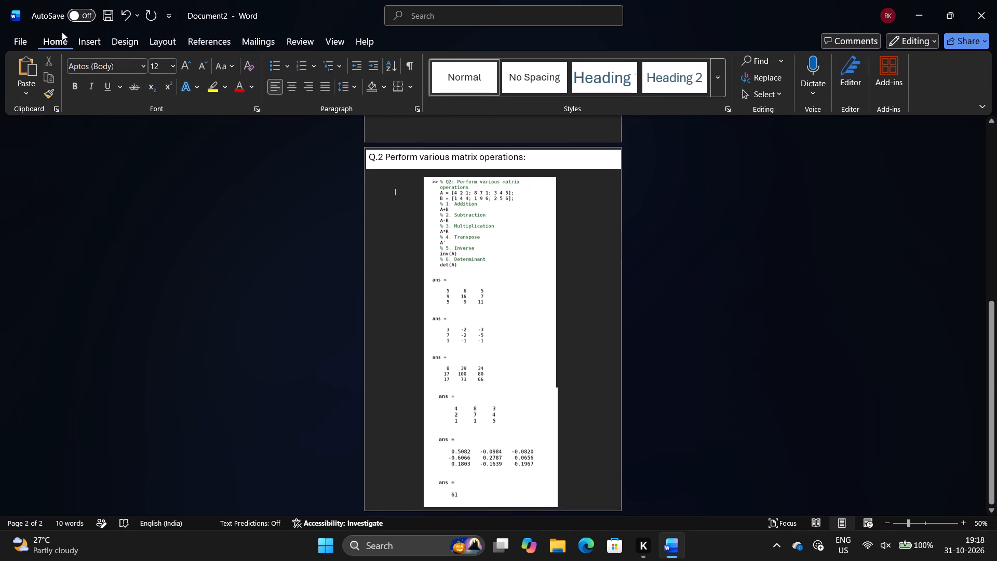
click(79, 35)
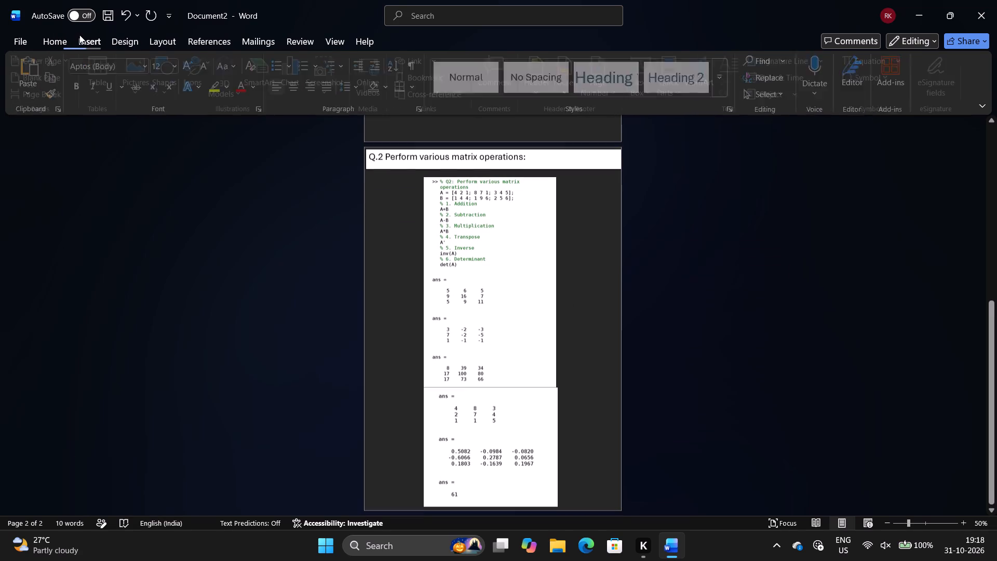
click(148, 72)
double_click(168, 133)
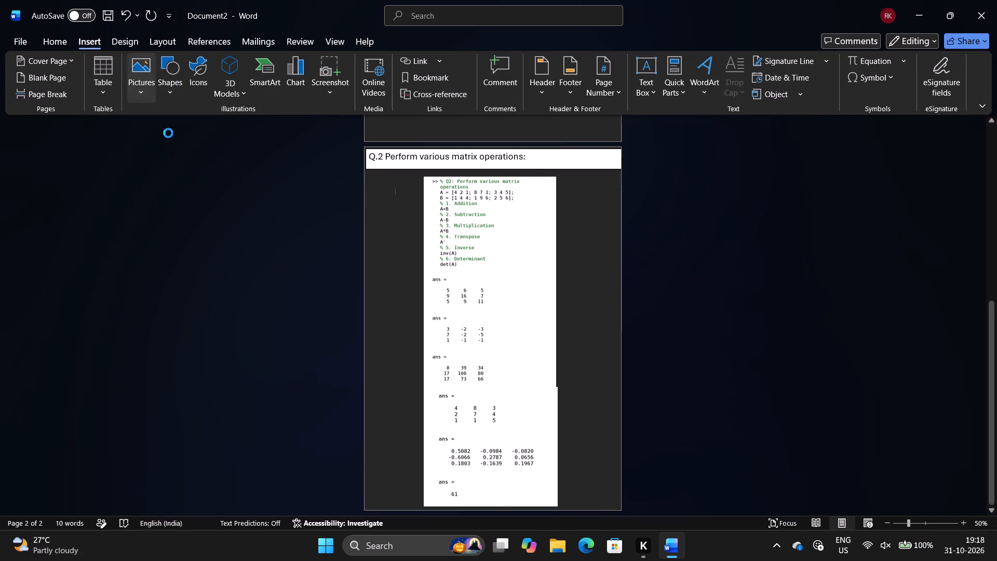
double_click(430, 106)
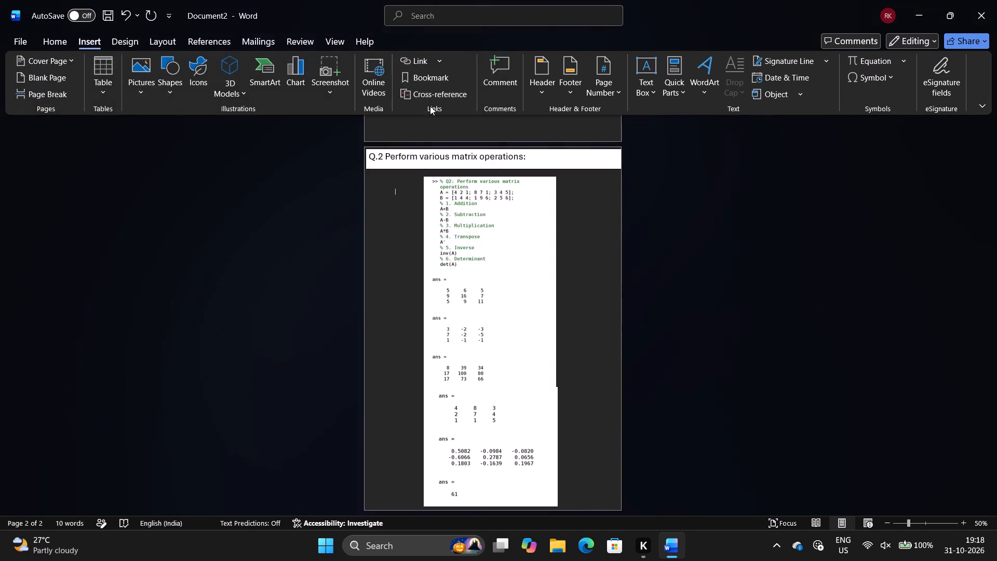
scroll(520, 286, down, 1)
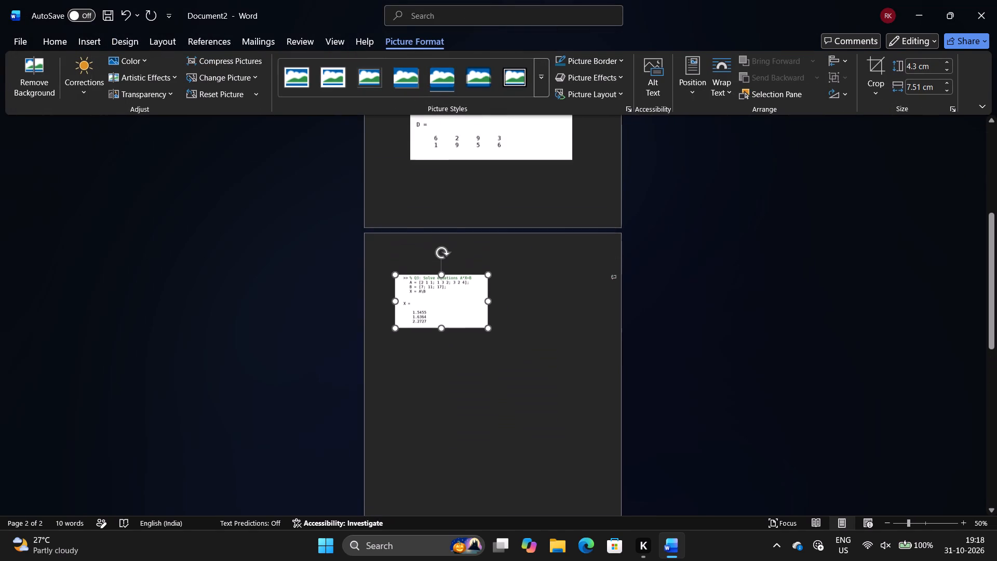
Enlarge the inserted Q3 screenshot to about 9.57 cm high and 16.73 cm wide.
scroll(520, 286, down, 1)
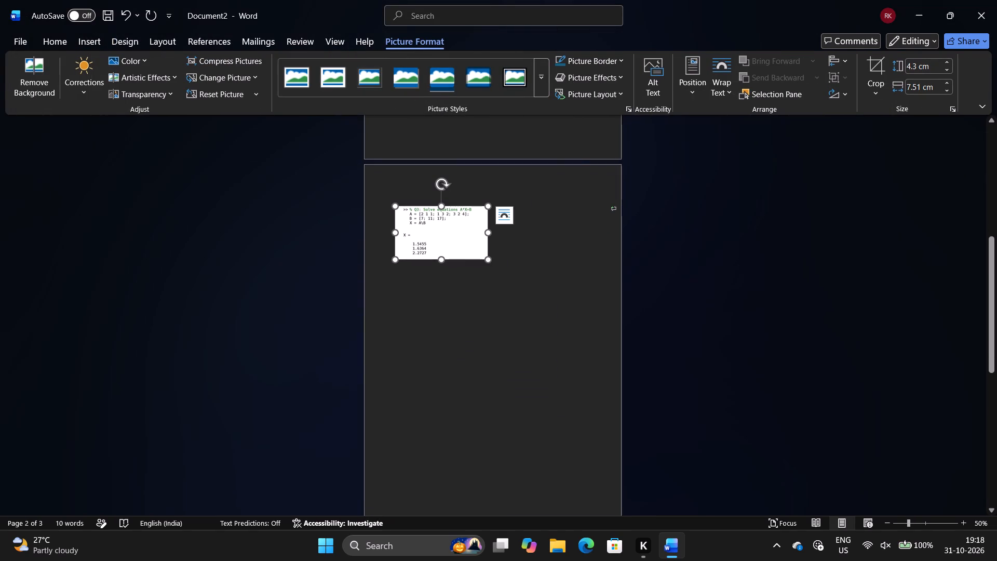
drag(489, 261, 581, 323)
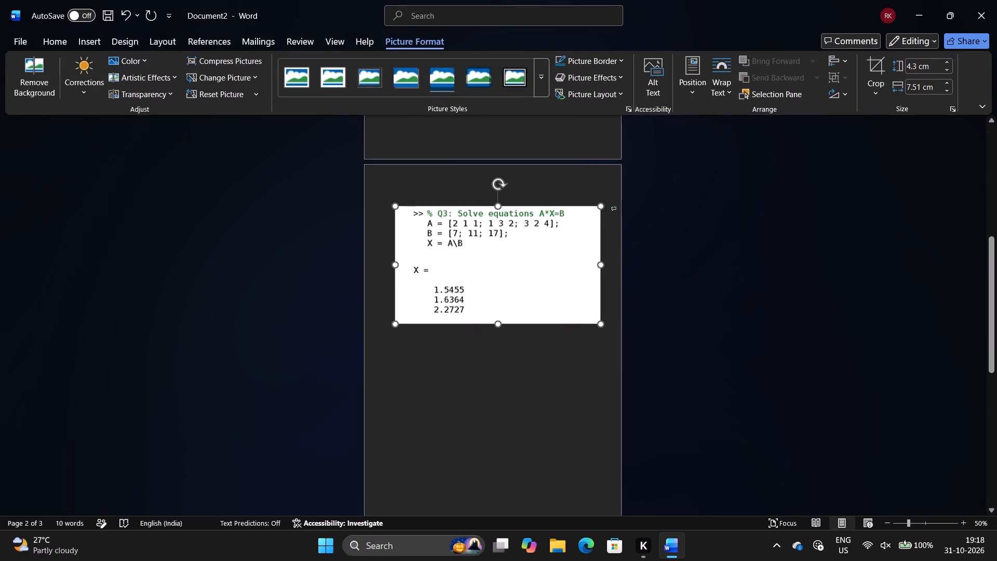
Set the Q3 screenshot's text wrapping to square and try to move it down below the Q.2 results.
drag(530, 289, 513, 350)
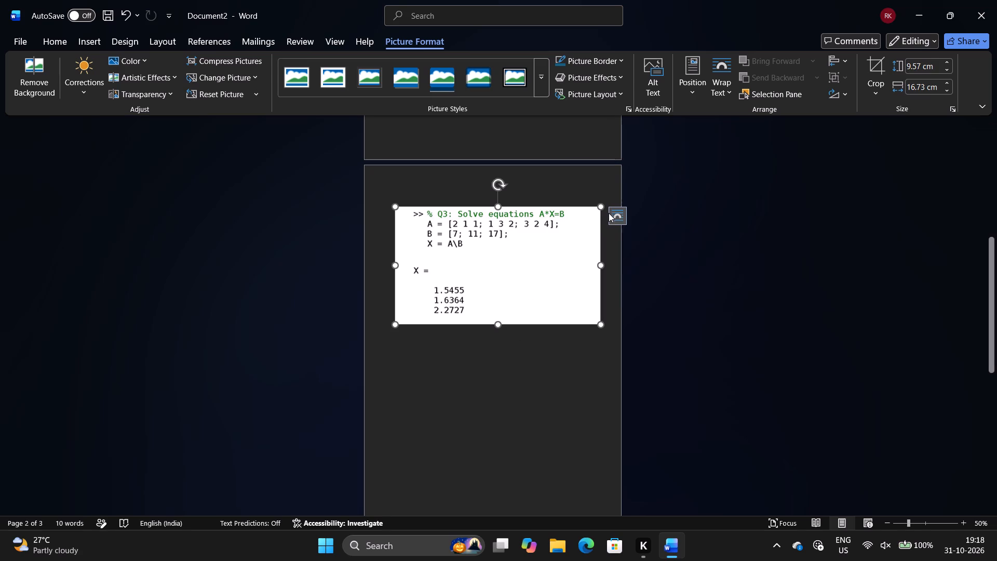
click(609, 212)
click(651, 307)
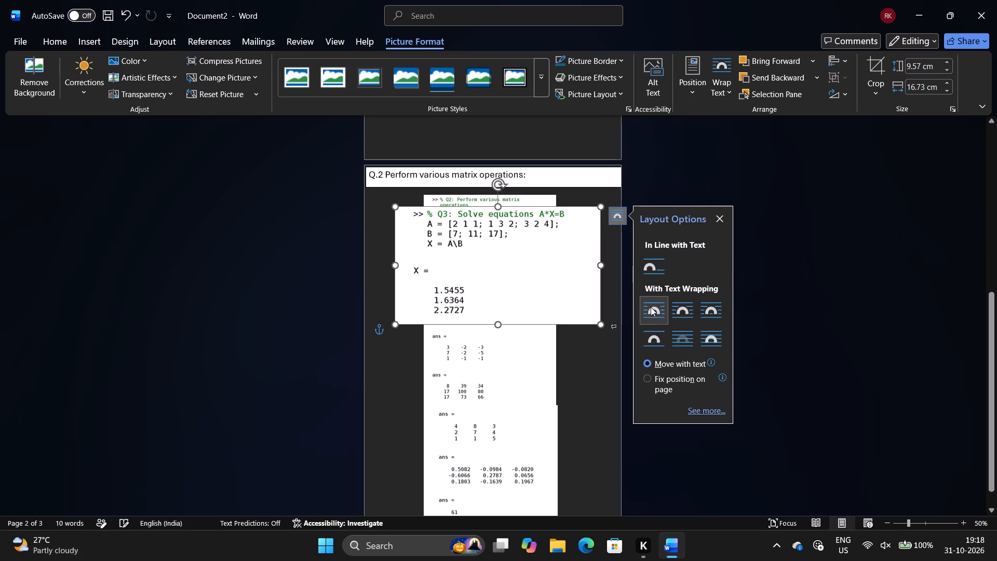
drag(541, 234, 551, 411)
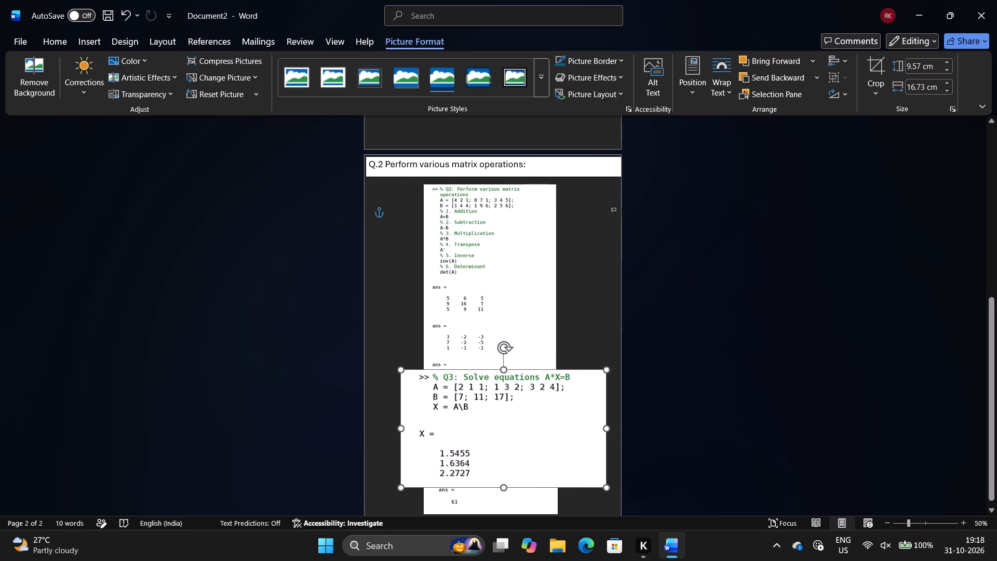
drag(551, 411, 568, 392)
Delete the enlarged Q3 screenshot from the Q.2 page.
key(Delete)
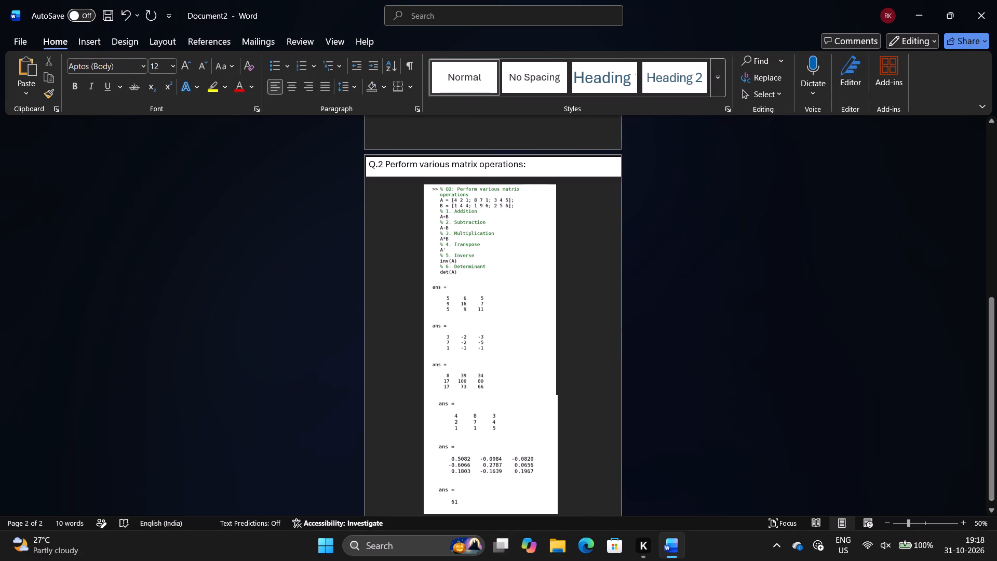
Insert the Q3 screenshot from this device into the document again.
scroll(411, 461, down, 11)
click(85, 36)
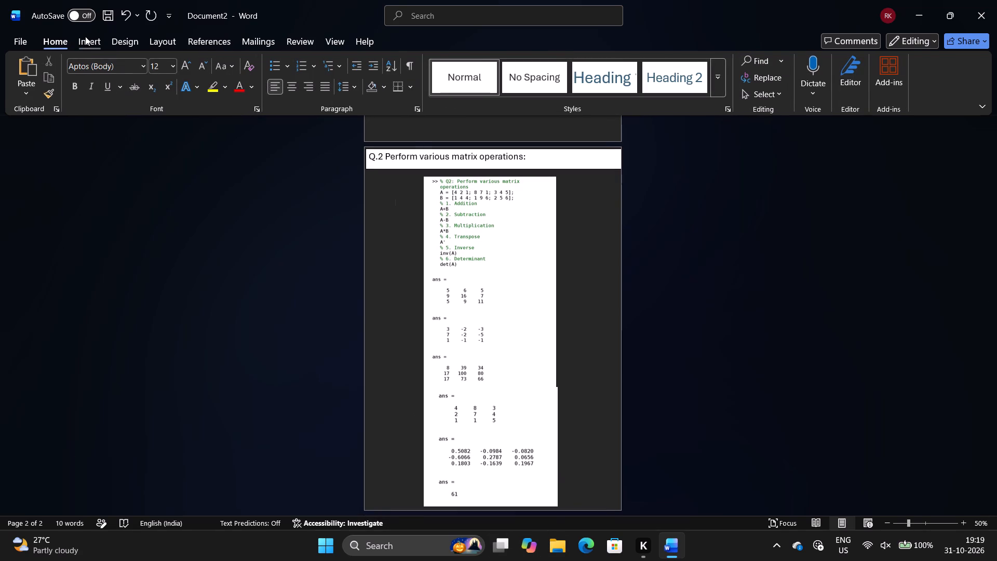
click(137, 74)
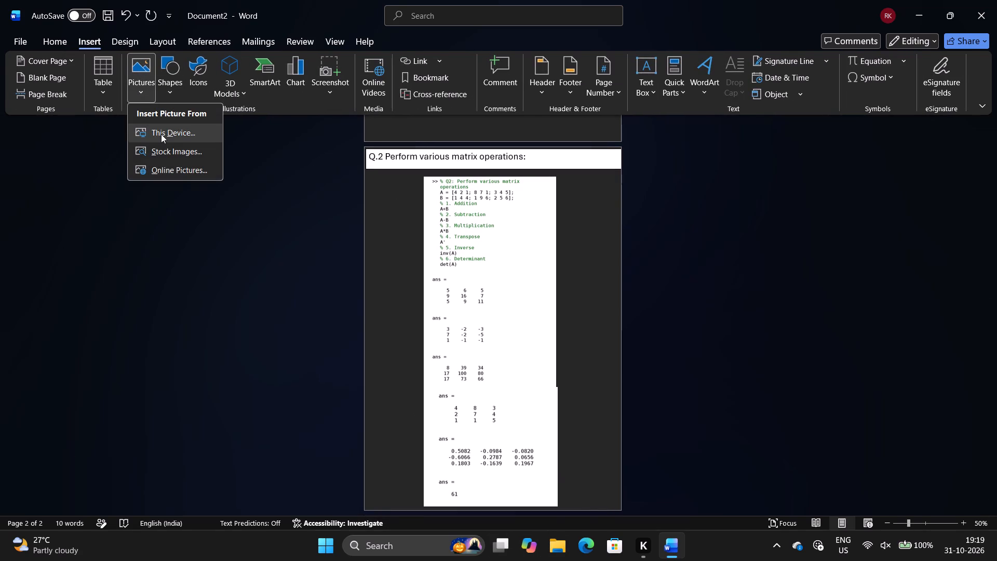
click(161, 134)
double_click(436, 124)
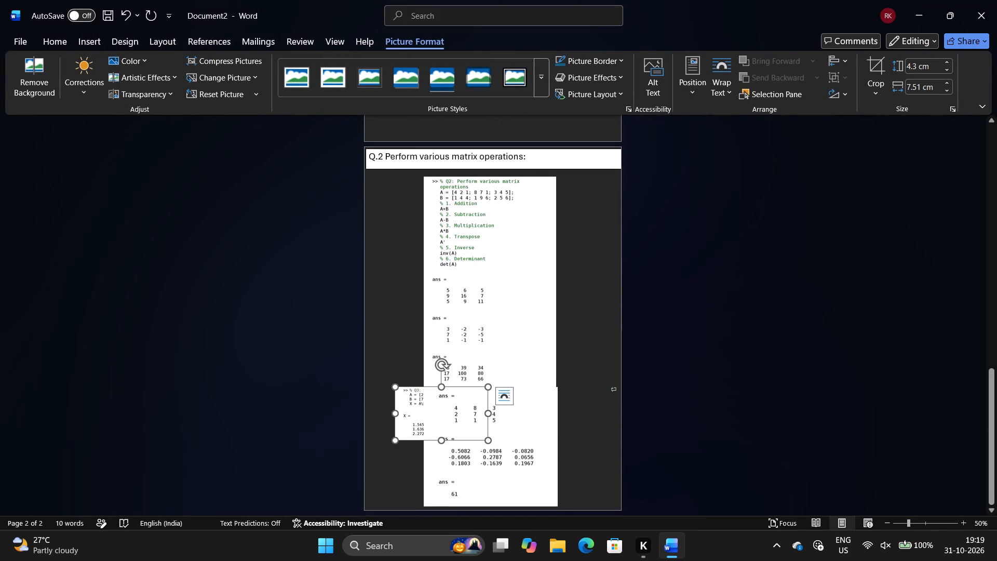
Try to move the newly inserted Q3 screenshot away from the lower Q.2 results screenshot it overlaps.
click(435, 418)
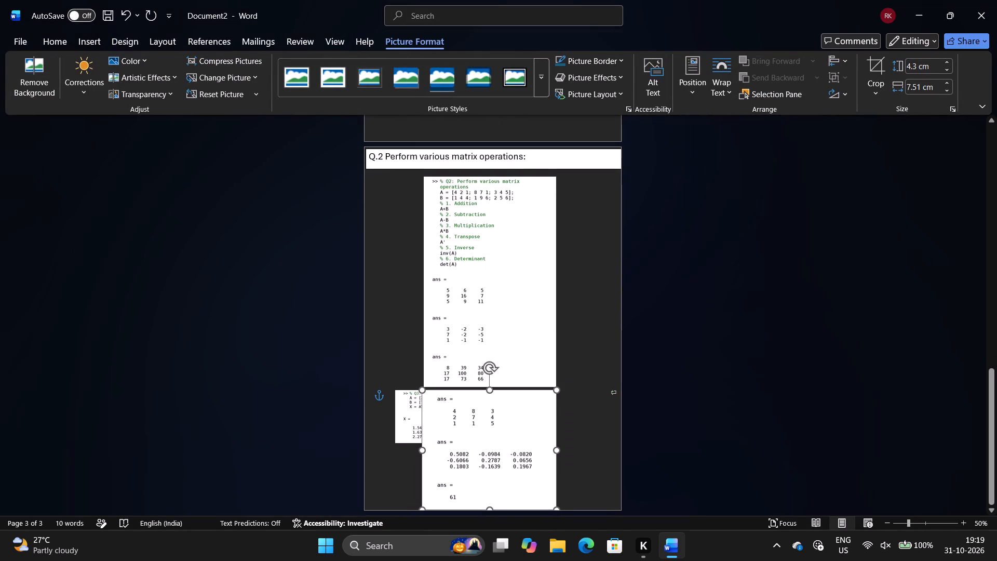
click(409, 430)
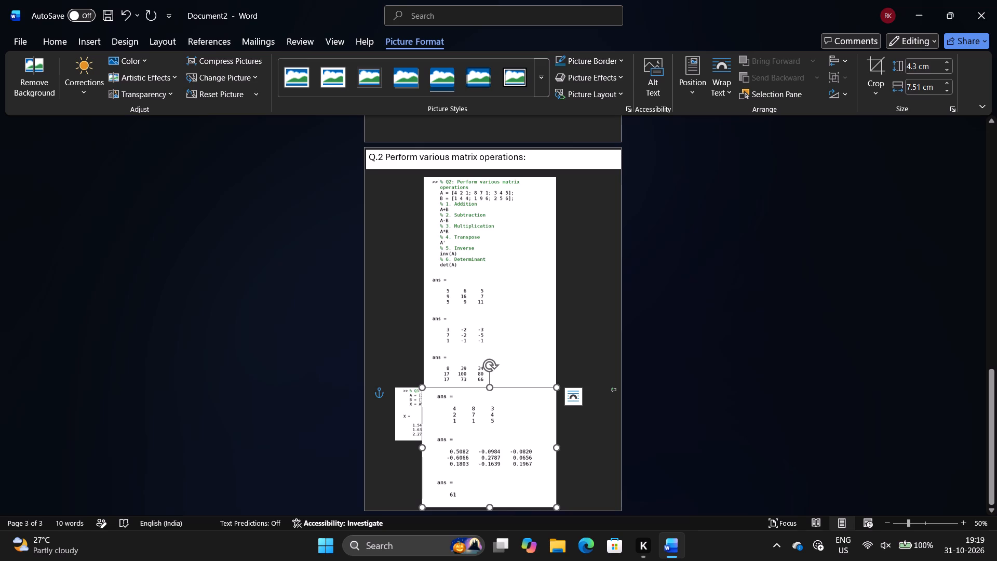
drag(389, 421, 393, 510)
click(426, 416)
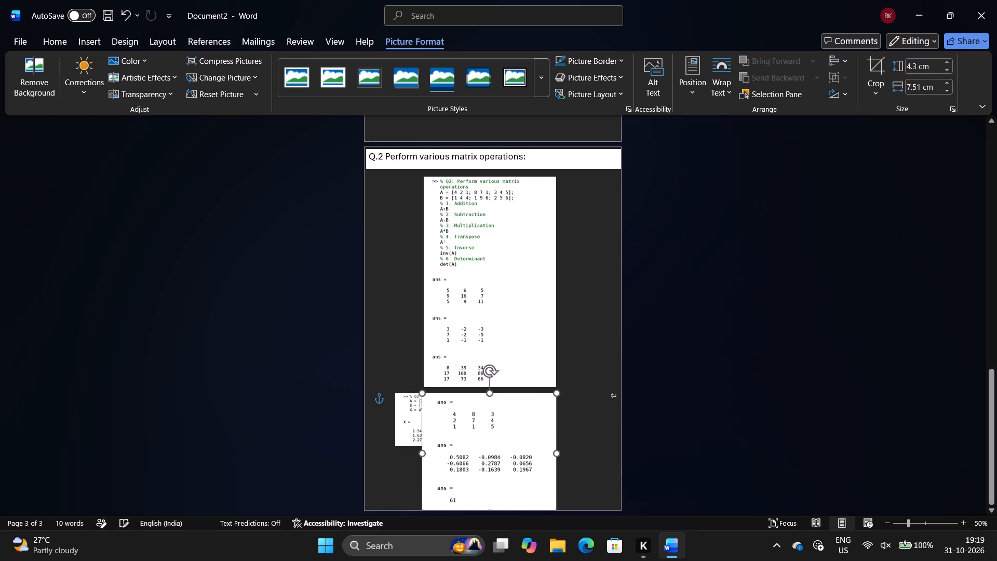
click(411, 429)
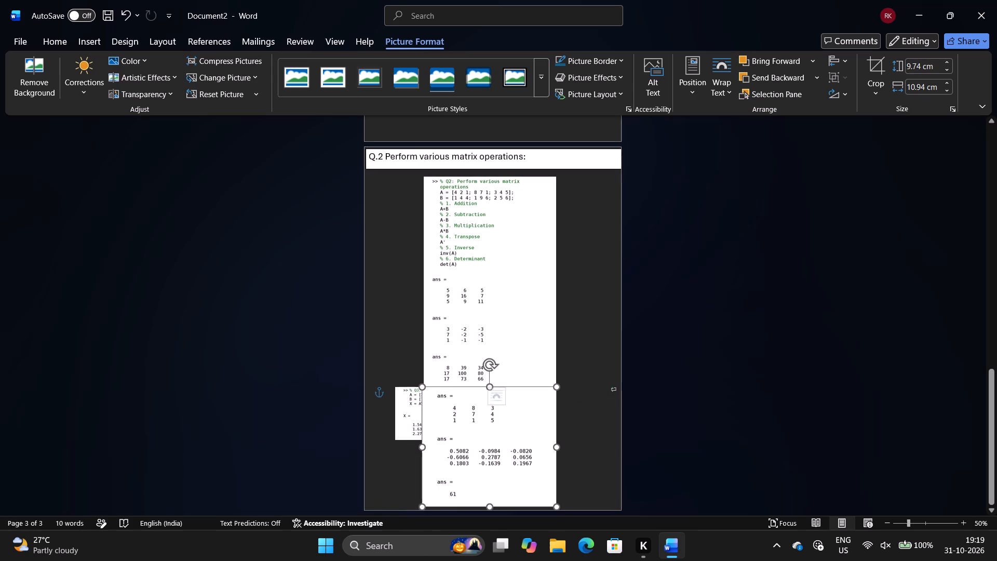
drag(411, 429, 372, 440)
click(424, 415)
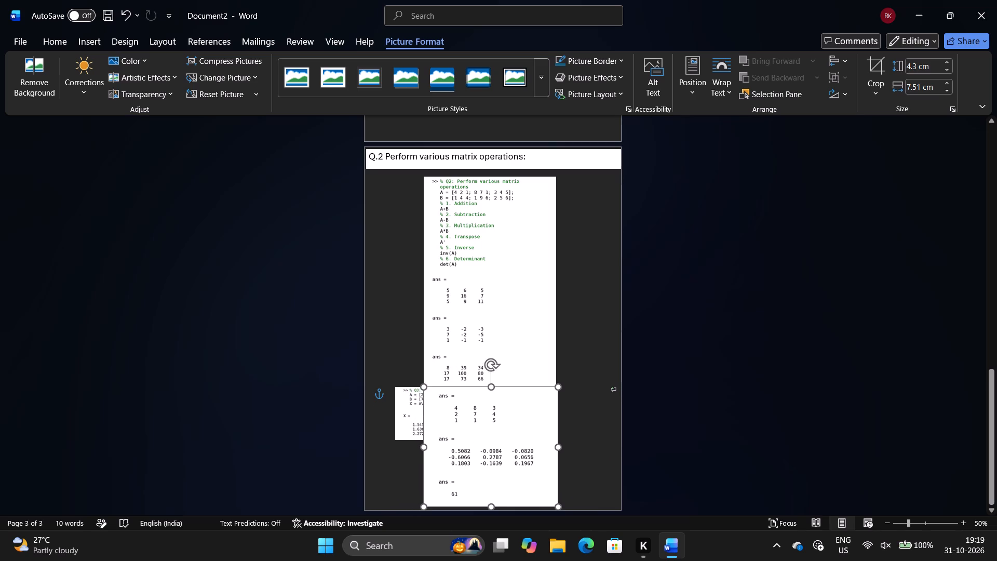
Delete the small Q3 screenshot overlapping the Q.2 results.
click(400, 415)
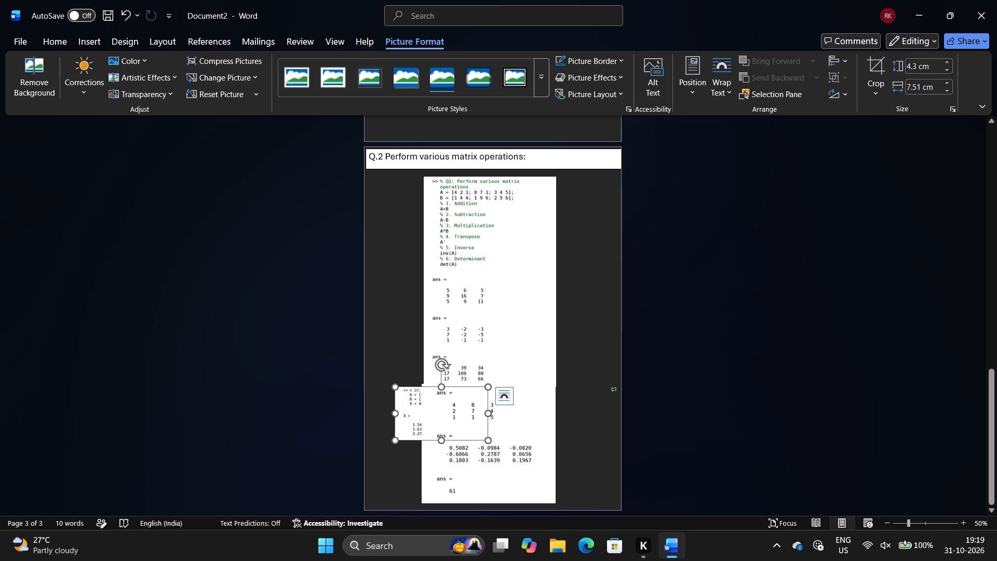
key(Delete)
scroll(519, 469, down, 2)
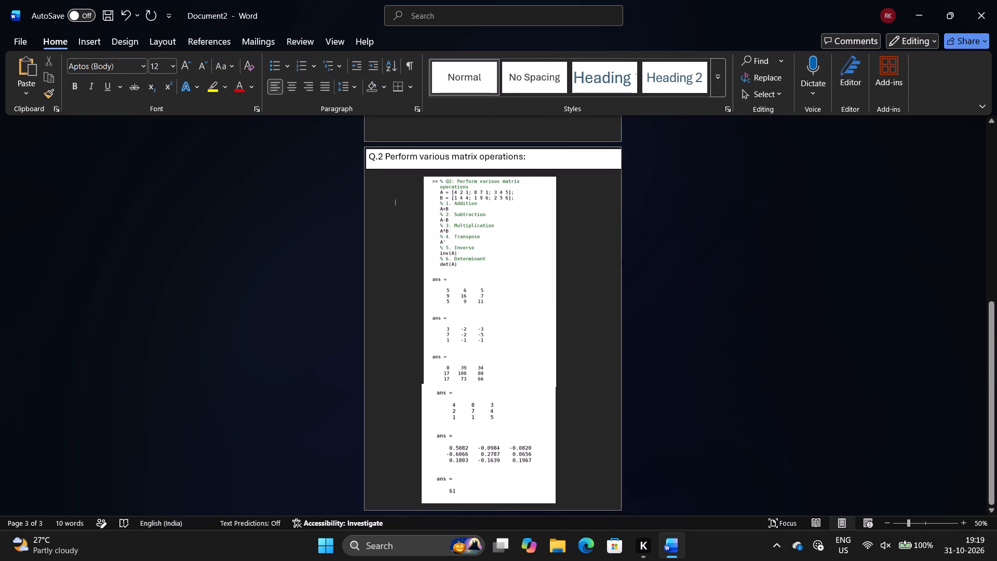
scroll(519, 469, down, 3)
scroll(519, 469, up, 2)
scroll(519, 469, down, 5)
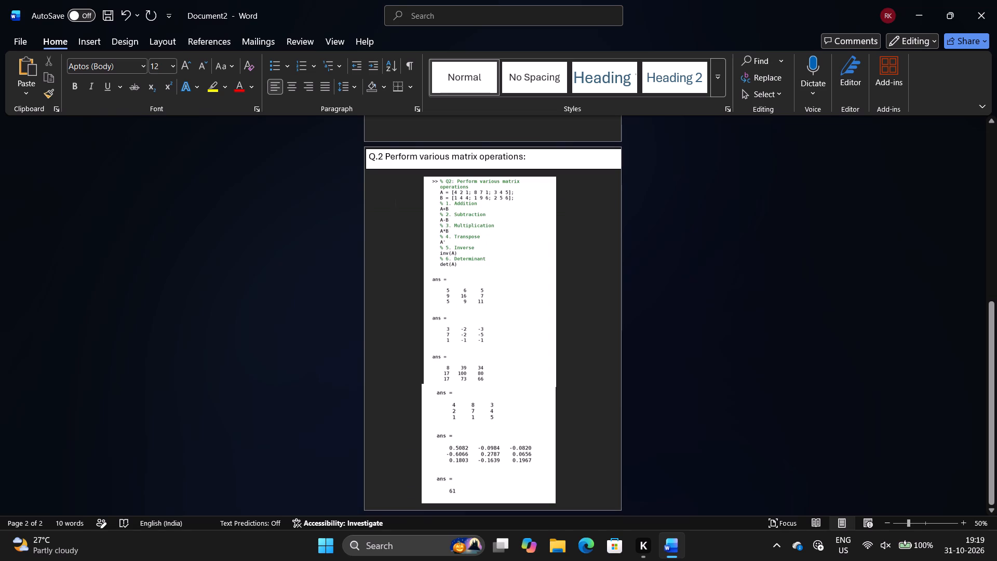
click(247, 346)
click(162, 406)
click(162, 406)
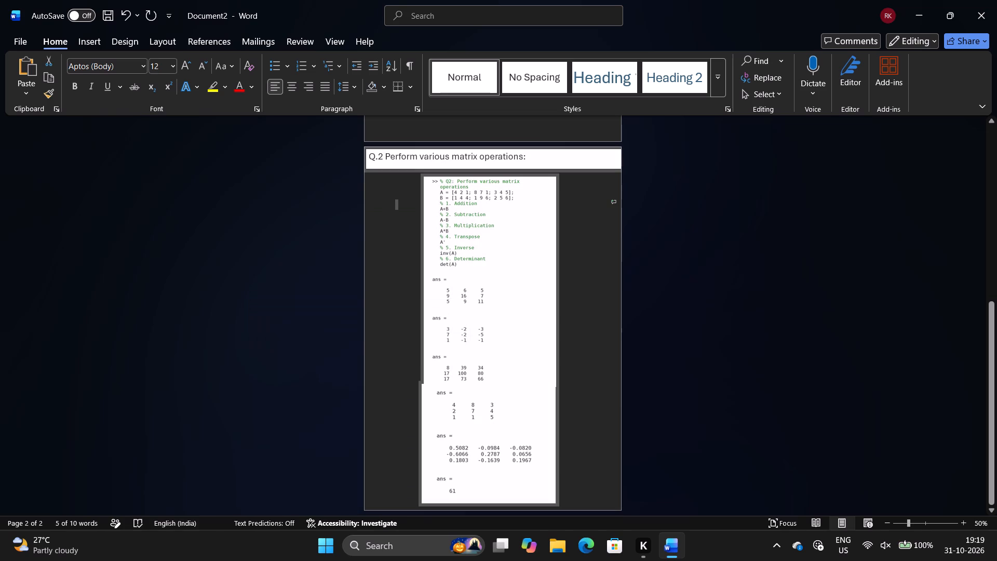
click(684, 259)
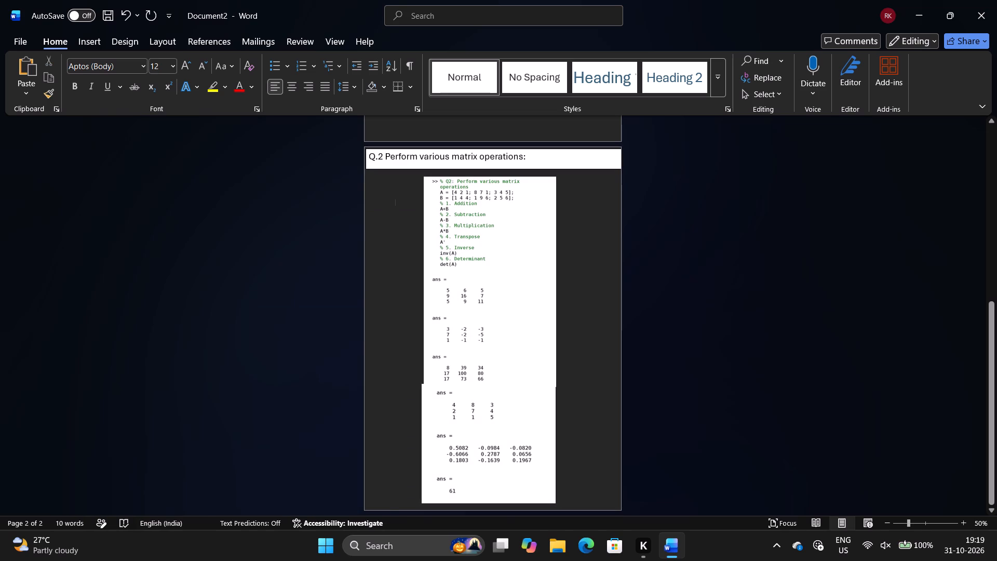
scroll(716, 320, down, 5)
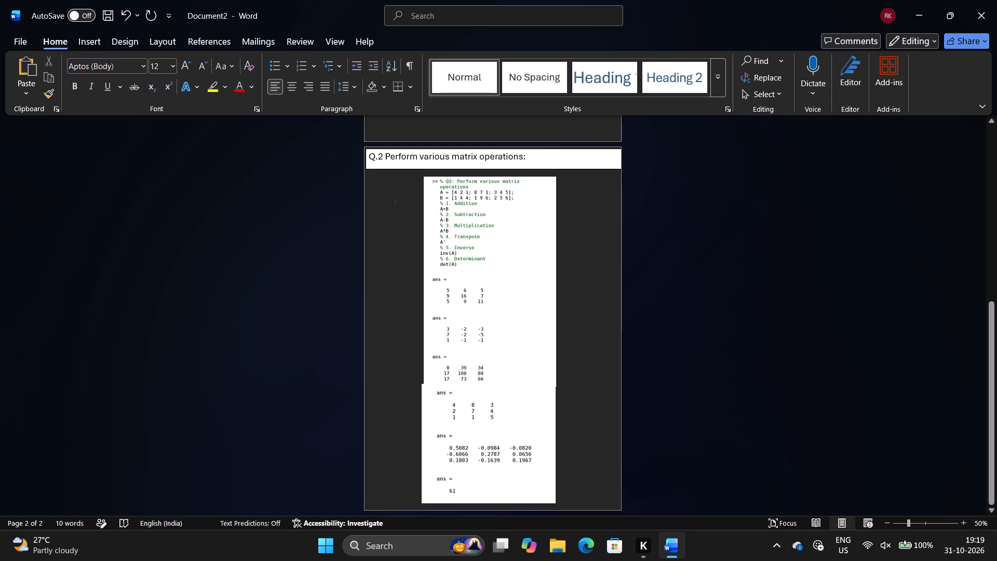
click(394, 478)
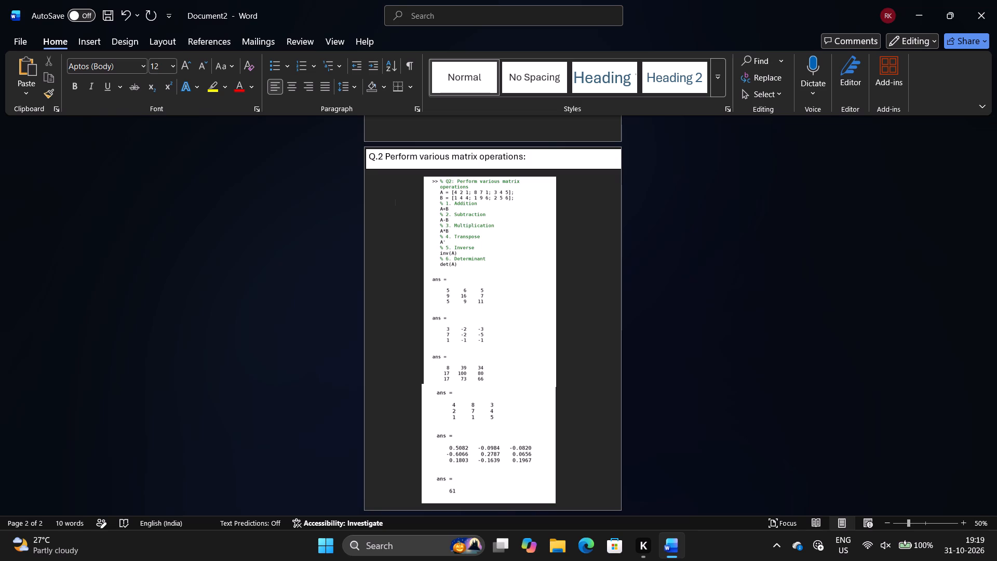
Insert a blank page at the insertion point on the Q.2 page.
click(27, 32)
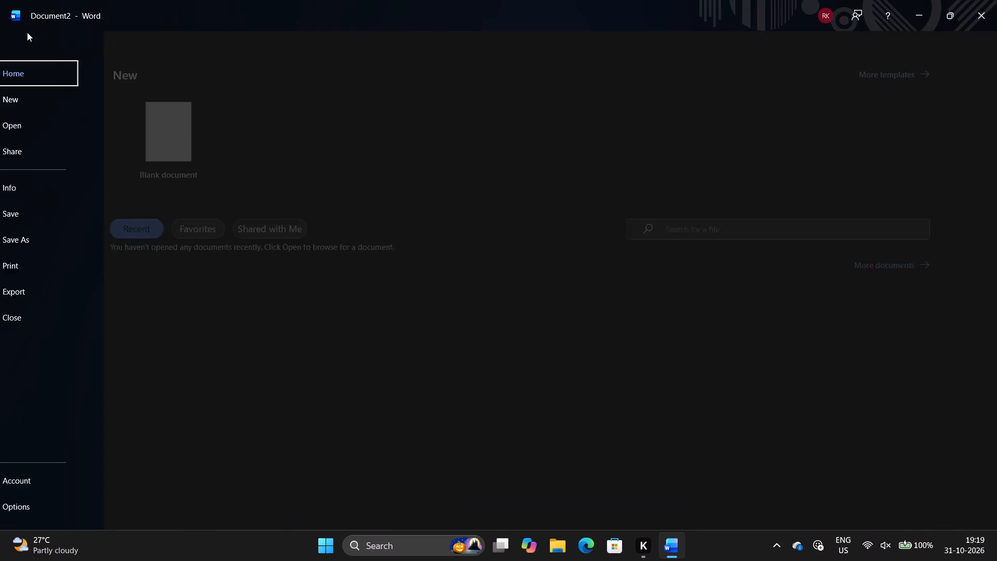
click(14, 47)
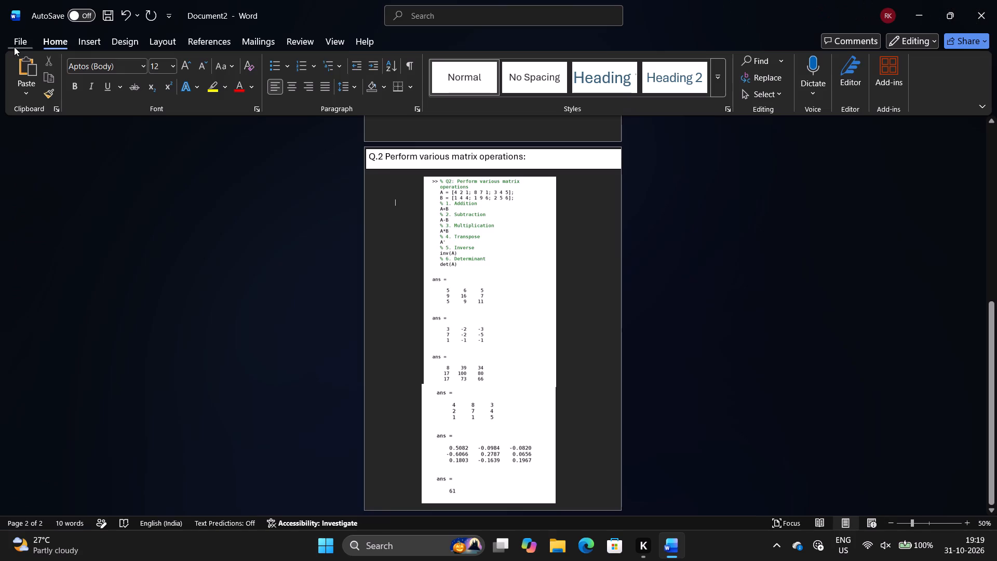
click(82, 43)
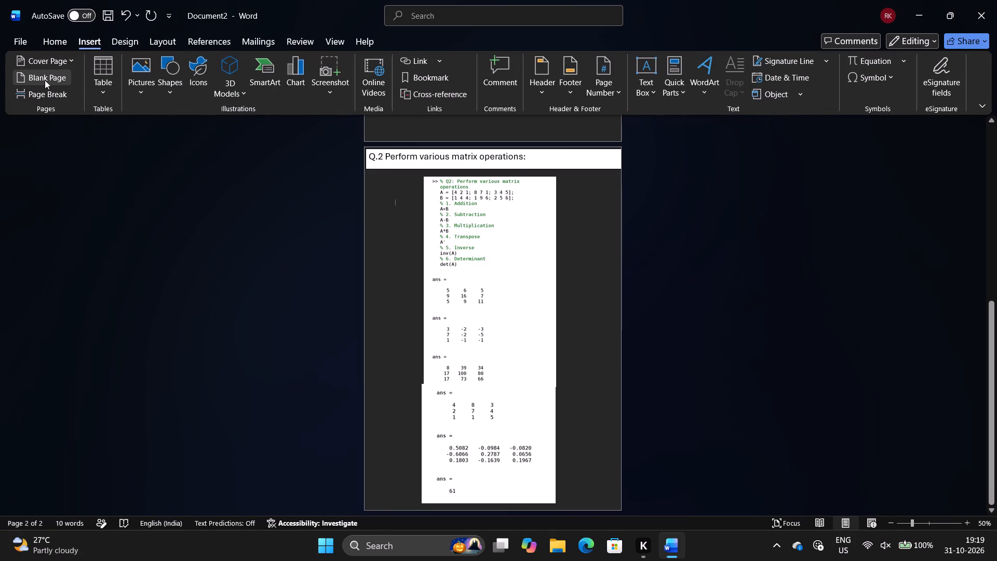
click(45, 80)
Insert the Q3 equation-solving screenshot from this device into the document.
scroll(455, 161, up, 1)
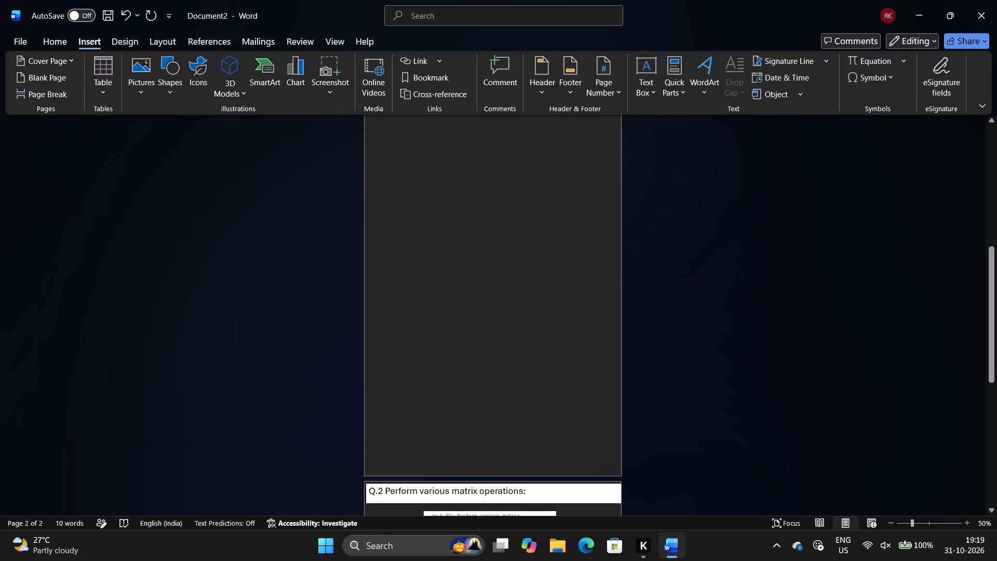
scroll(455, 161, up, 5)
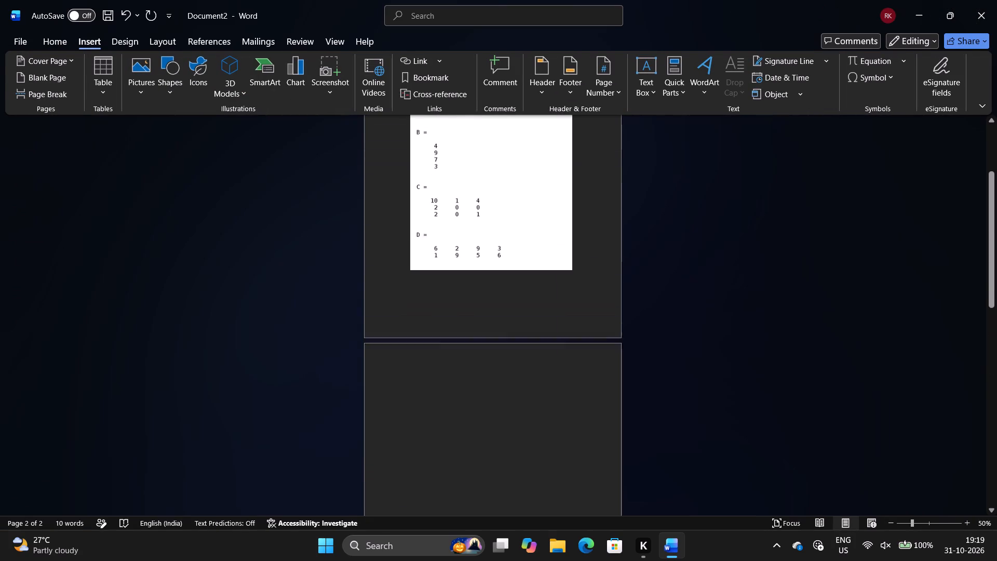
scroll(455, 161, up, 1)
scroll(455, 161, down, 1)
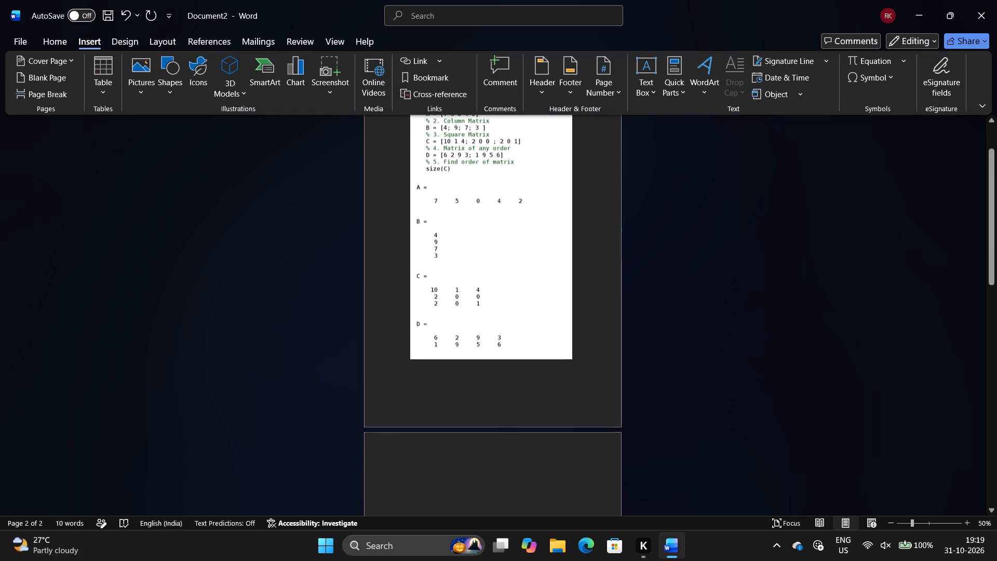
scroll(455, 161, down, 1)
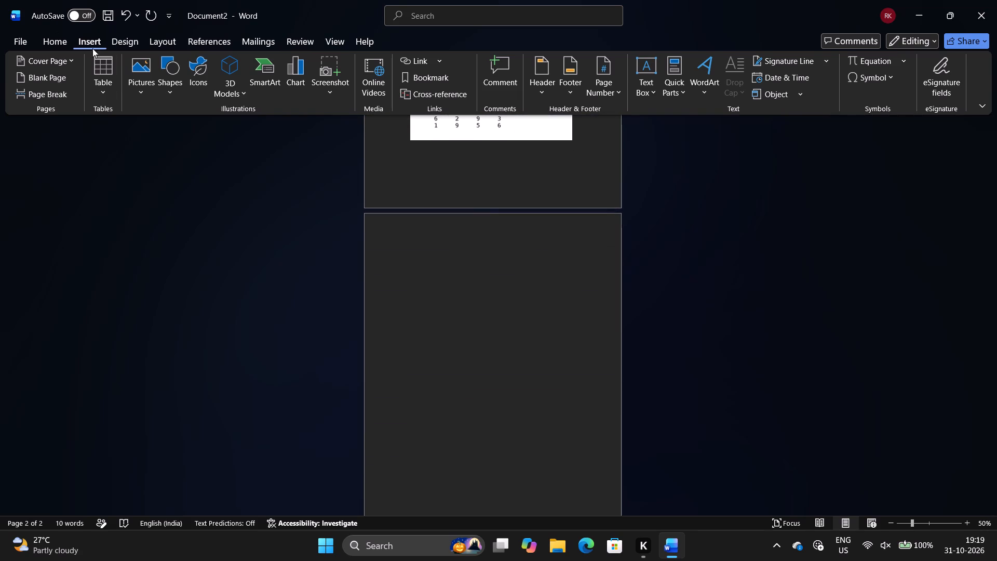
click(142, 94)
double_click(171, 135)
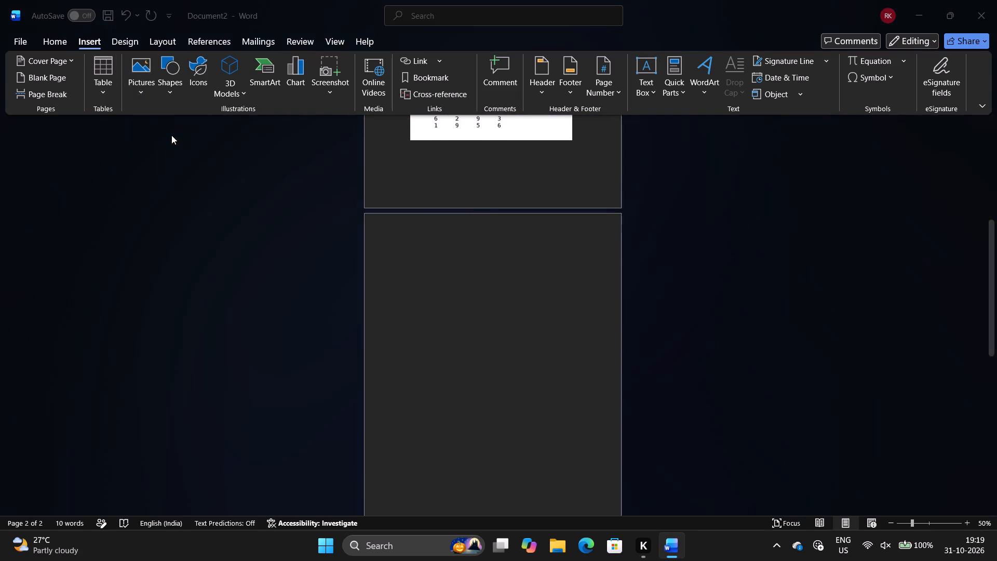
double_click(459, 106)
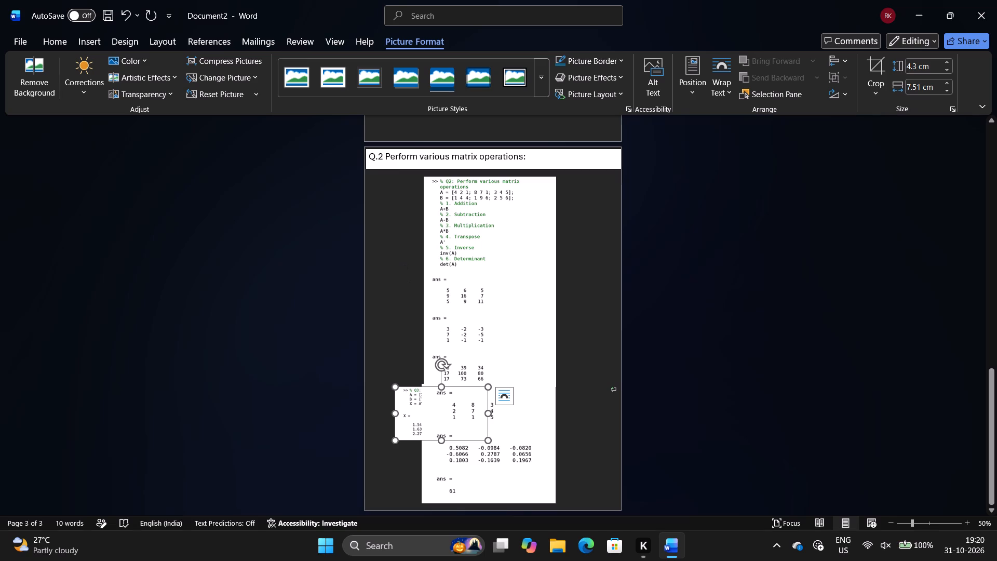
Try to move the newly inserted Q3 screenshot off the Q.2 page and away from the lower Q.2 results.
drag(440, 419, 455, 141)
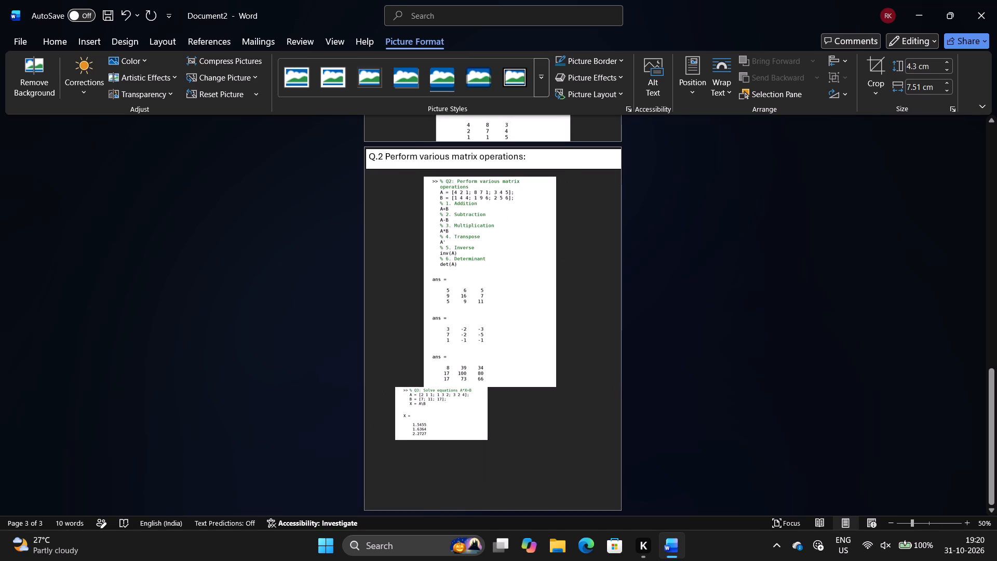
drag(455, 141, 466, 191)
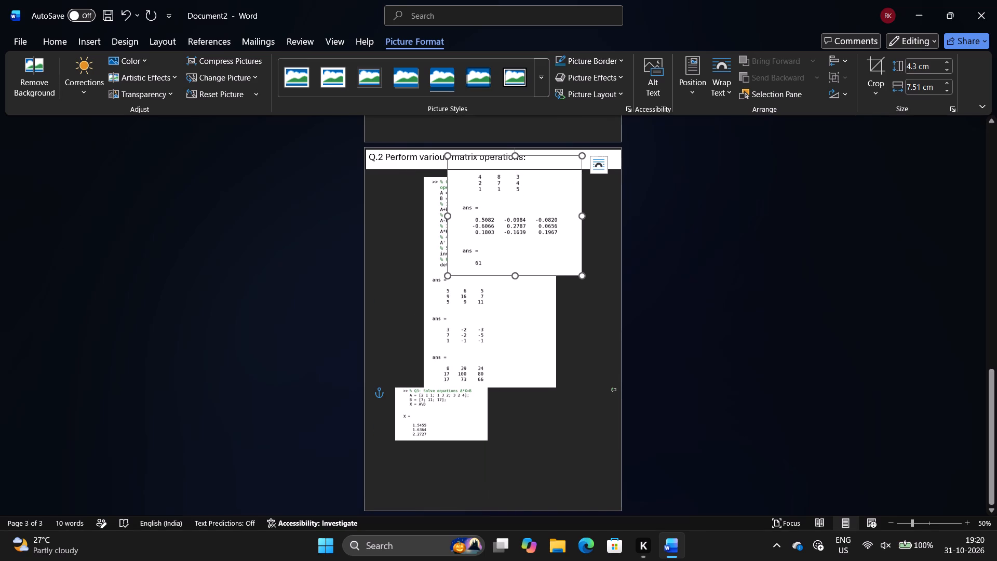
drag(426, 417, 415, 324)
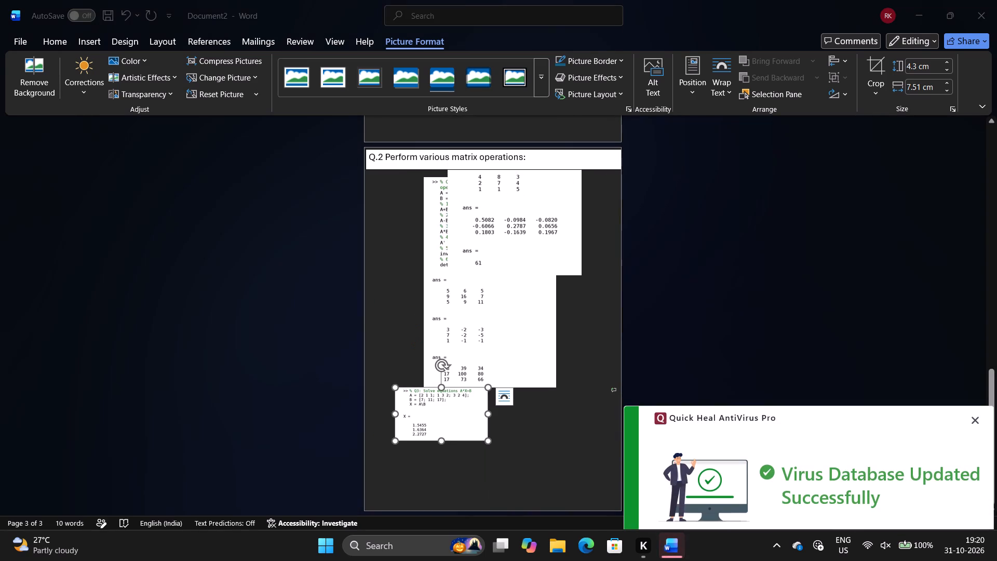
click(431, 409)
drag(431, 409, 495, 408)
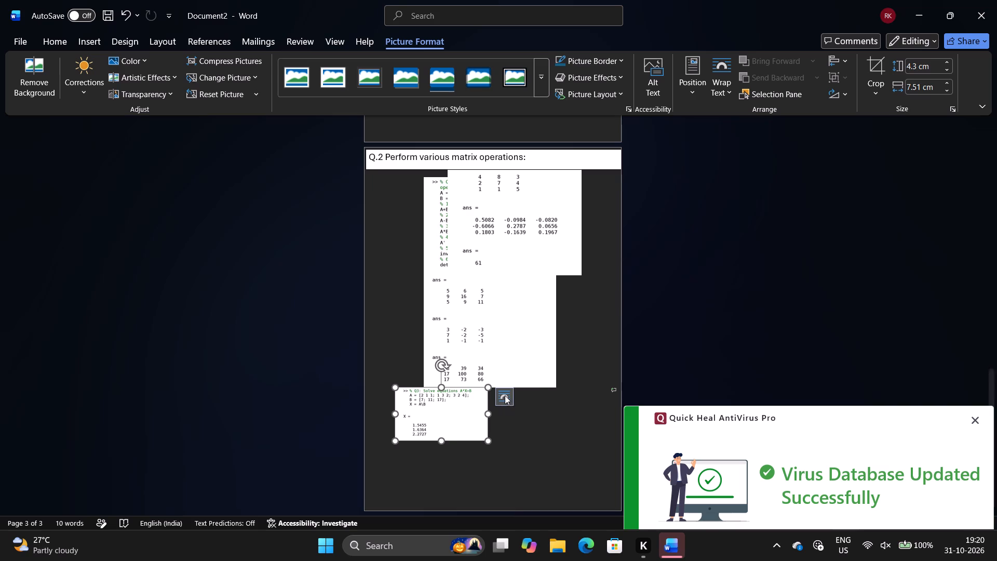
Set the Q3 screenshot's layout to tight text wrapping with its position fixed on the page.
click(505, 395)
drag(578, 410, 552, 465)
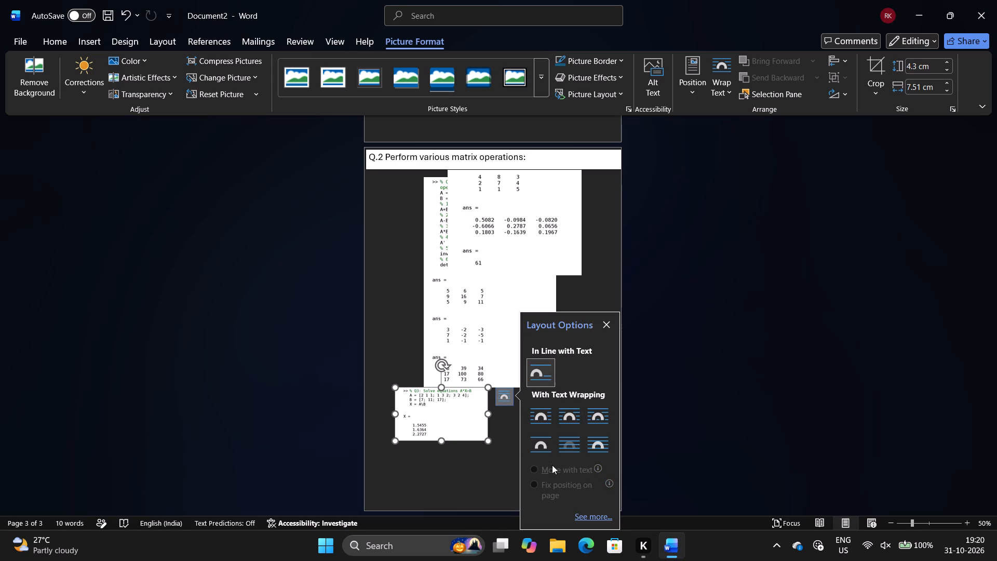
drag(552, 465, 558, 414)
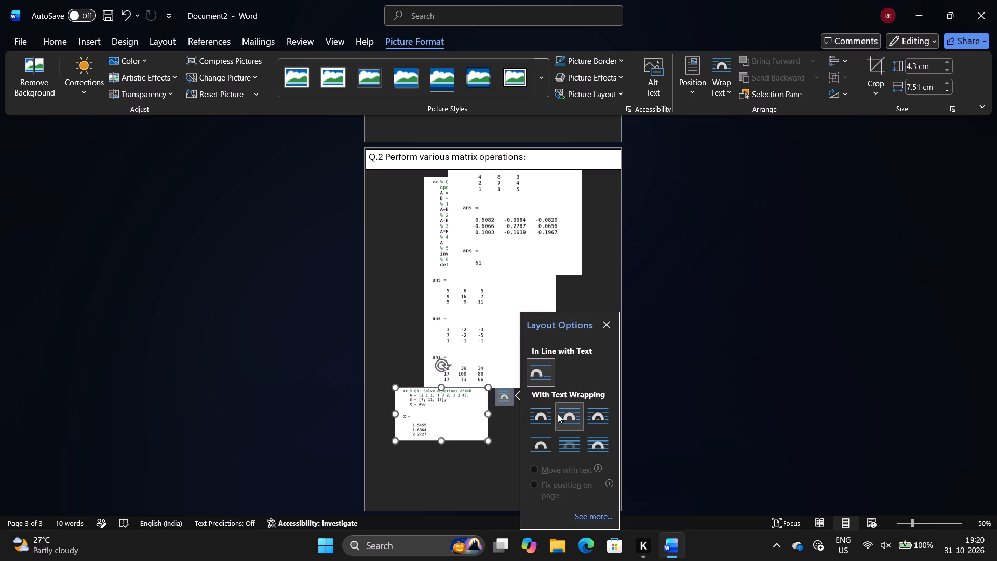
drag(558, 414, 560, 409)
click(560, 409)
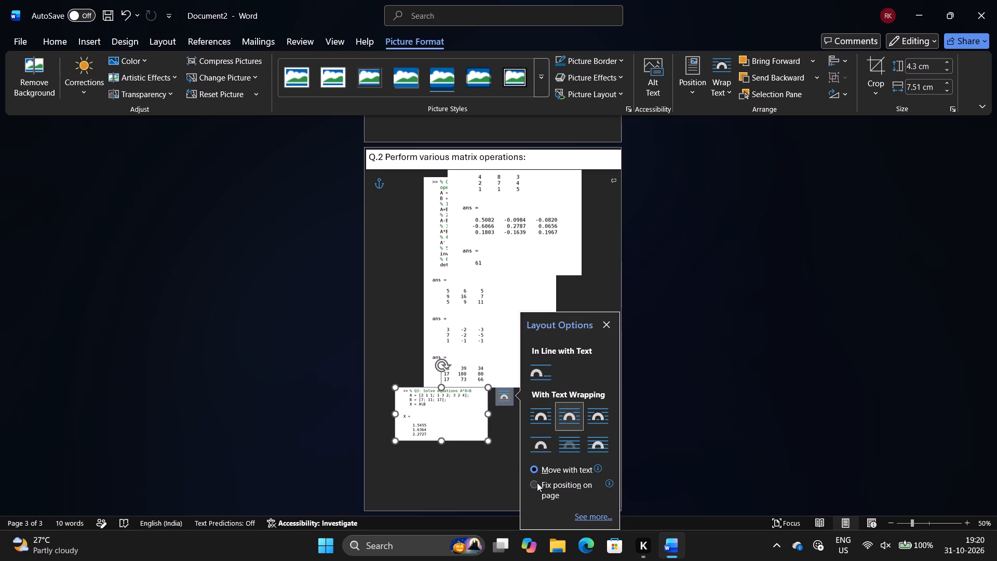
click(537, 483)
Move the Q3 screenshot from the Q.2 page onto the blank page above it.
drag(437, 432, 414, 136)
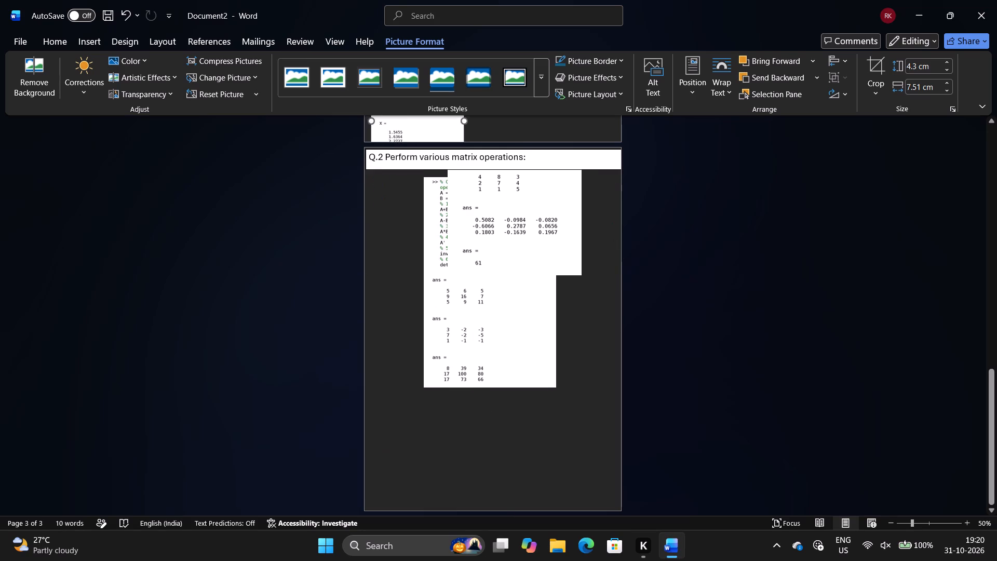
drag(414, 136, 424, 118)
Move the lower Q.2 results screenshot back directly beneath the main Q.2 screenshot, aligned with its edges.
drag(487, 297, 495, 442)
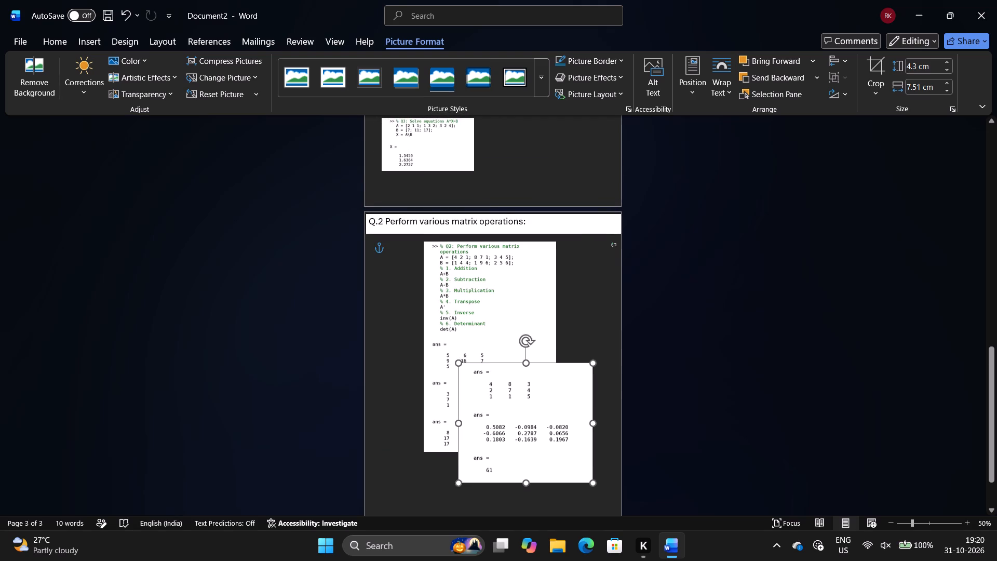
drag(495, 442, 461, 525)
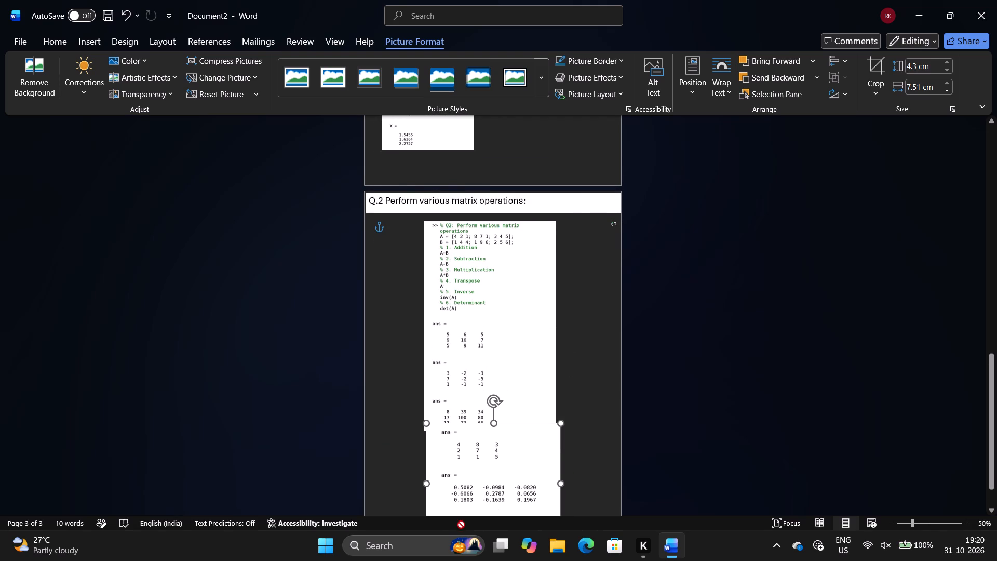
drag(461, 525, 461, 525)
scroll(530, 304, down, 1)
scroll(523, 373, down, 2)
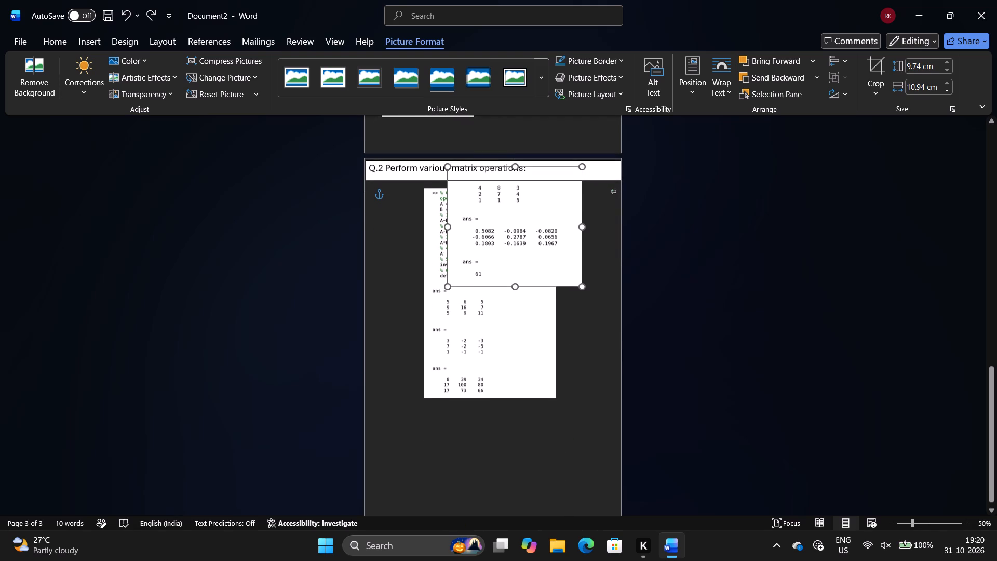
scroll(523, 373, down, 5)
drag(515, 189, 509, 394)
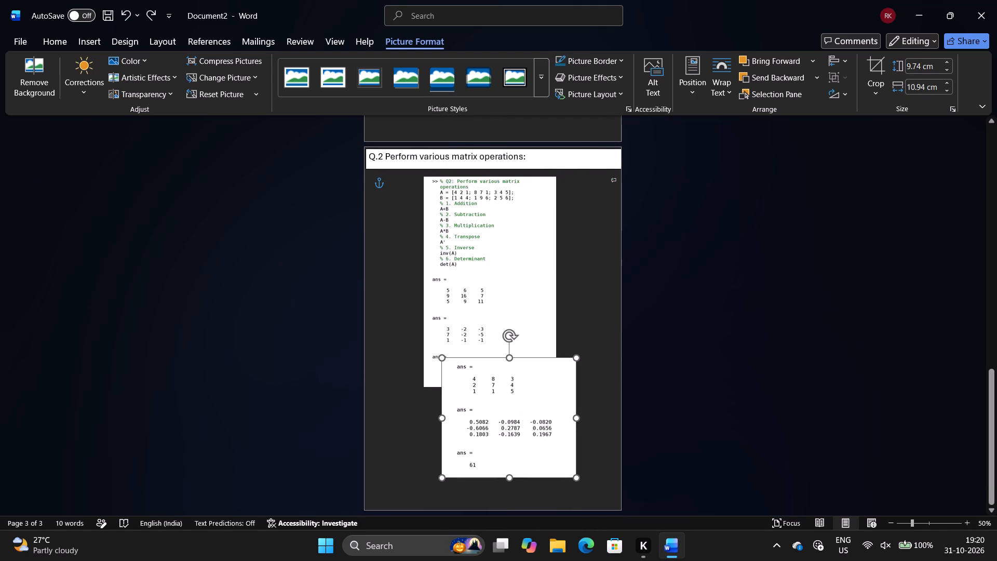
drag(509, 394, 491, 421)
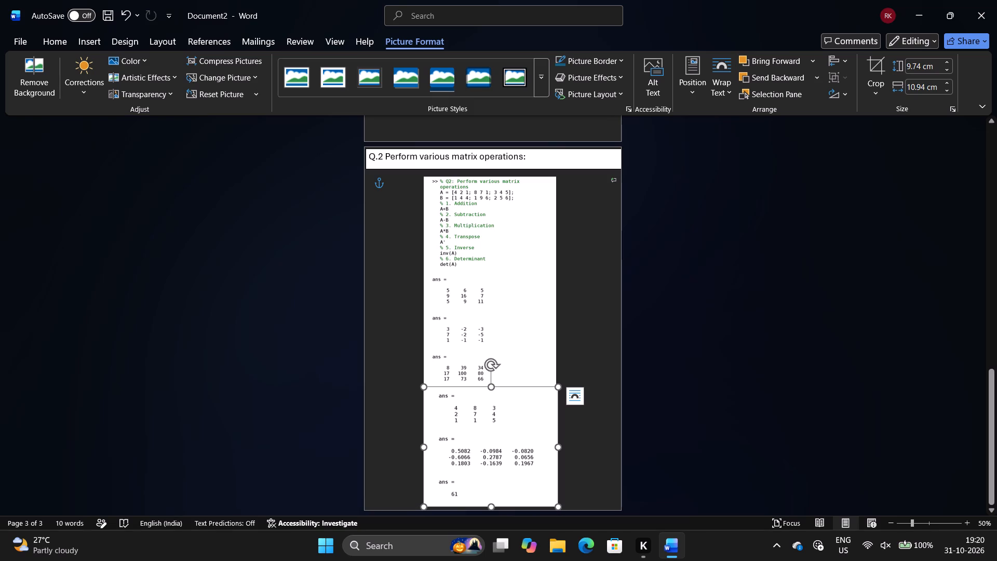
click(381, 340)
click(295, 331)
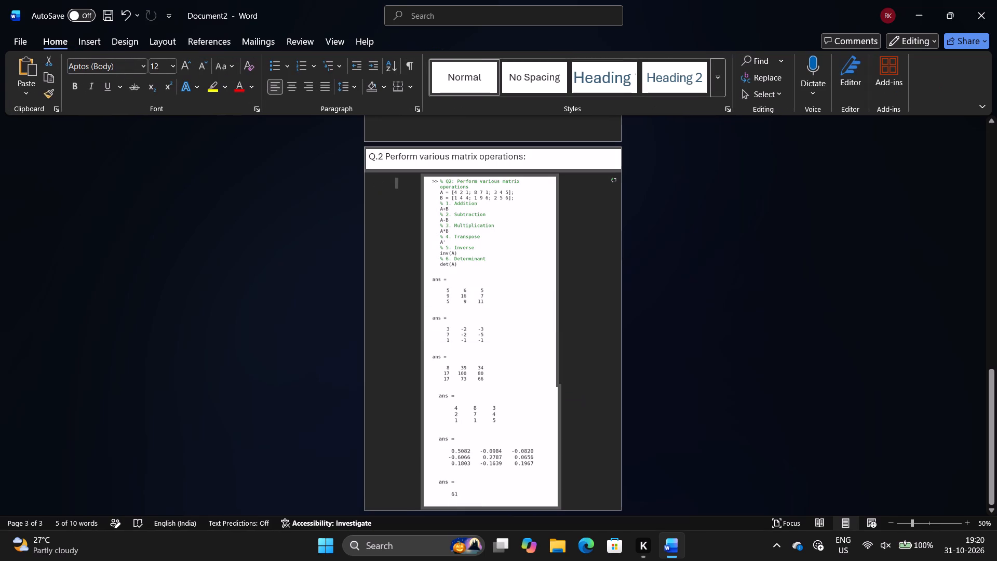
Move the Q3 screenshot up from the bottom of the blank page towards its middle.
scroll(460, 249, up, 8)
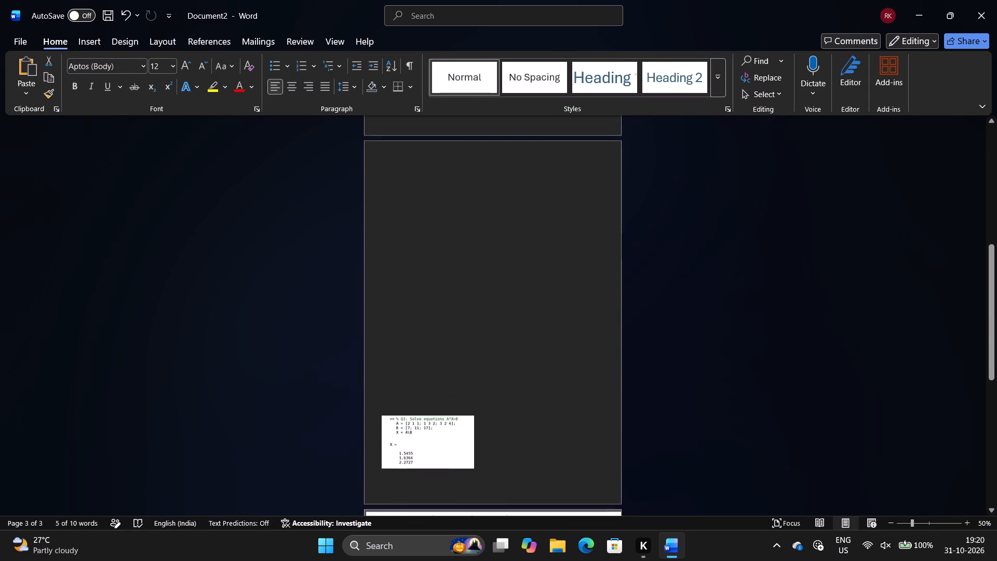
click(423, 428)
drag(423, 428, 435, 337)
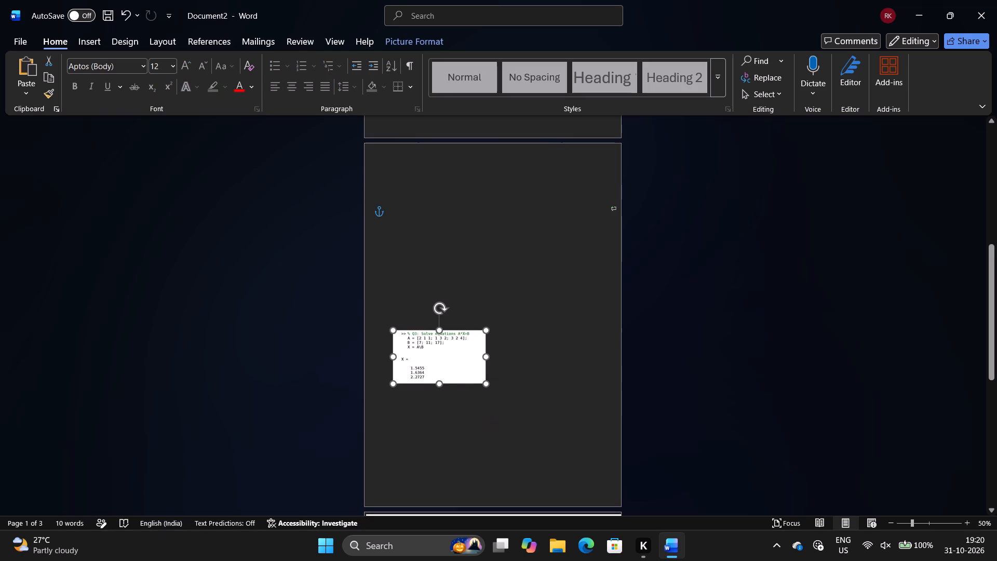
drag(435, 337, 427, 282)
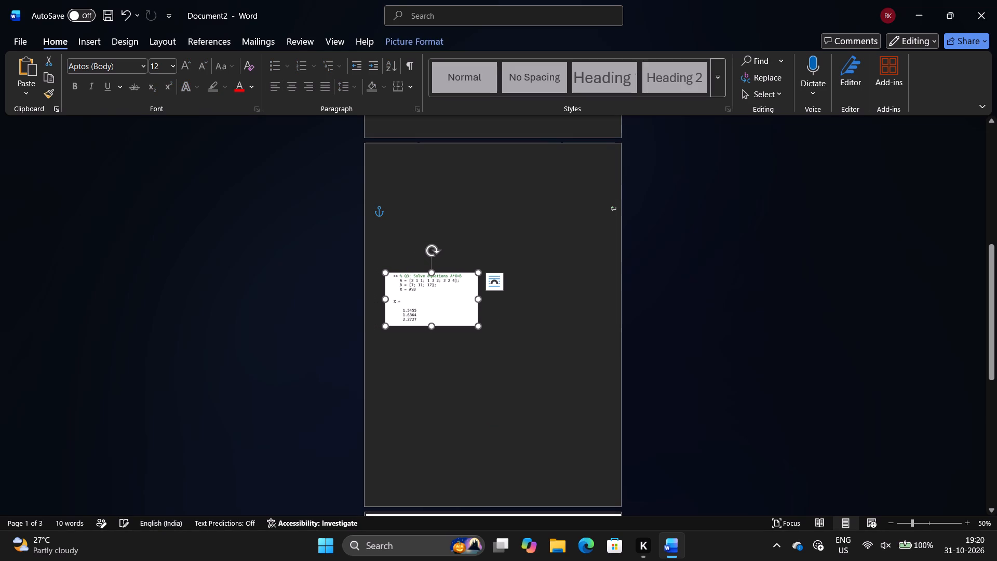
Enlarge the Q3 screenshot to nearly the page width and centre it horizontally just below the middle of its page.
drag(478, 329, 546, 418)
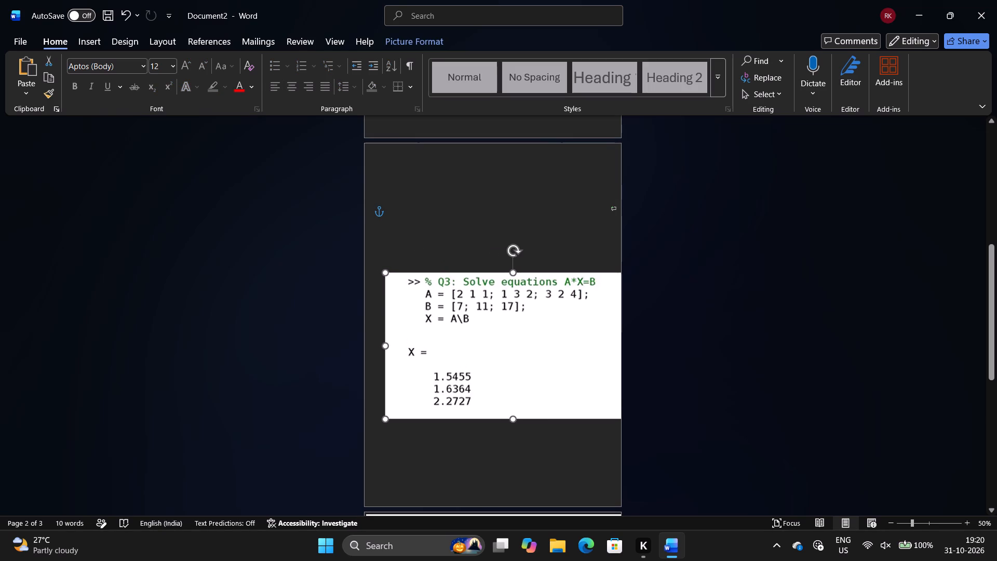
drag(546, 418, 506, 399)
drag(549, 320, 545, 360)
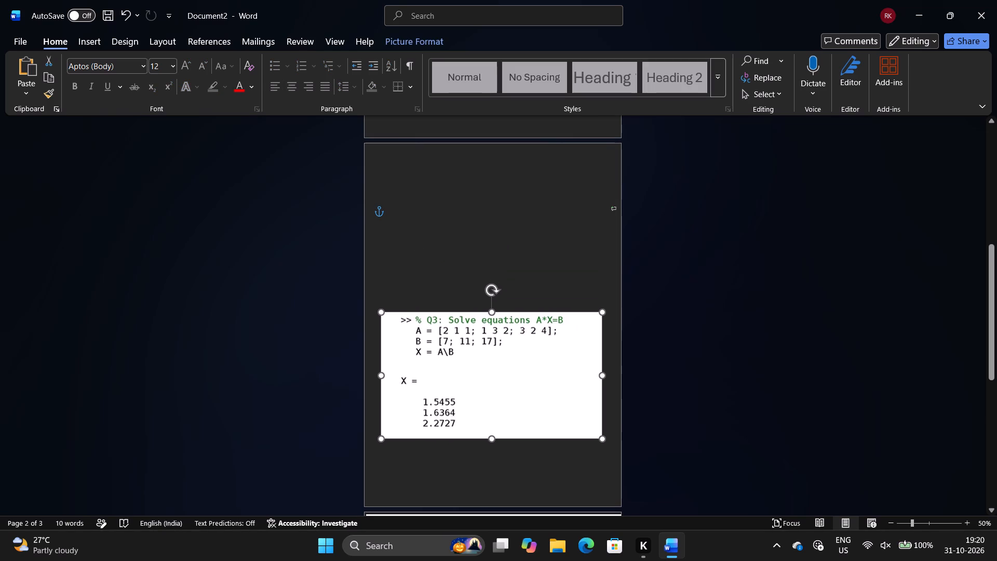
drag(545, 360, 544, 342)
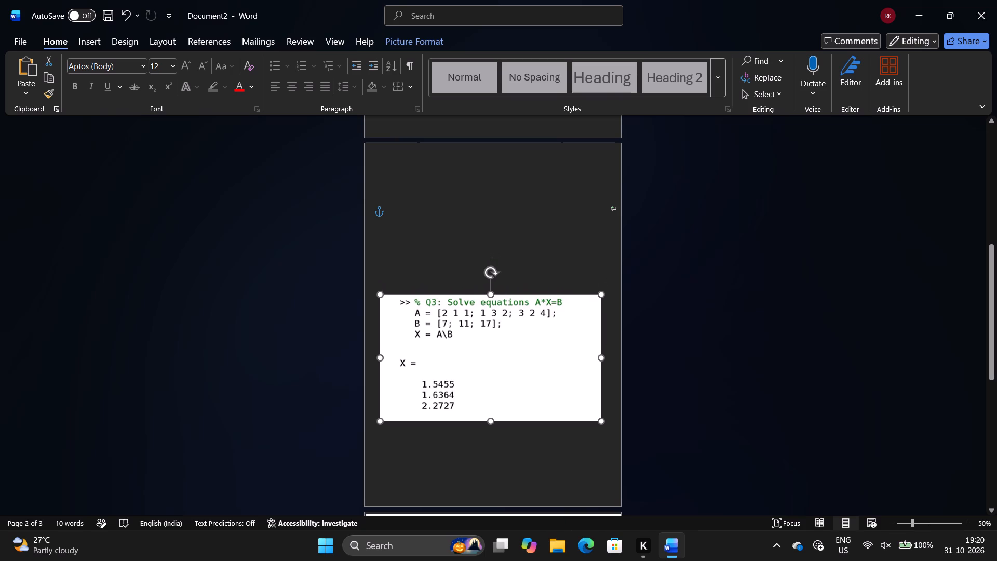
drag(544, 342, 543, 343)
click(705, 208)
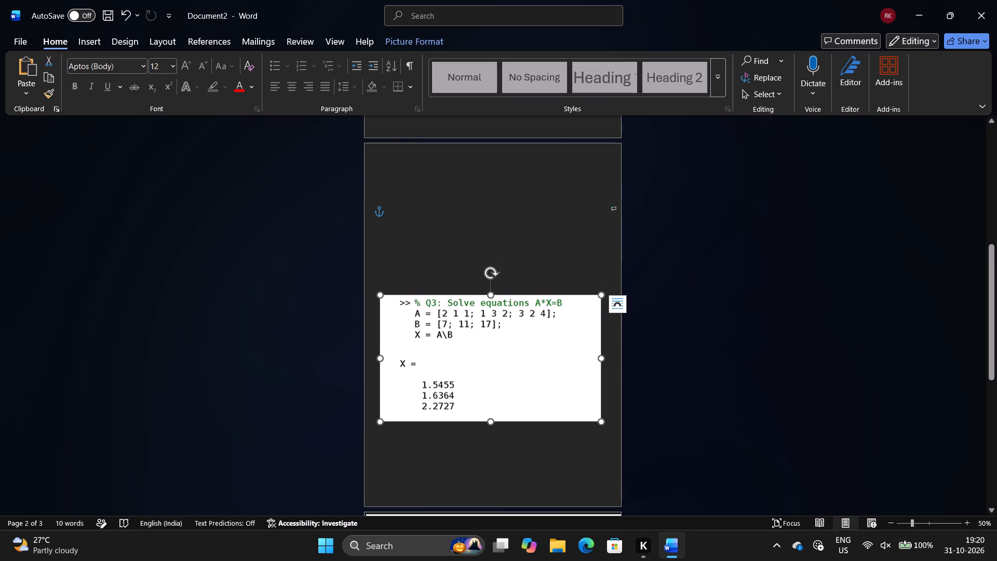
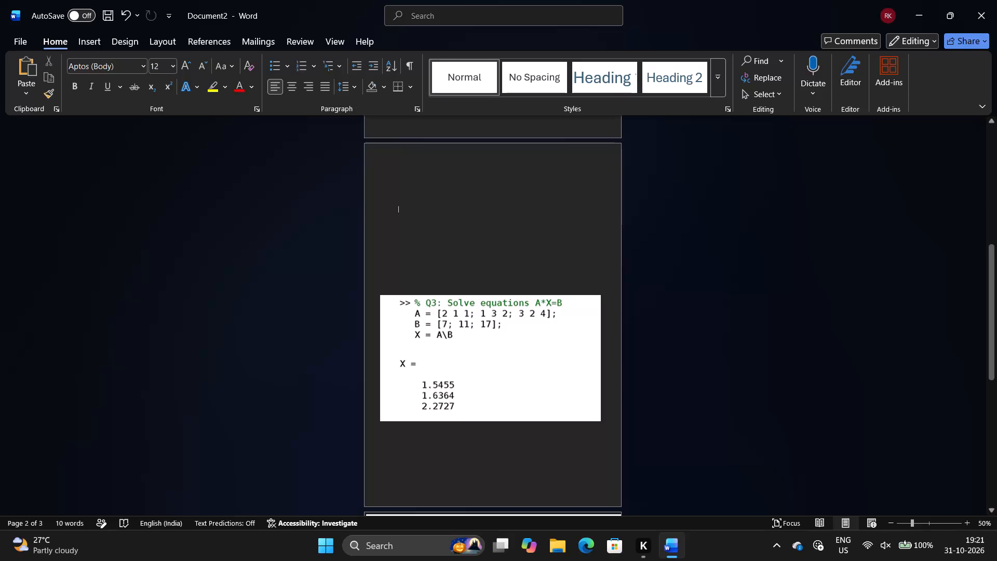
Insert a simple text box above the Q3 screenshot on its page and clear its placeholder text.
click(388, 158)
click(388, 158)
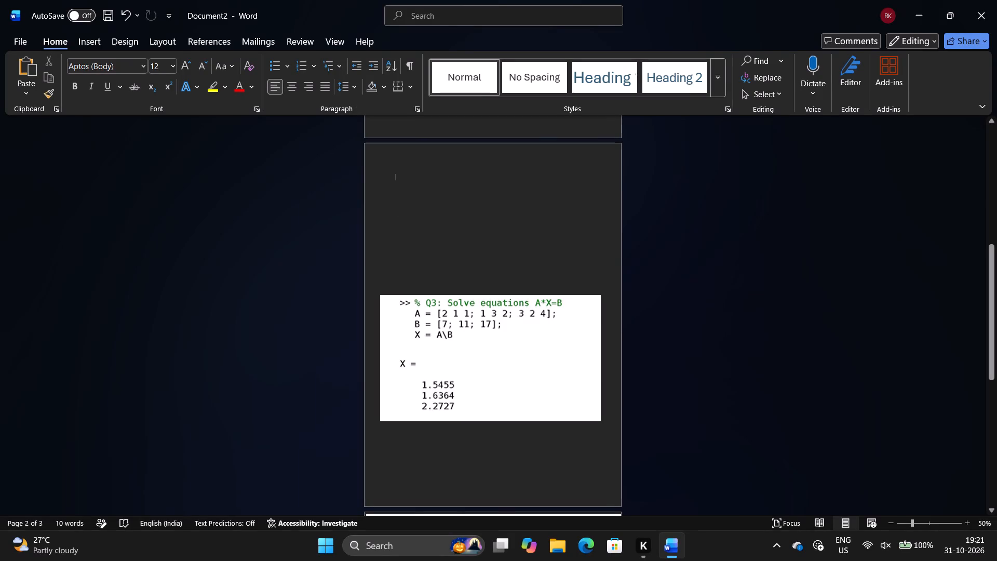
key(Up)
key(Down)
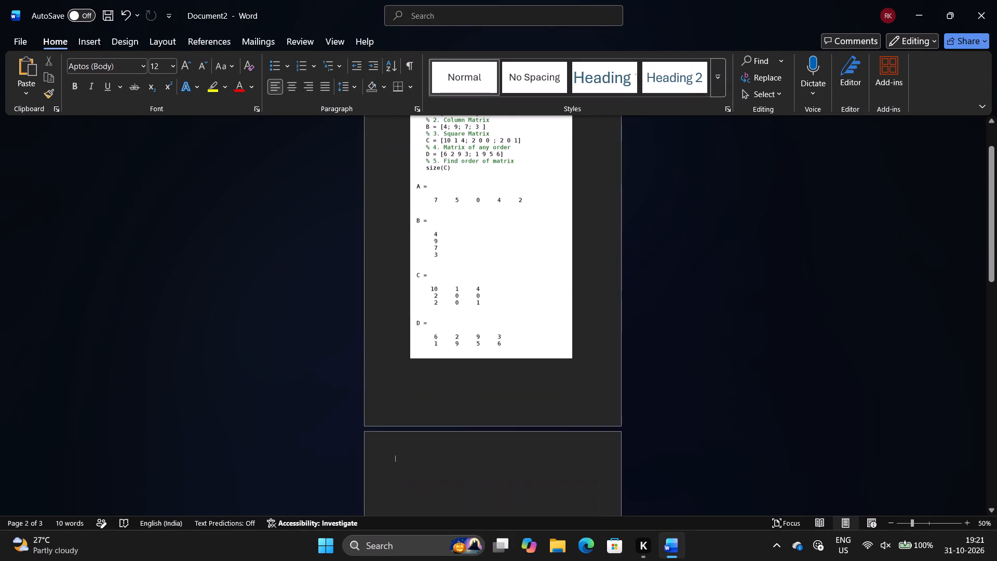
key(Down)
scroll(334, 217, down, 6)
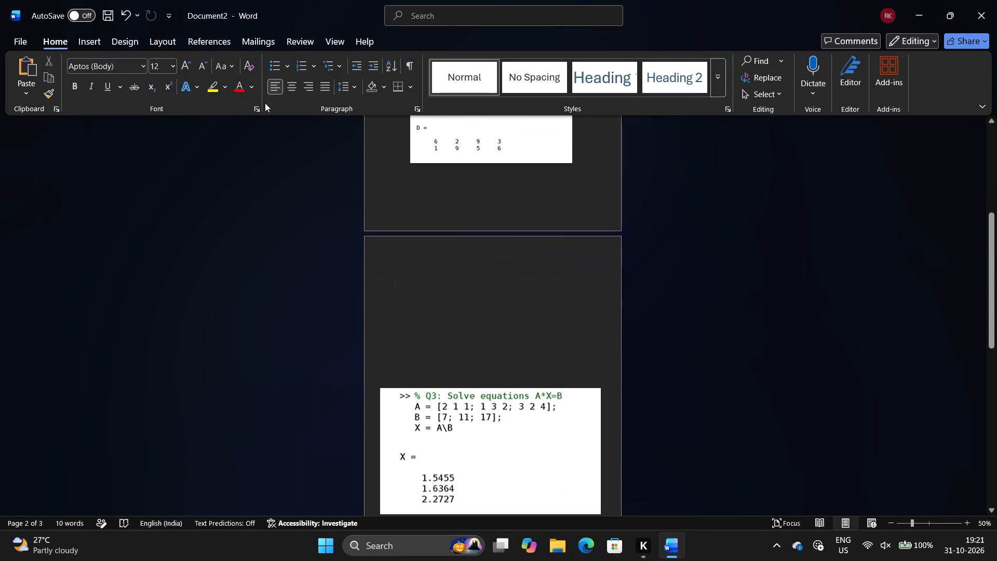
click(92, 36)
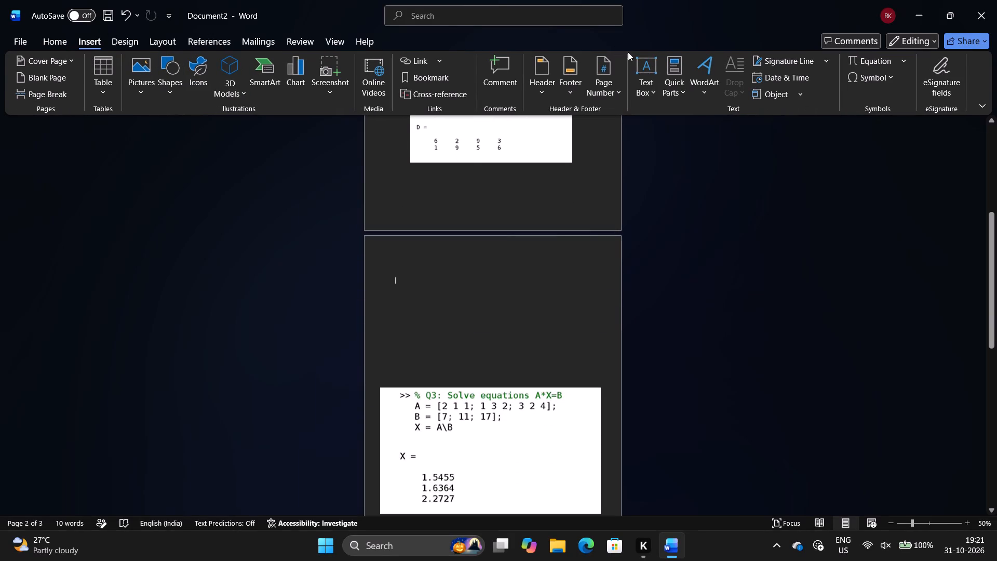
click(642, 58)
click(680, 163)
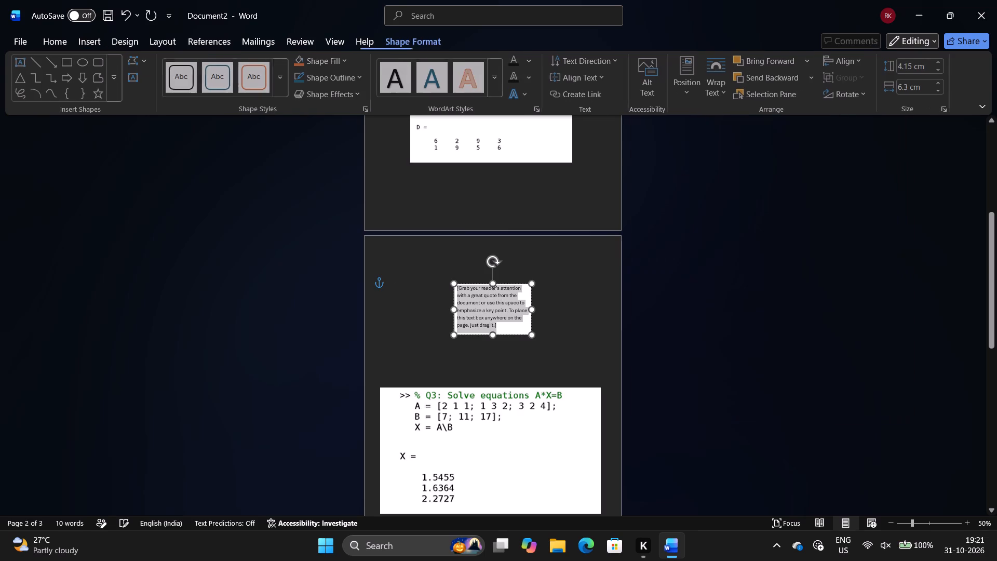
key(BackSpace)
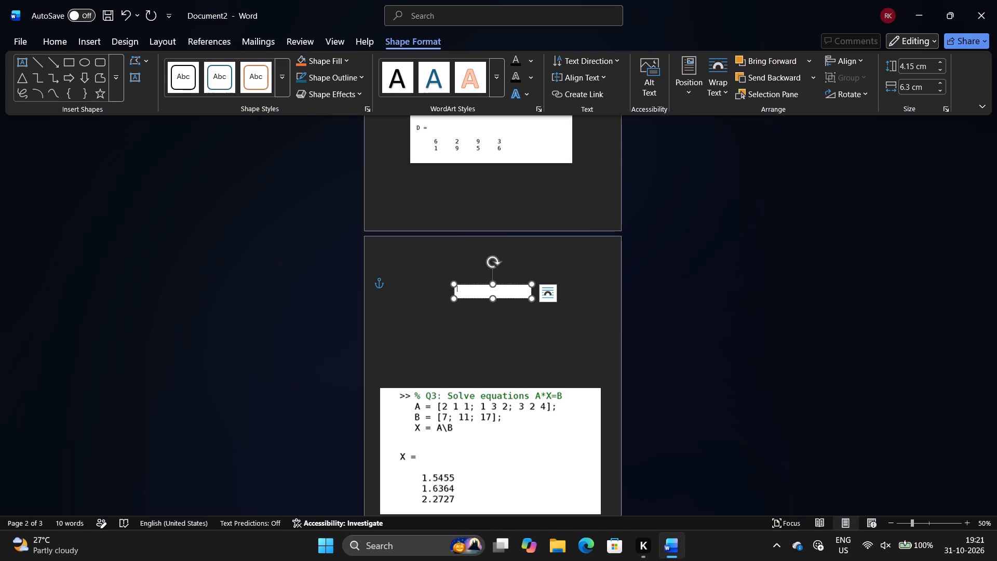
Enter the heading "Q.3 Solve Linear equation" as the first line of the new text box.
key(q)
text(.2)
key(BackSpace)
text(3)
key(space)
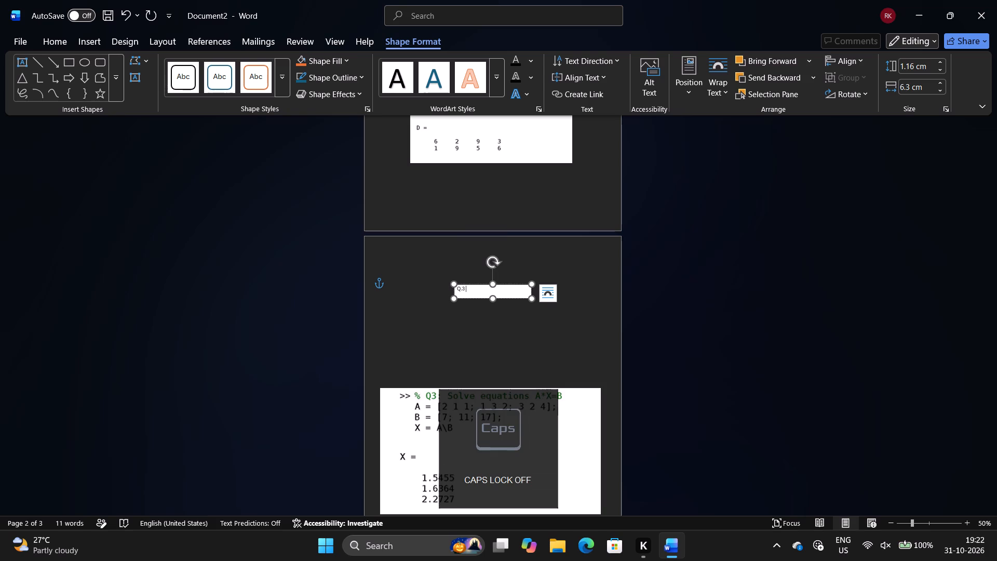
key(s)
text(olve)
key(space)
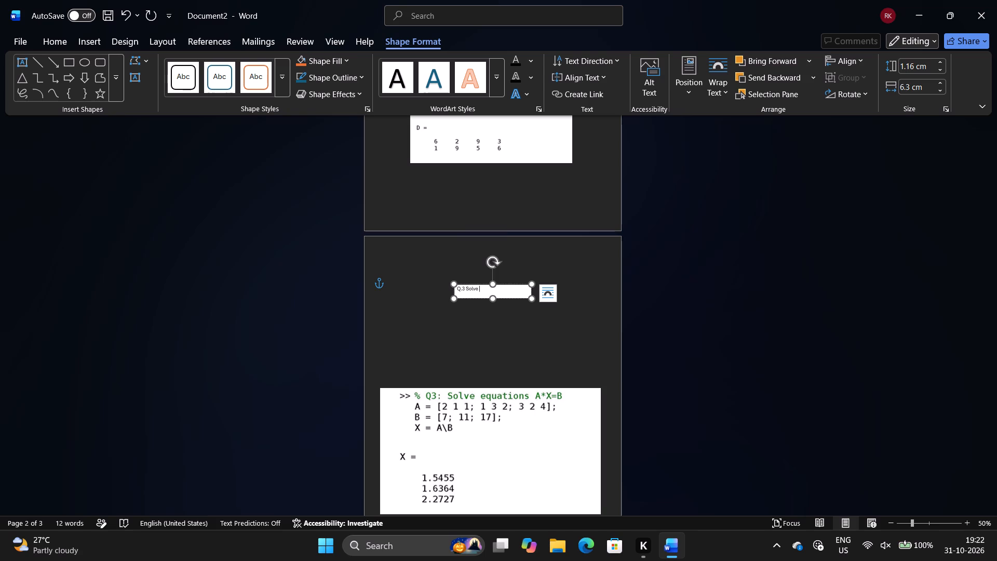
text(inear)
key(space)
text(equation)
key(Return)
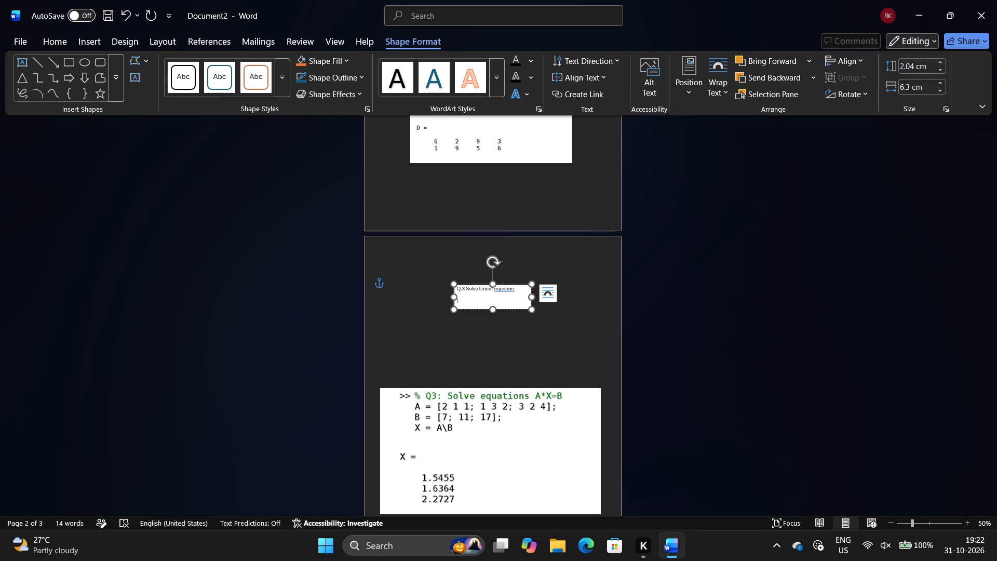
Add the first equation, "2x + y + z = 7", as an indented line under the Q.3 heading.
key(2)
key(BackSpace)
key(space)
key(space)
key(space)
key(space)
text(2x)
key(space)
key(plus)
key(space)
text(y)
key(space)
text(+)
key(space)
text(z)
key(space)
text(=)
key(space)
key(7)
key(Return)
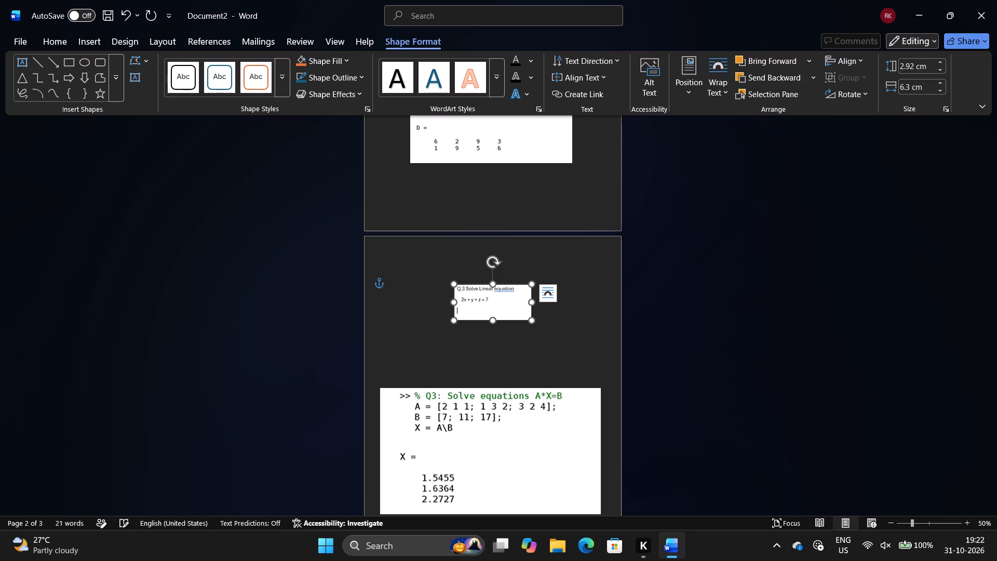
Add the second equation, "X + 3y + 2z =11", as an indented line below the first one.
key(space)
key(space)
key(space)
key(space)
key(space)
key(x)
key(space)
text(+)
key(space)
text(3y +)
key(space)
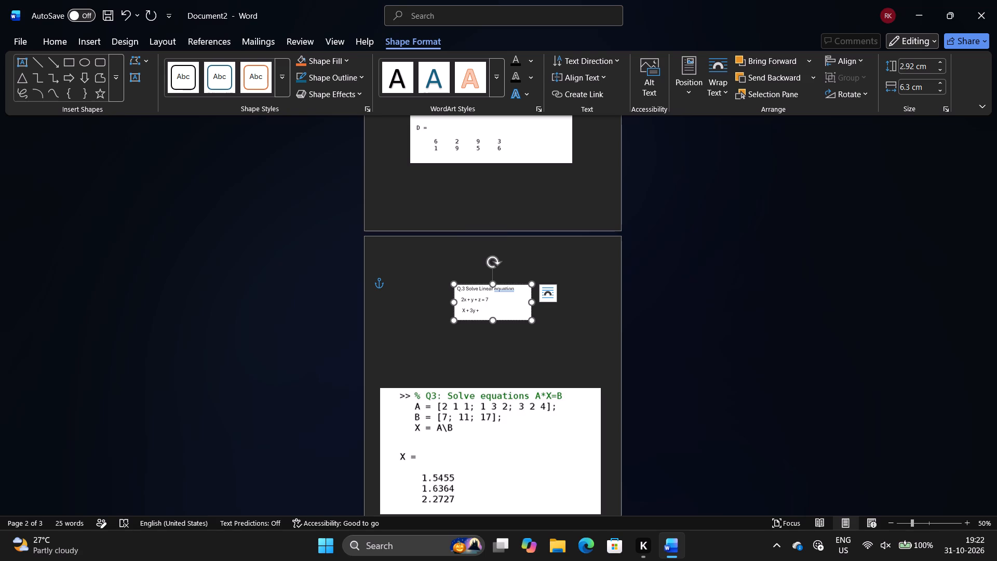
text(2z)
key(space)
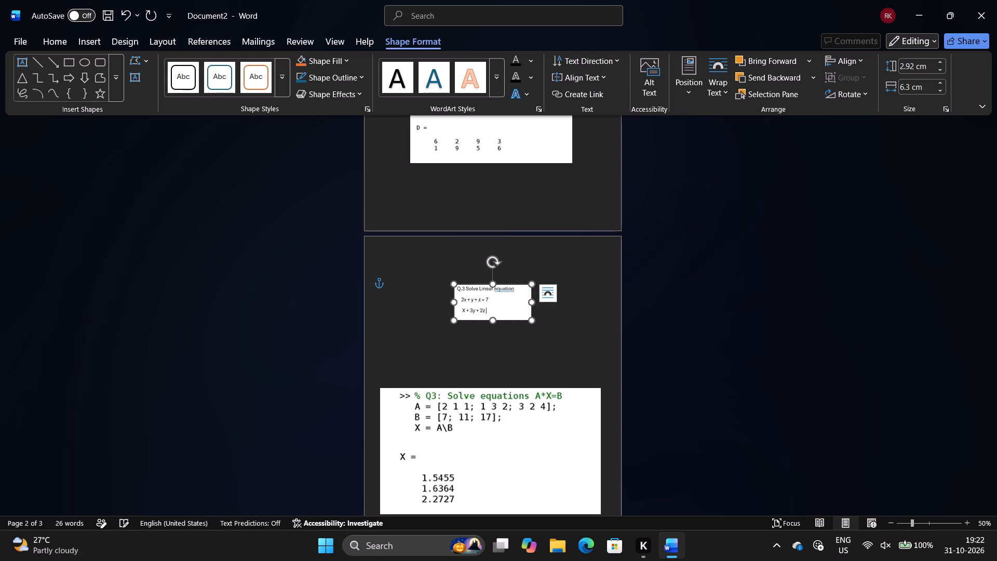
key(equal)
text(11)
key(Return)
Add the third equation, "3x + 2y + 4z = 17", as an indented line below the second one.
key(space)
key(space)
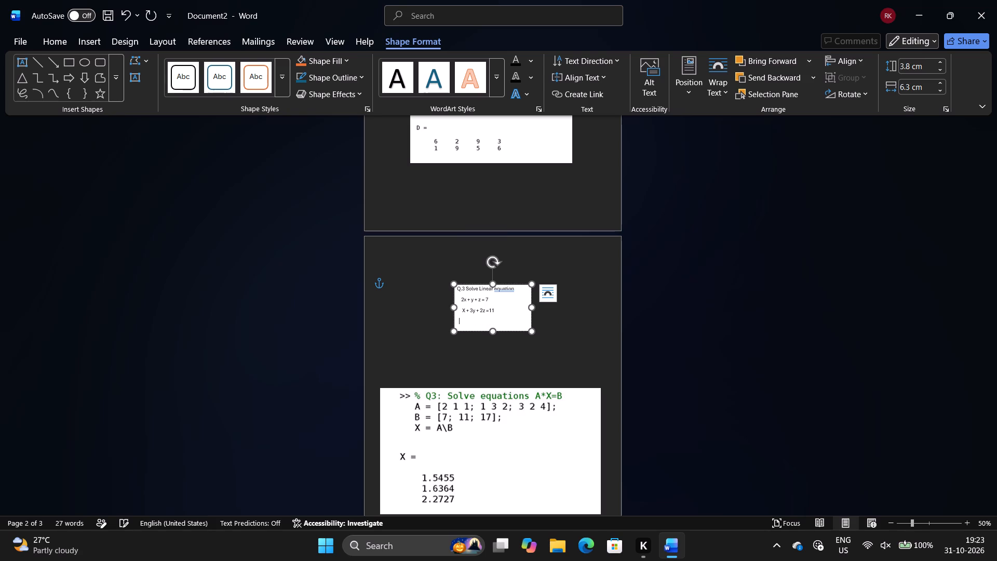
key(space)
key(3)
text(x +)
key(BackSpace)
key(BackSpace)
text(+)
key(space)
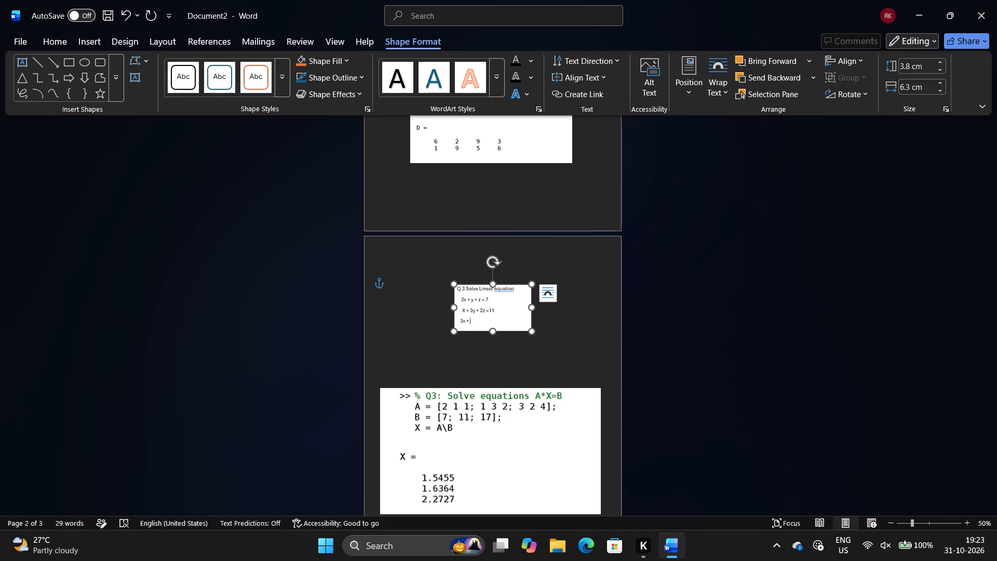
text(2y +)
key(space)
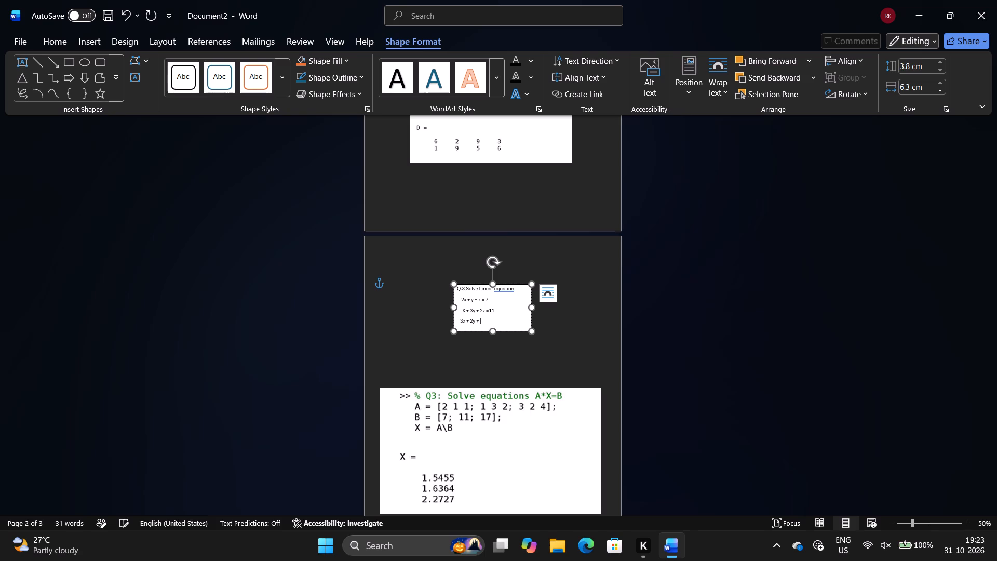
key(4)
text(z =)
key(space)
key(1)
key(7)
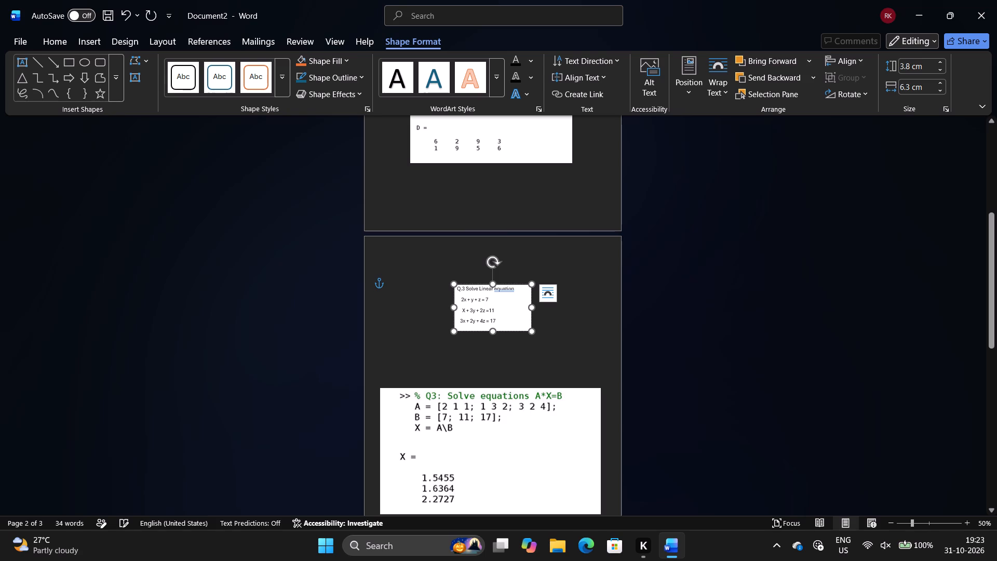
Set the Q.3 text box's layout to Fix position on page.
click(545, 289)
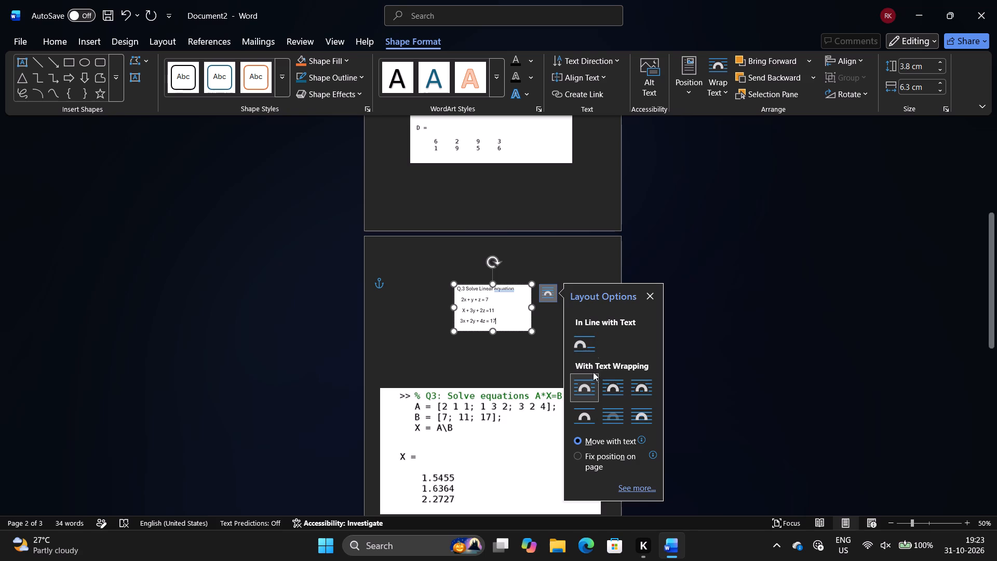
click(581, 454)
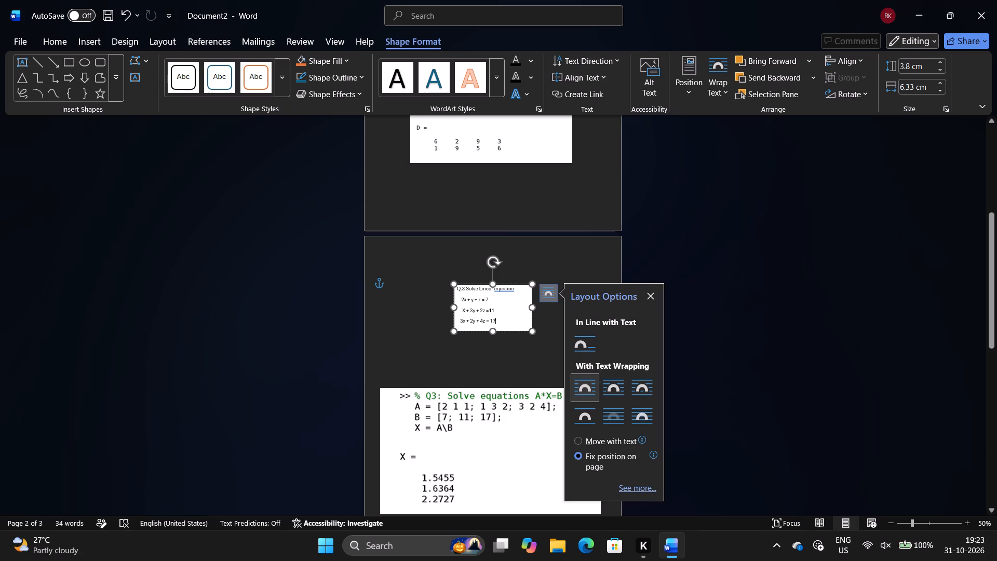
Move the Q.3 text box to the page's upper-left corner and enlarge it to about 5.2 cm high by 20.1 cm wide.
drag(501, 304, 413, 263)
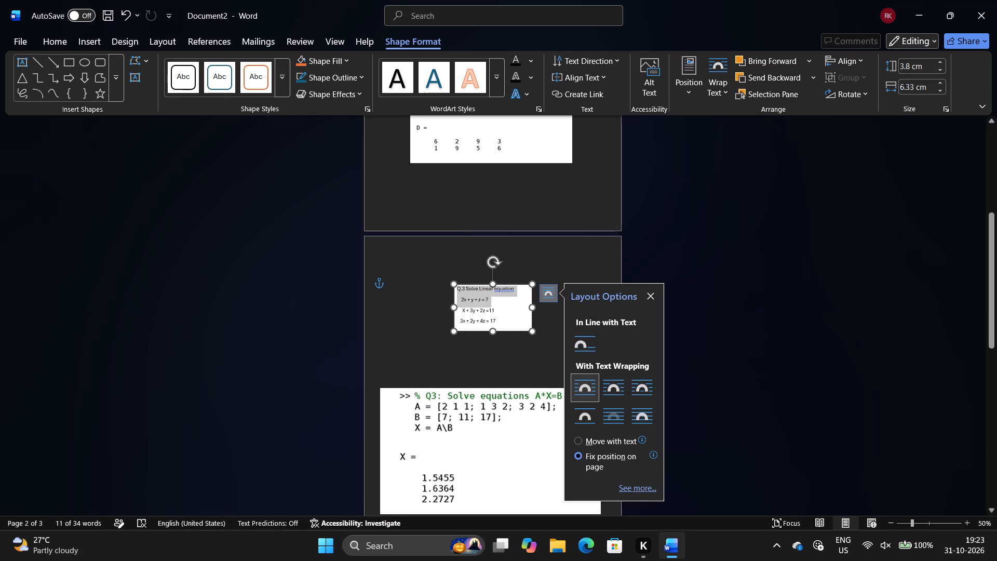
drag(465, 283, 402, 257)
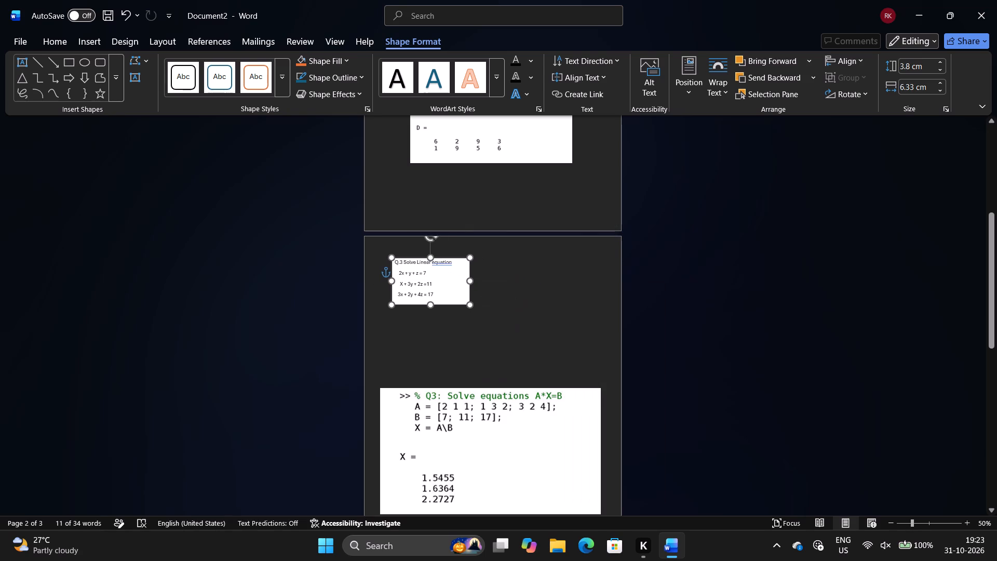
drag(402, 257, 382, 245)
drag(450, 296, 617, 310)
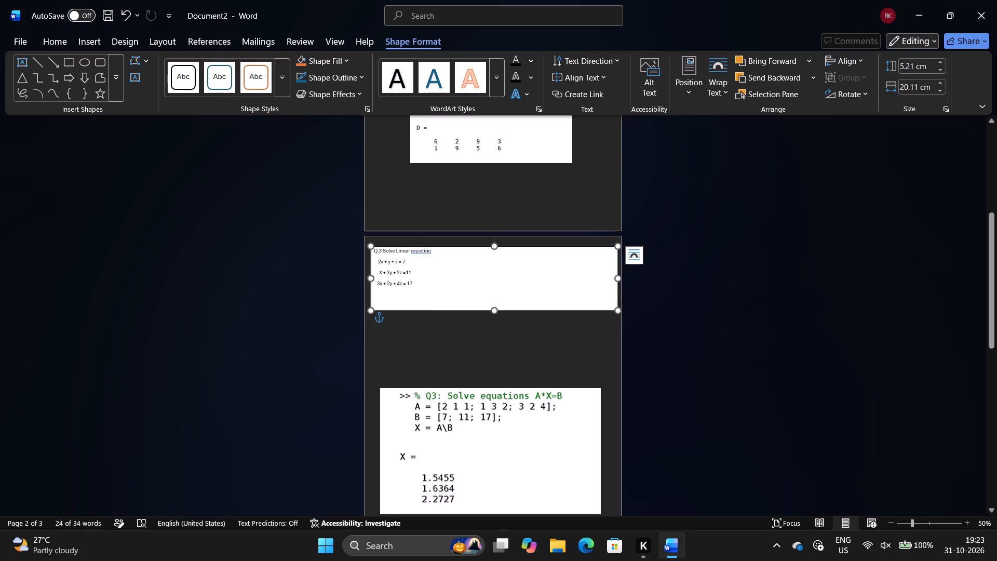
click(403, 334)
Set the Q.3 heading and its three equations to font size 20.
drag(374, 252, 414, 281)
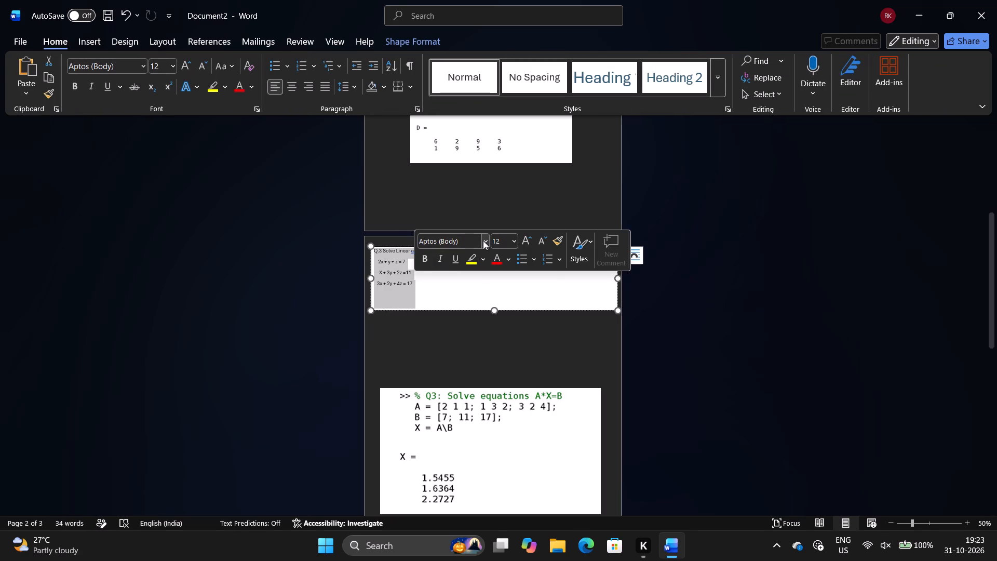
click(515, 240)
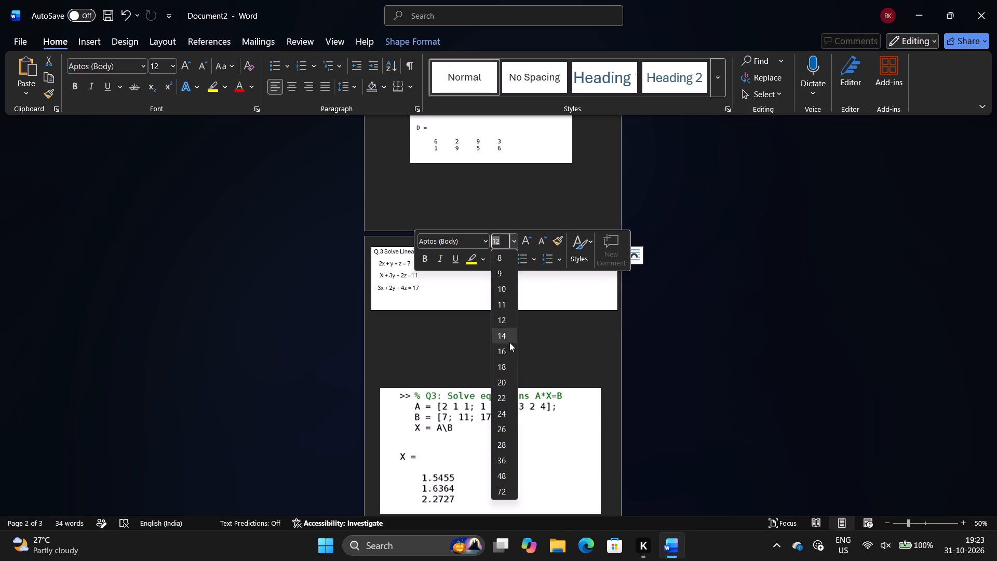
click(502, 385)
click(289, 369)
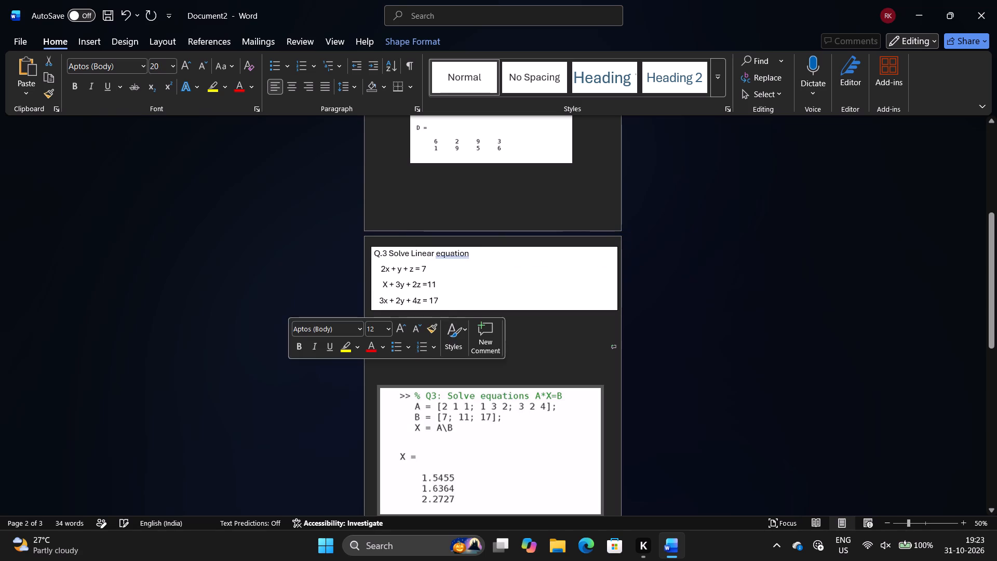
Move the Q3 MATLAB screenshot up to just below the Q.3 text box, near the left page edge, and enlarge it slightly.
drag(450, 426, 449, 363)
click(449, 360)
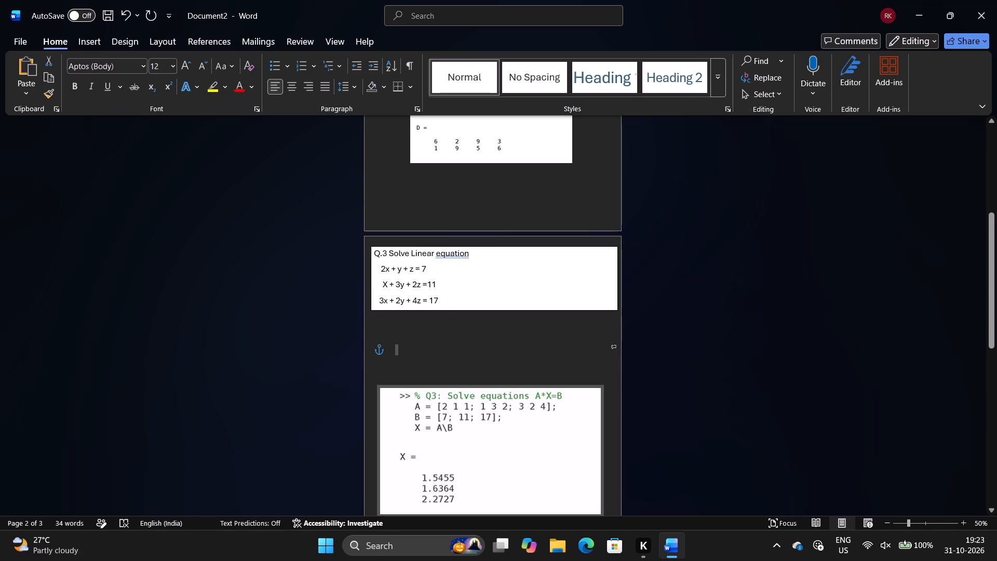
scroll(286, 315, down, 1)
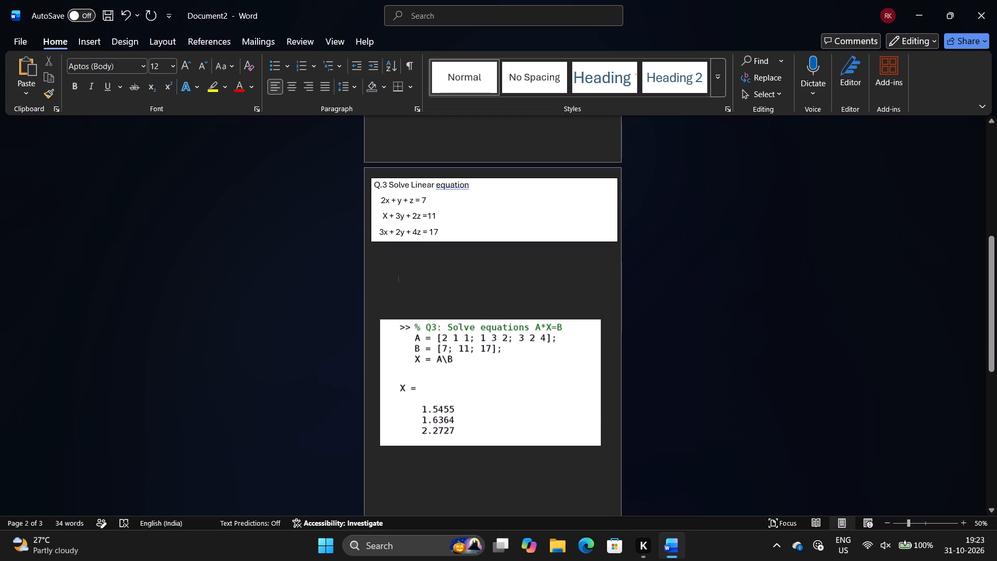
drag(398, 351, 389, 307)
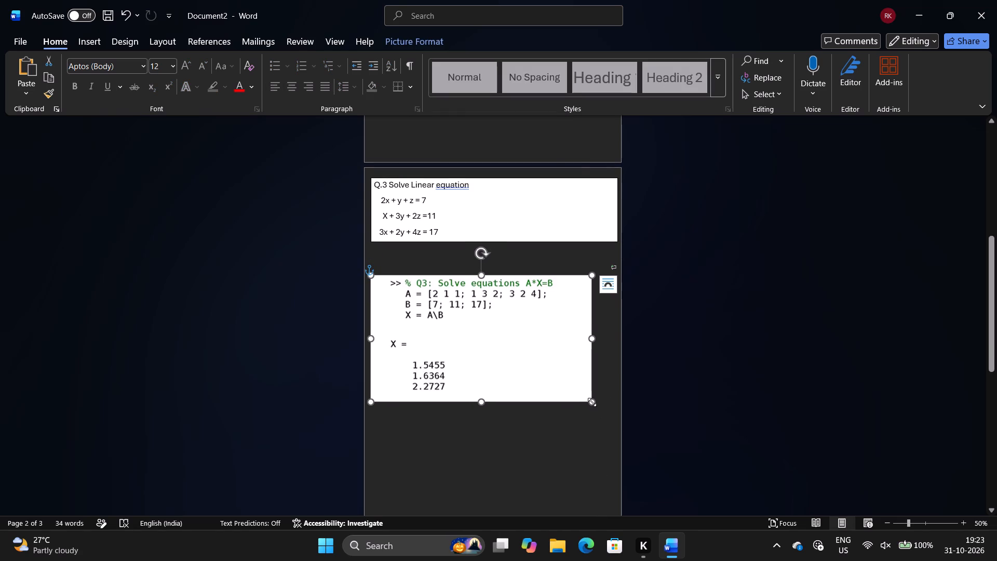
drag(591, 405, 614, 406)
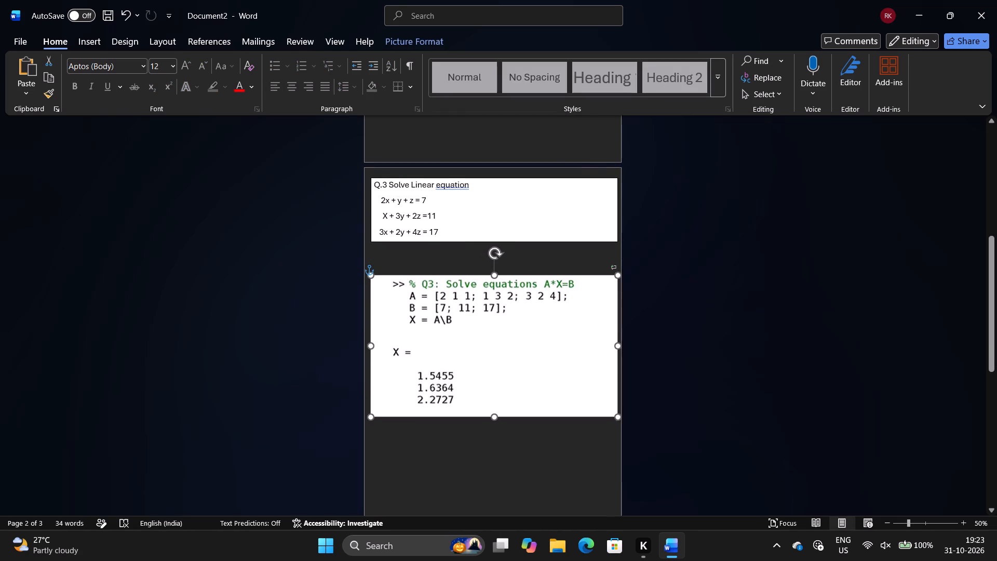
drag(614, 406, 603, 402)
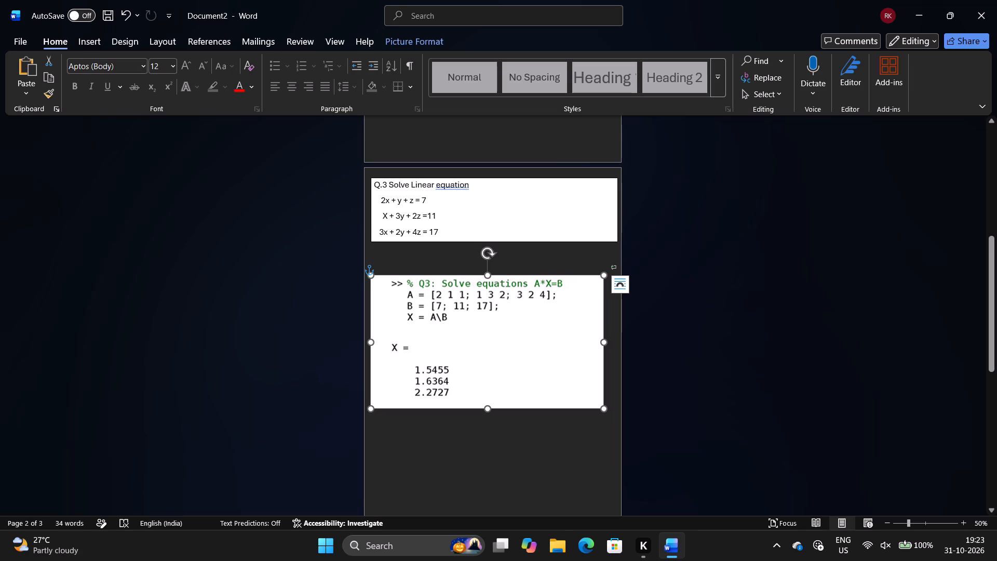
click(181, 429)
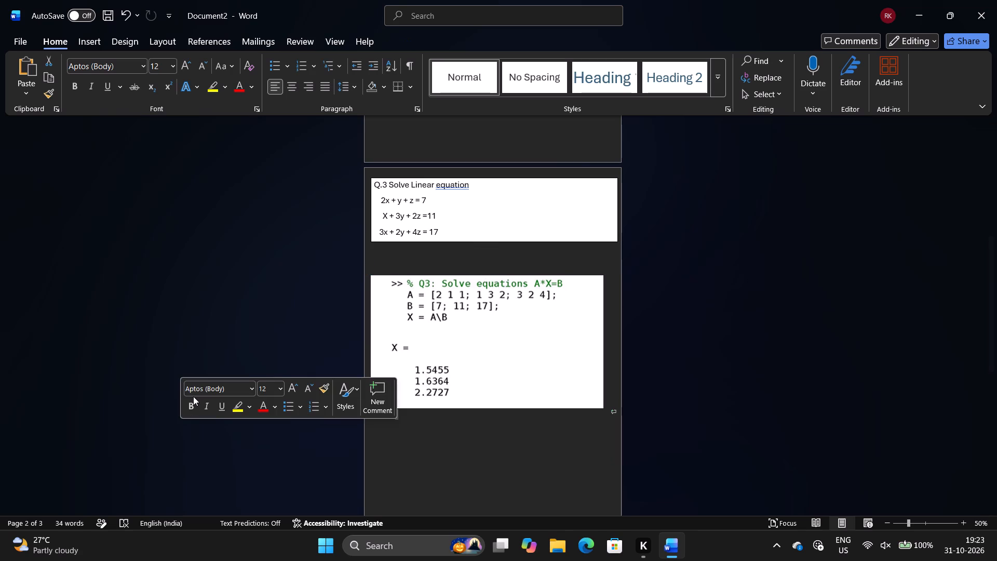
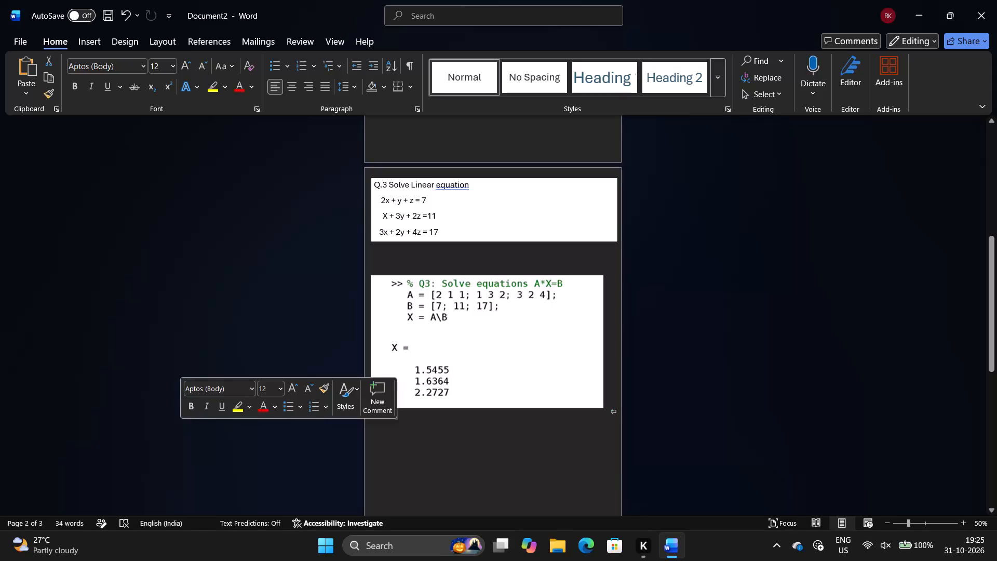
Insert a page break at the start of the page holding the Q.2 screenshots.
click(226, 218)
scroll(226, 218, down, 1)
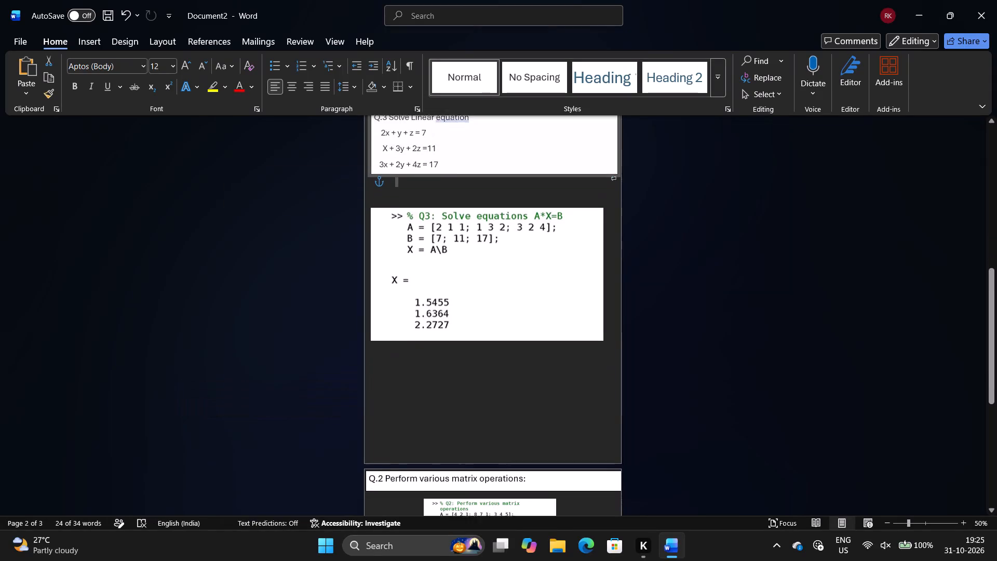
scroll(226, 218, down, 2)
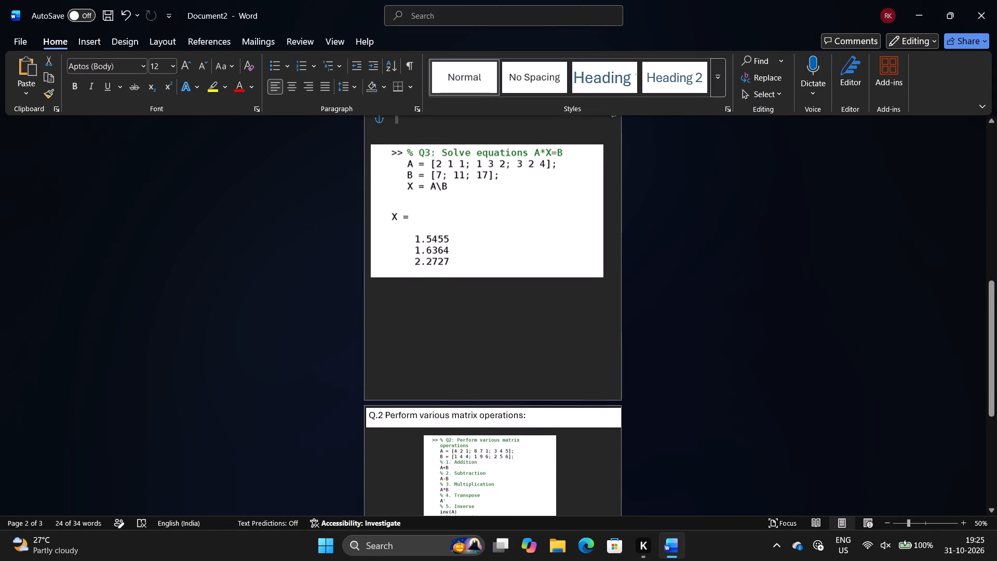
scroll(261, 319, down, 11)
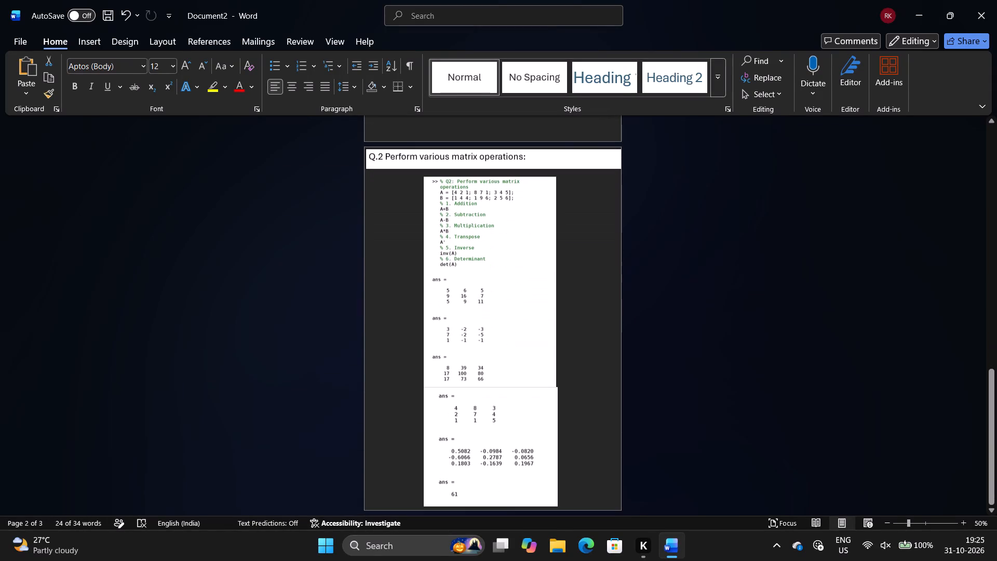
click(369, 436)
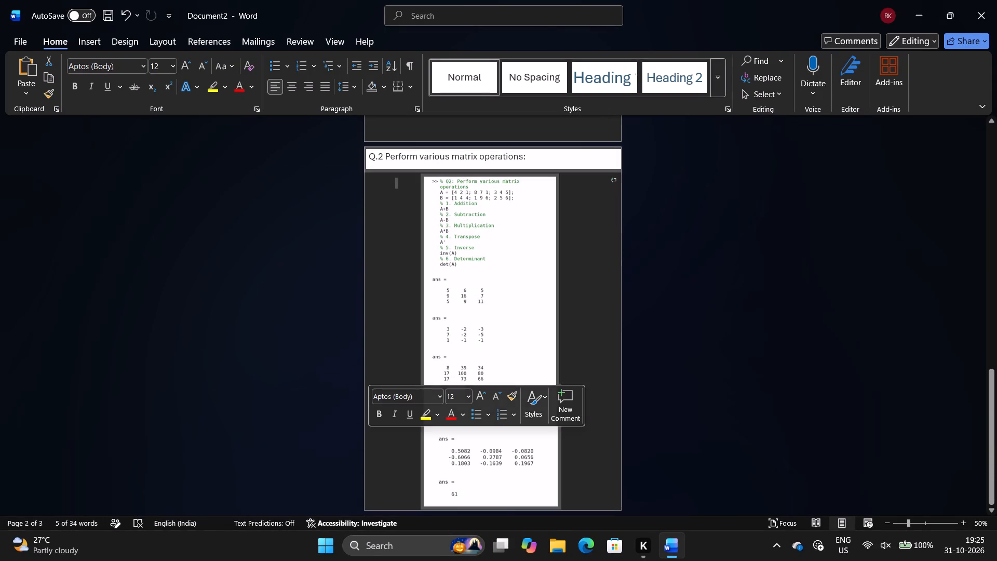
click(208, 379)
click(762, 330)
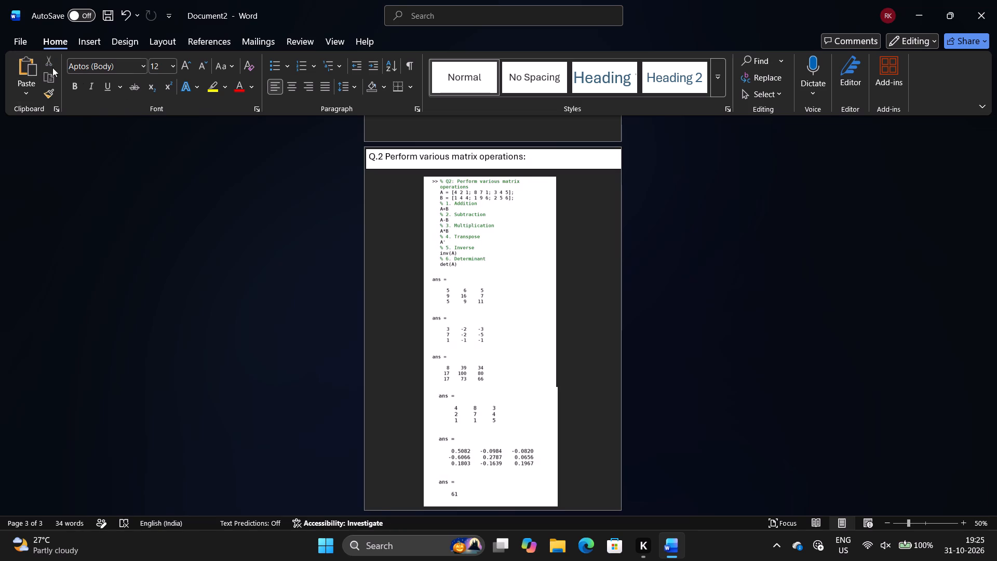
click(86, 39)
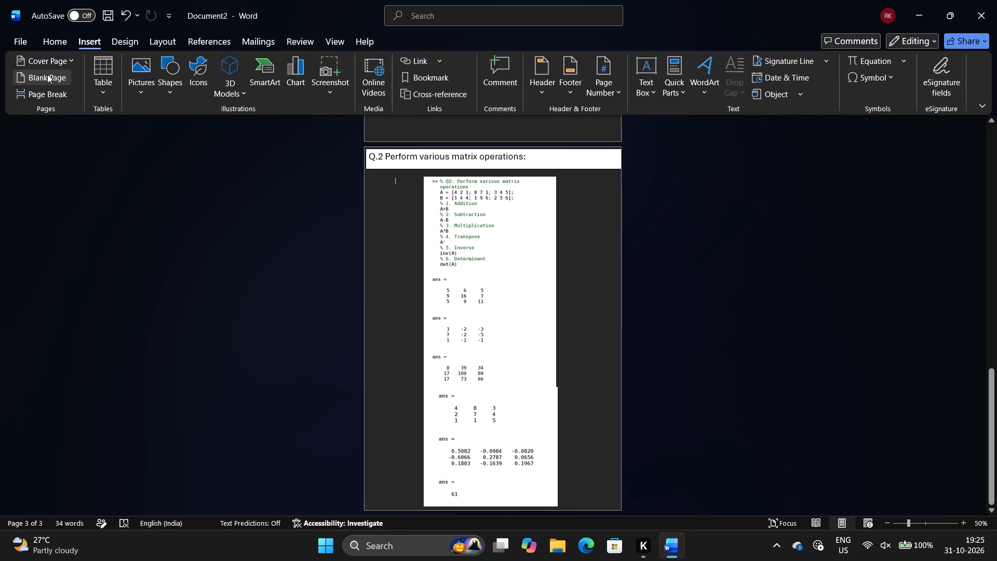
click(50, 96)
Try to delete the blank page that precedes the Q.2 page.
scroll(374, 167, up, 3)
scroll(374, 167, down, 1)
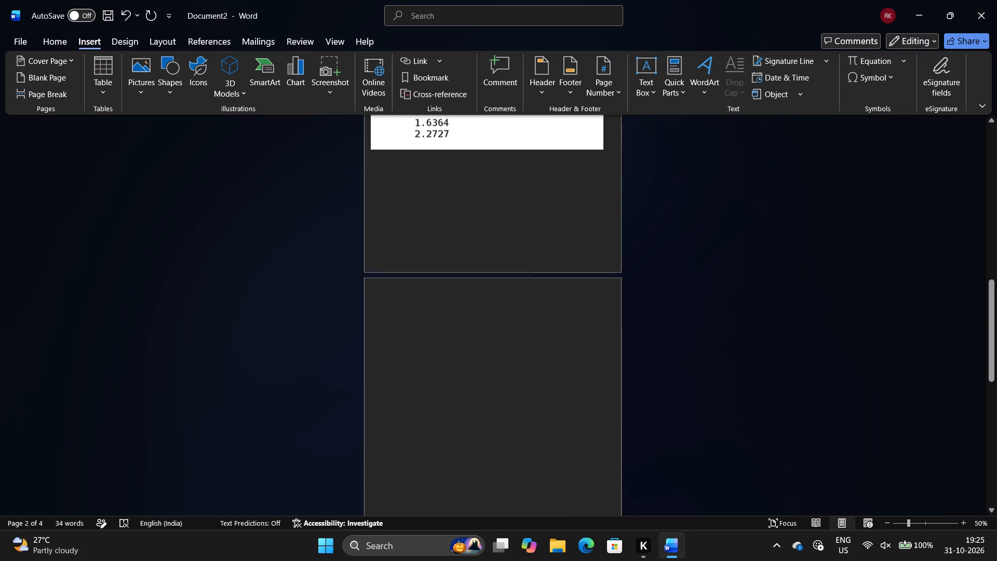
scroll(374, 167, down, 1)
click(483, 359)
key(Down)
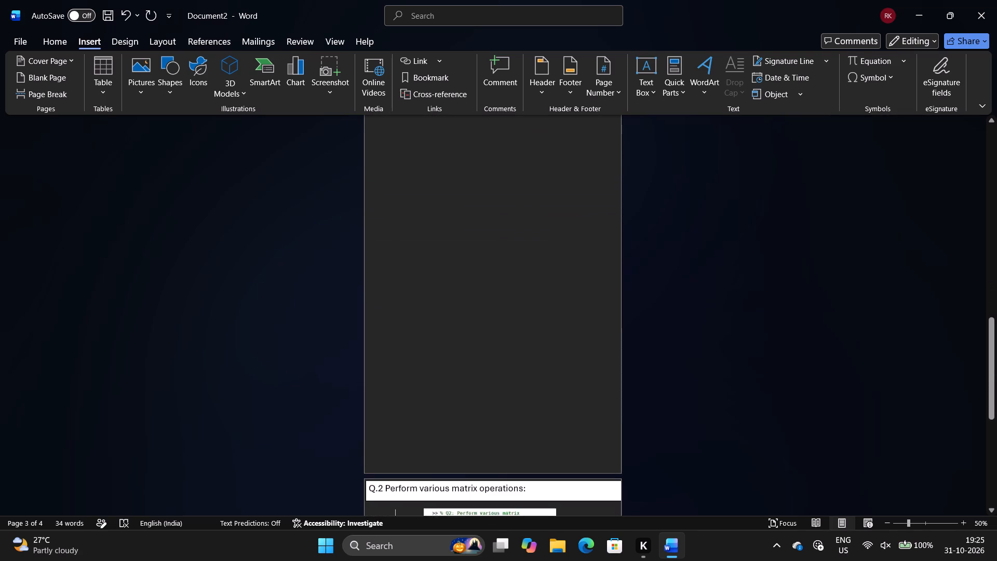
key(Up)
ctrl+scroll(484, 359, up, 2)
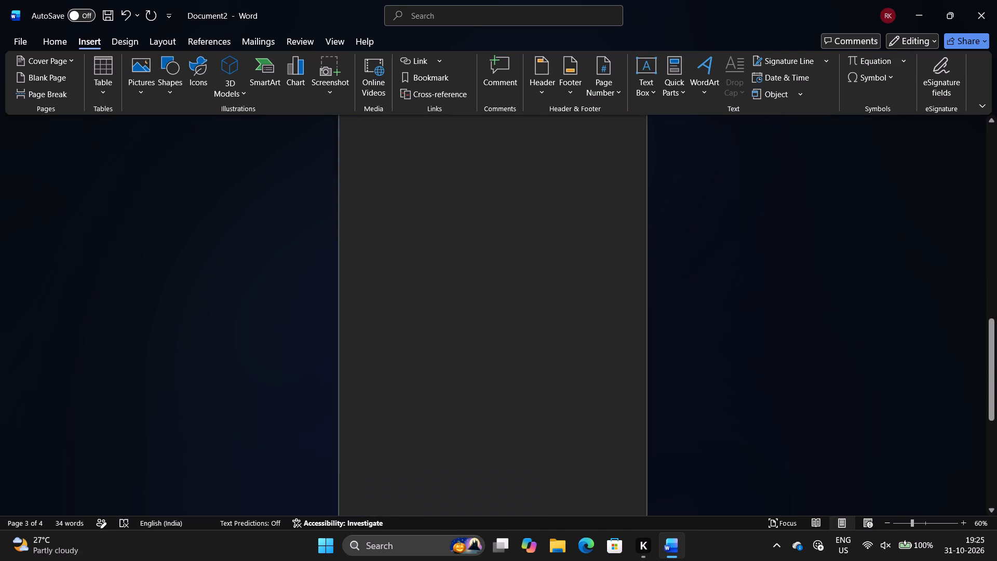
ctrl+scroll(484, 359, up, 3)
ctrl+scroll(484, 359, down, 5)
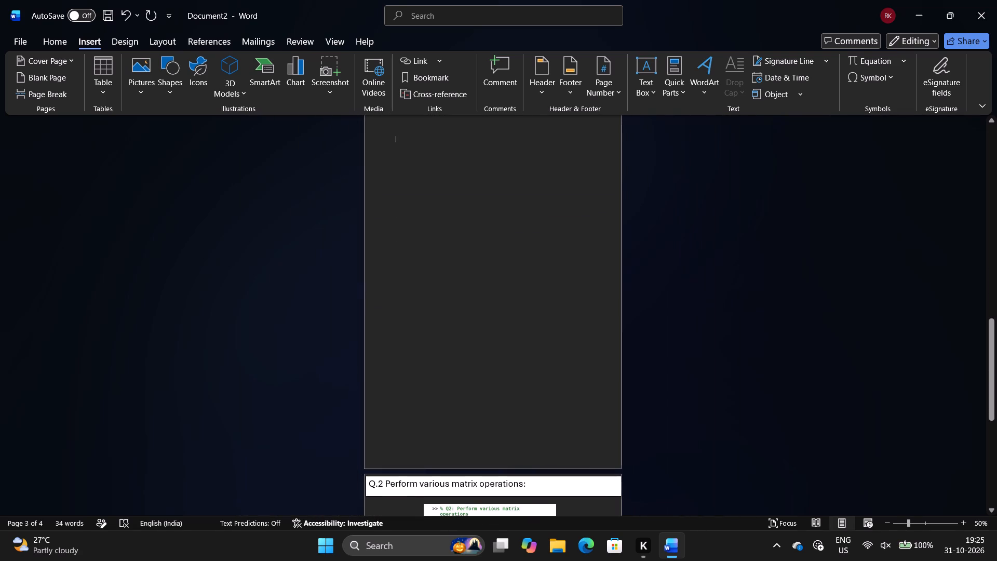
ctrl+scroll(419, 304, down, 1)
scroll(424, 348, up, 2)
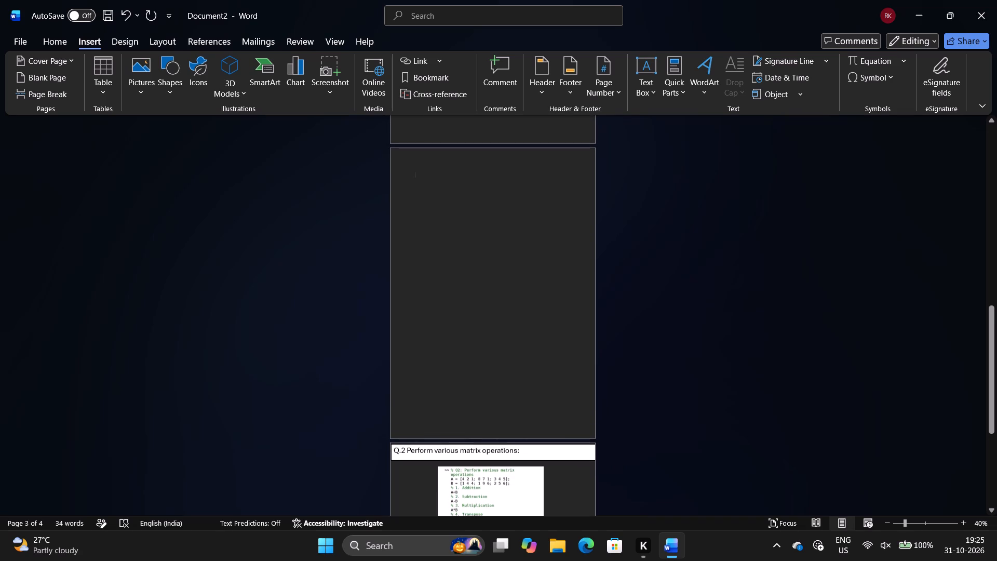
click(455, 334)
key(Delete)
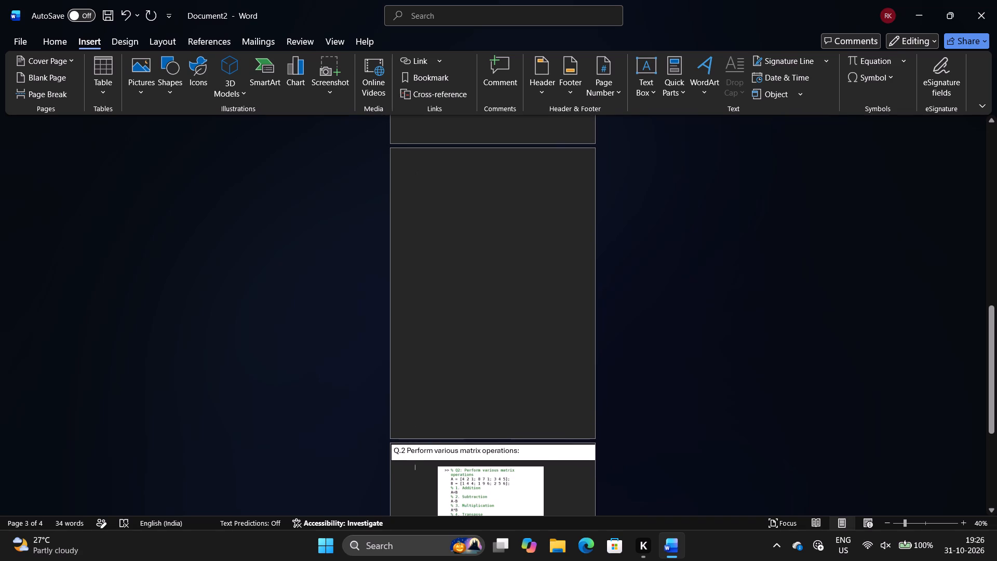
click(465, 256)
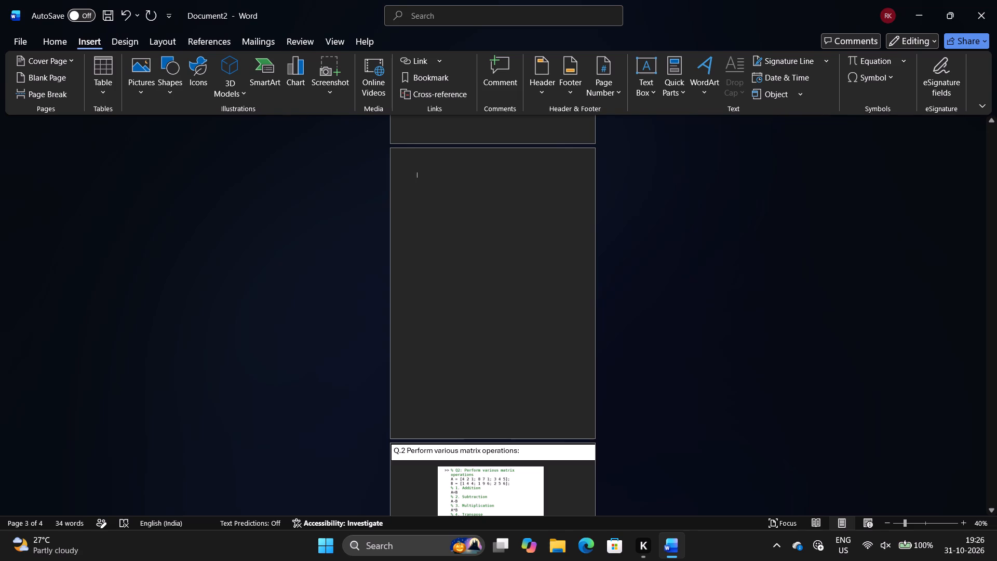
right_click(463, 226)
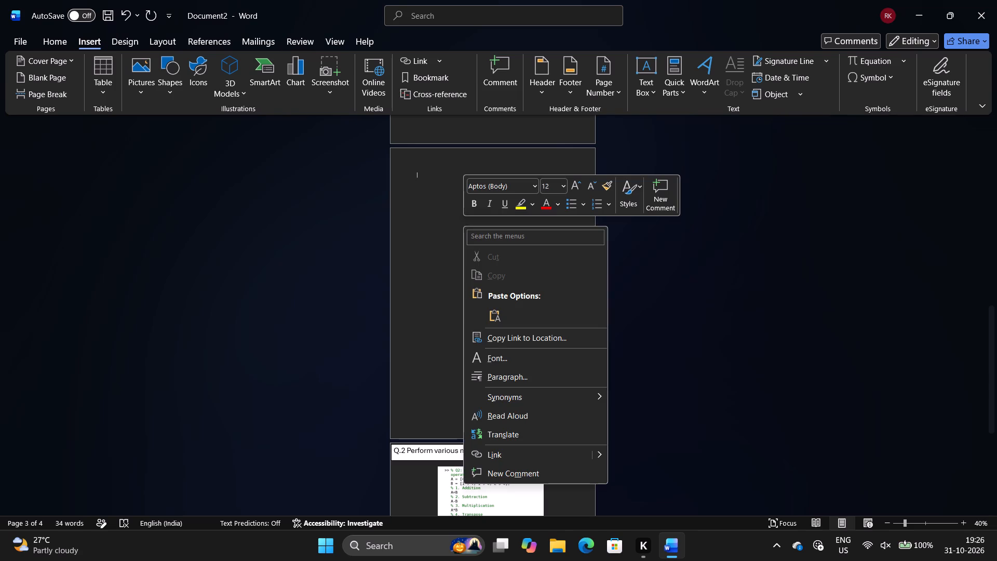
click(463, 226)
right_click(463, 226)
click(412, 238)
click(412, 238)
Look through the document's pages from Q.1 and Q.3 to Q.2 to examine their order and the blank page.
scroll(412, 238, up, 3)
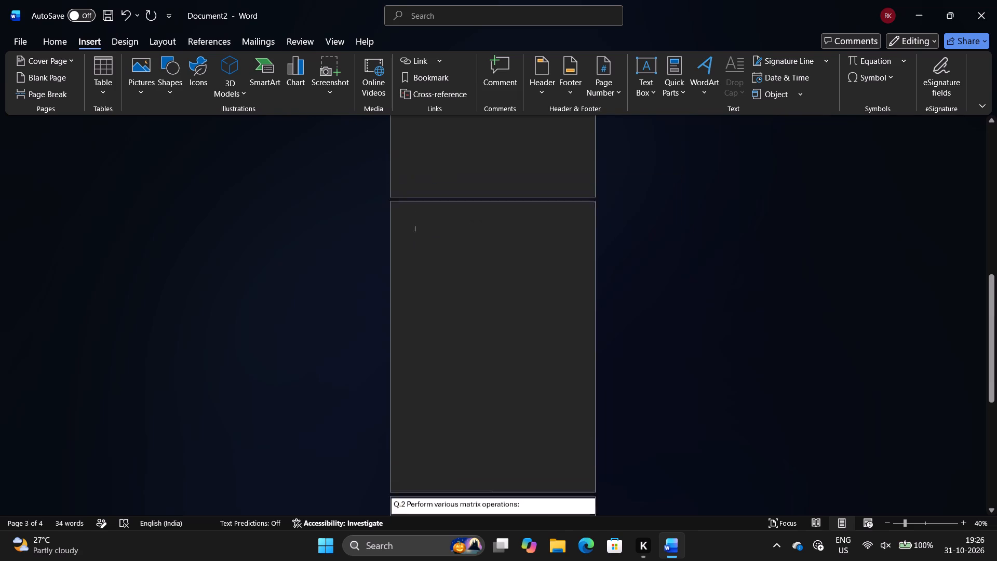
scroll(412, 238, up, 13)
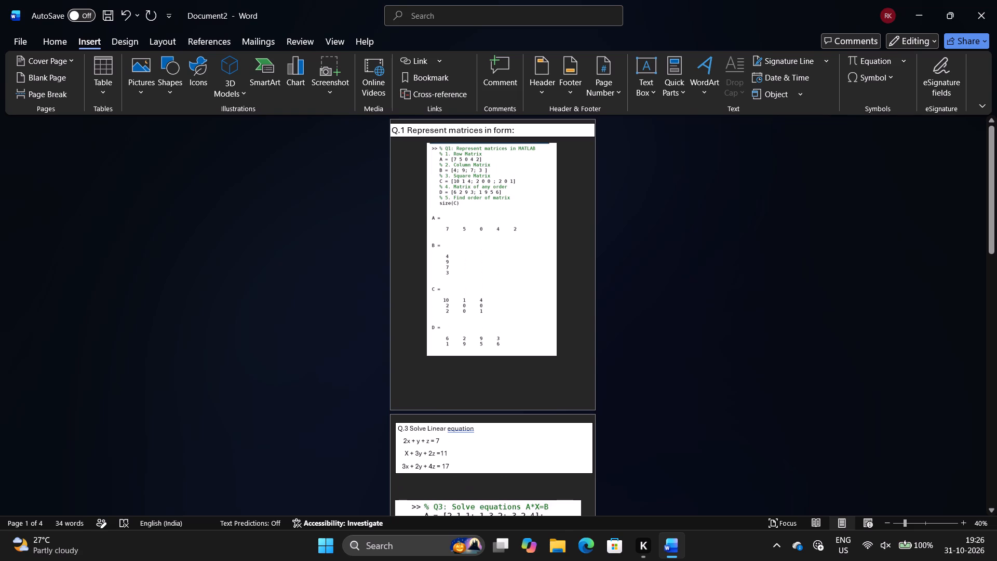
scroll(412, 238, down, 9)
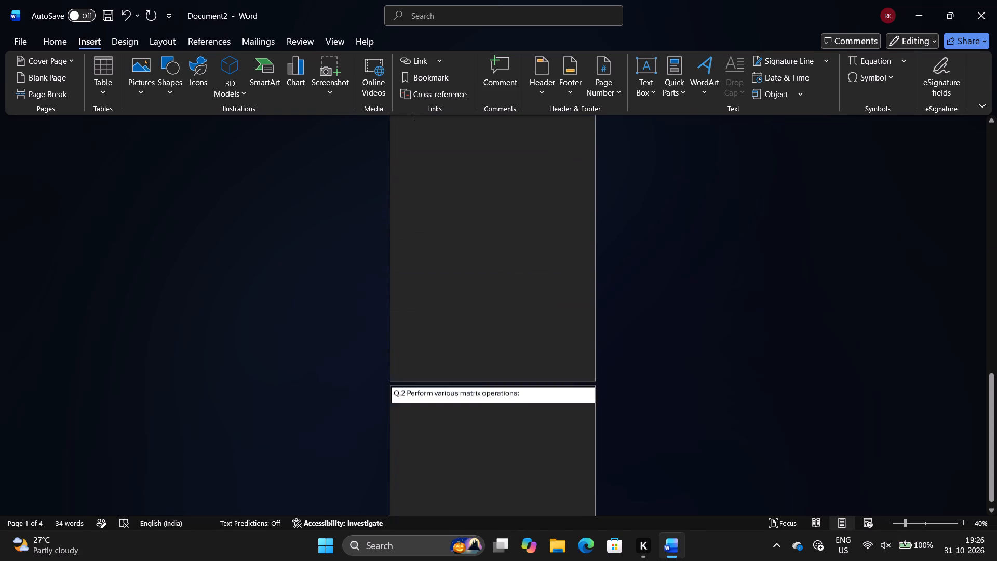
scroll(412, 238, down, 2)
scroll(412, 238, up, 2)
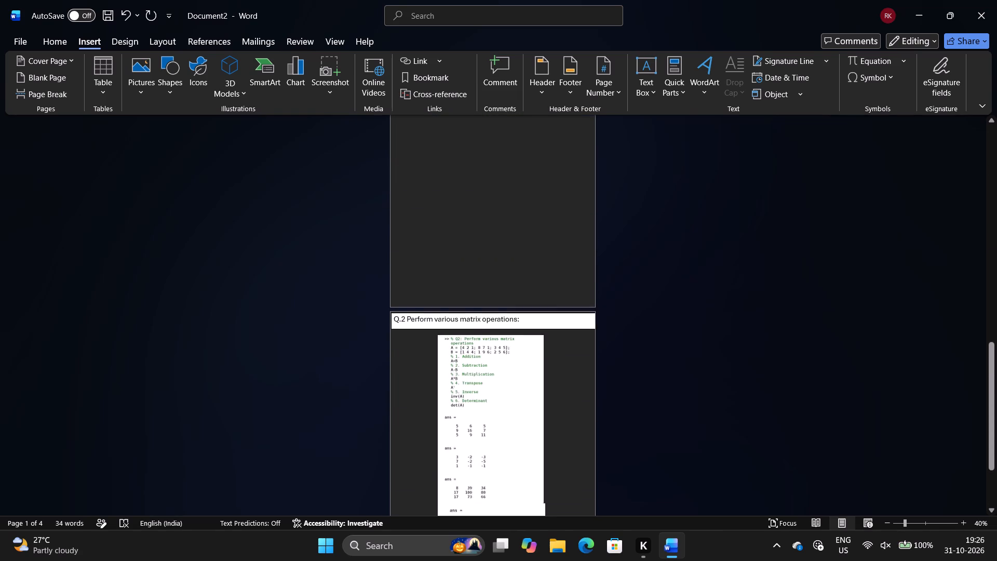
scroll(412, 238, up, 2)
click(412, 238)
scroll(470, 225, up, 1)
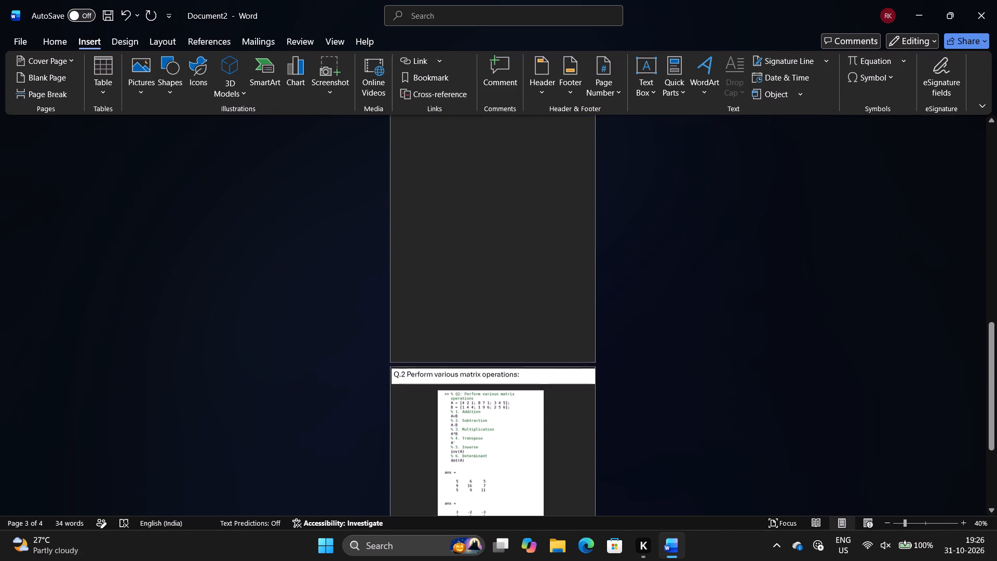
scroll(470, 225, up, 1)
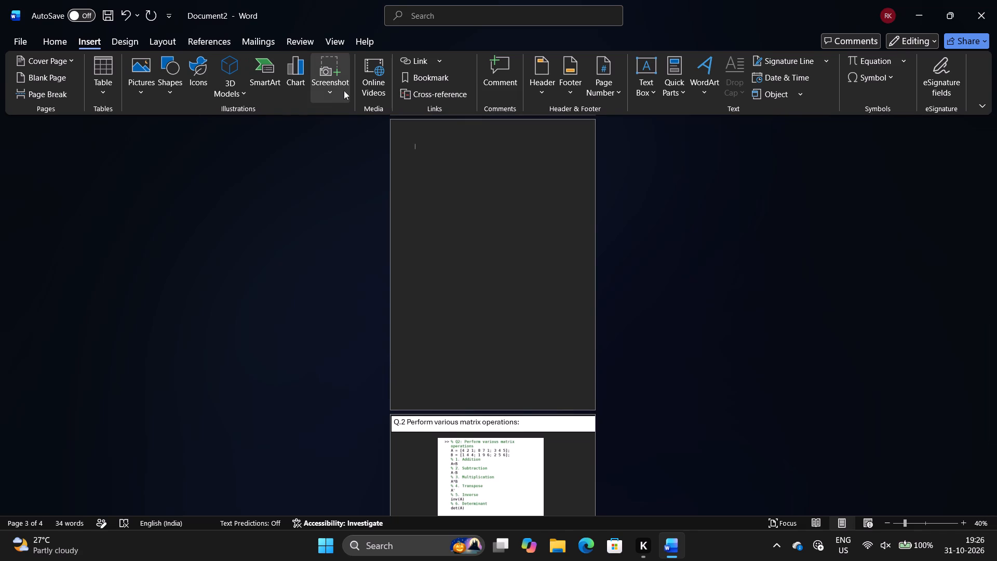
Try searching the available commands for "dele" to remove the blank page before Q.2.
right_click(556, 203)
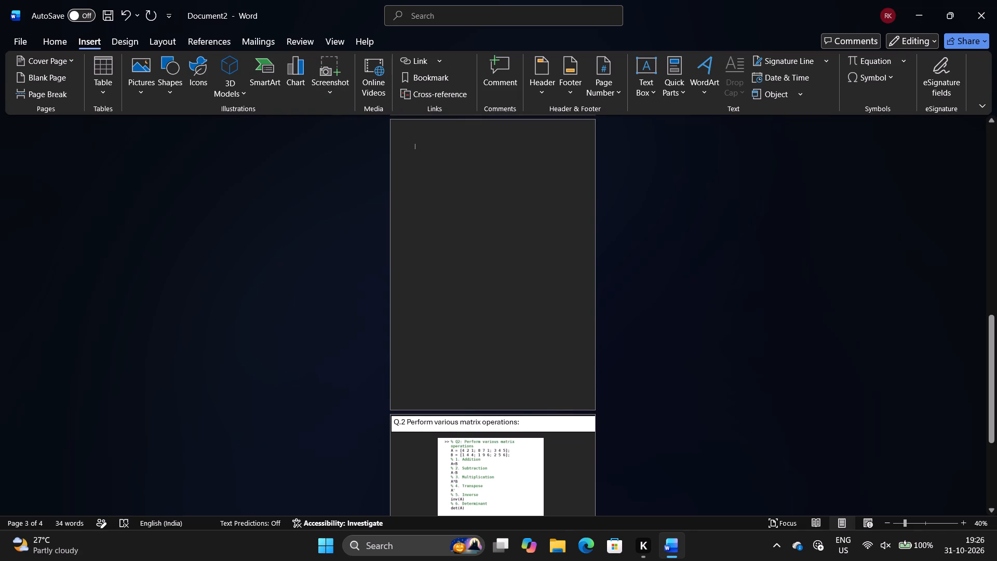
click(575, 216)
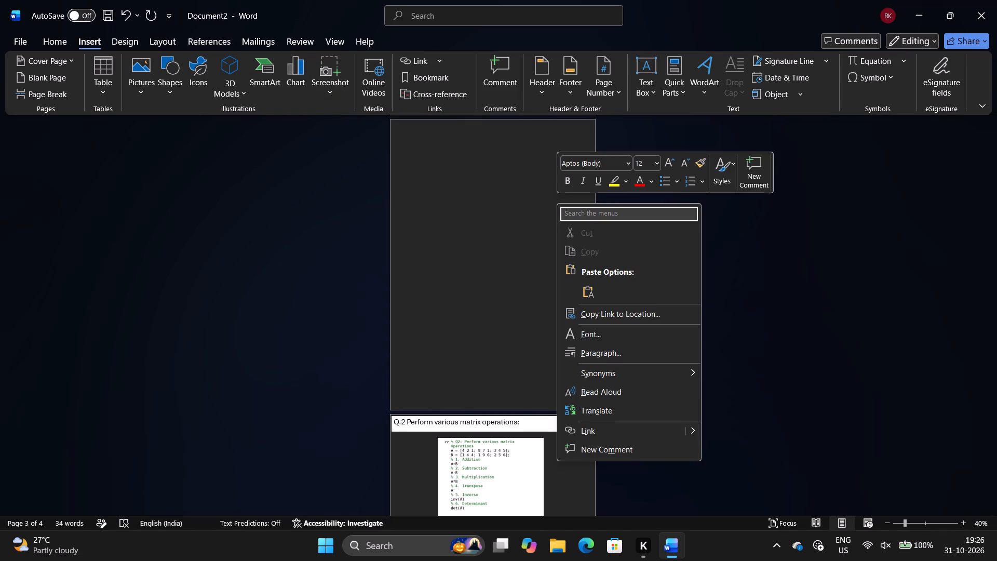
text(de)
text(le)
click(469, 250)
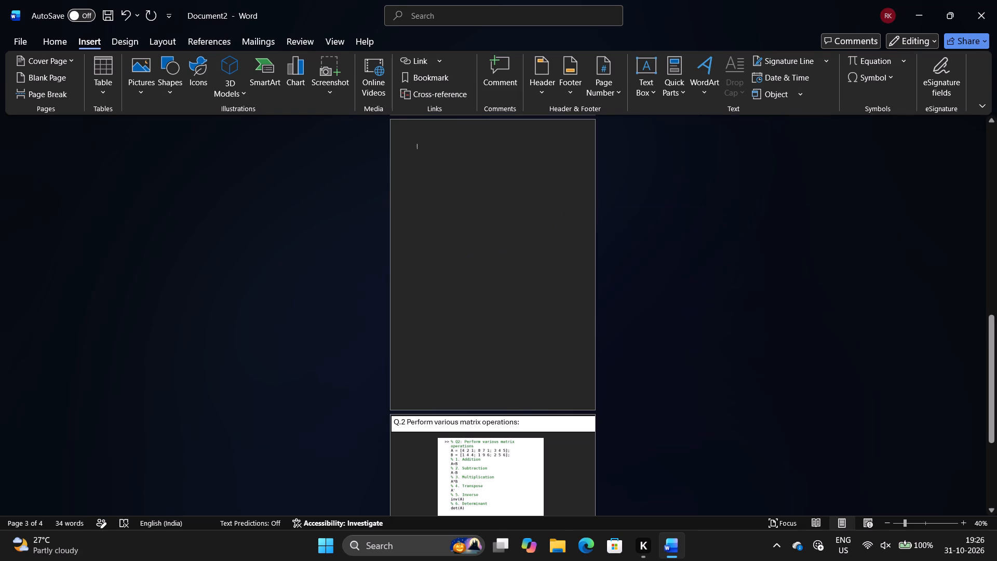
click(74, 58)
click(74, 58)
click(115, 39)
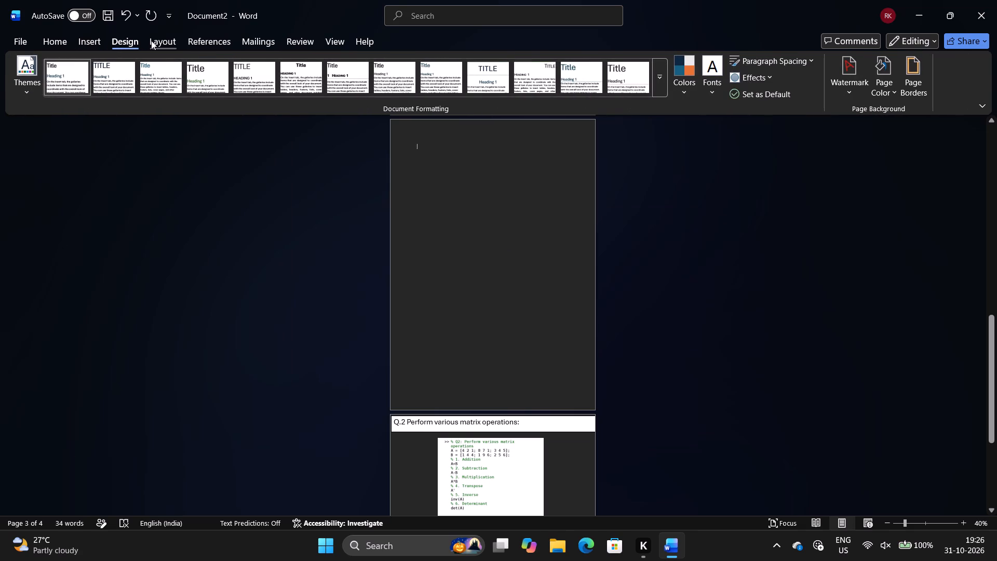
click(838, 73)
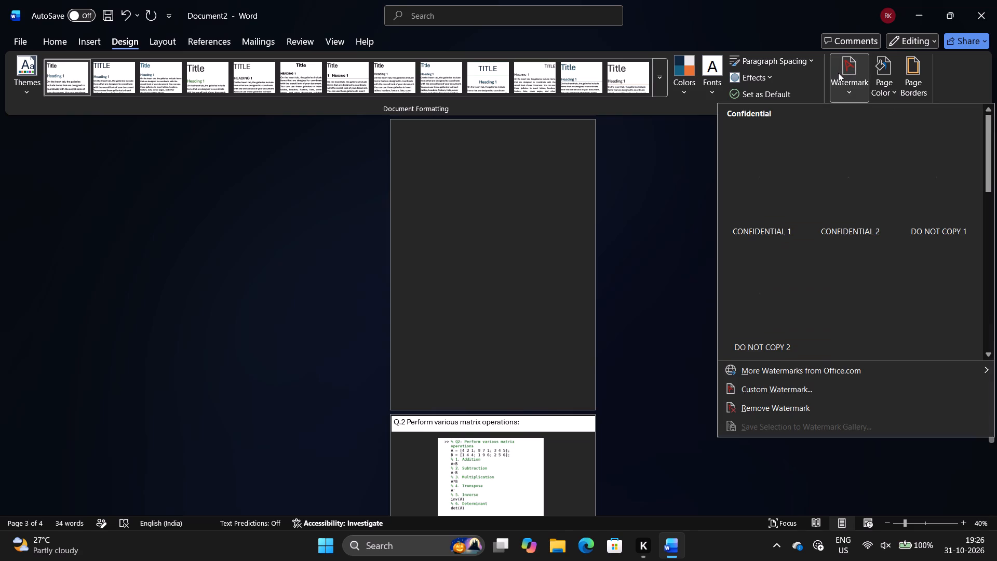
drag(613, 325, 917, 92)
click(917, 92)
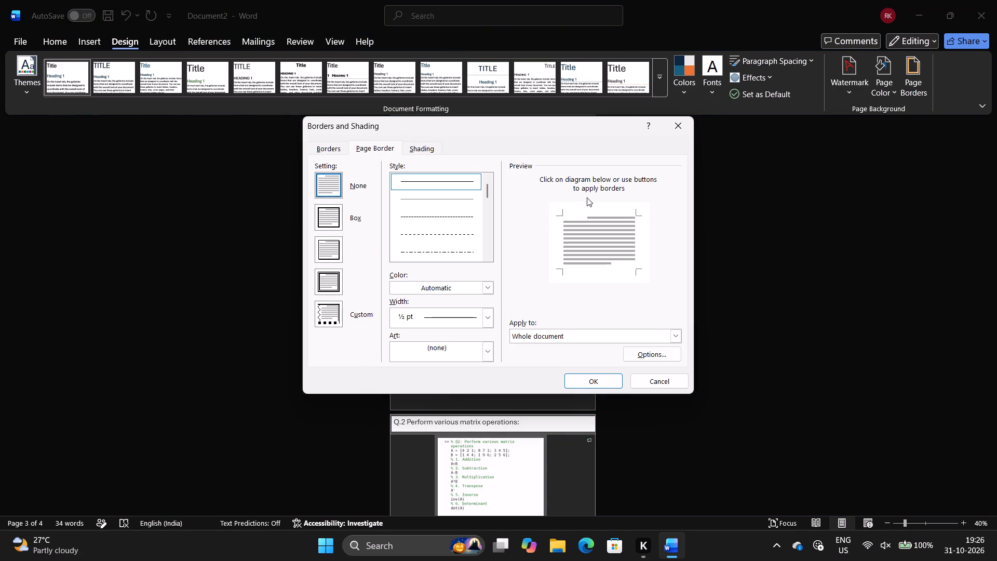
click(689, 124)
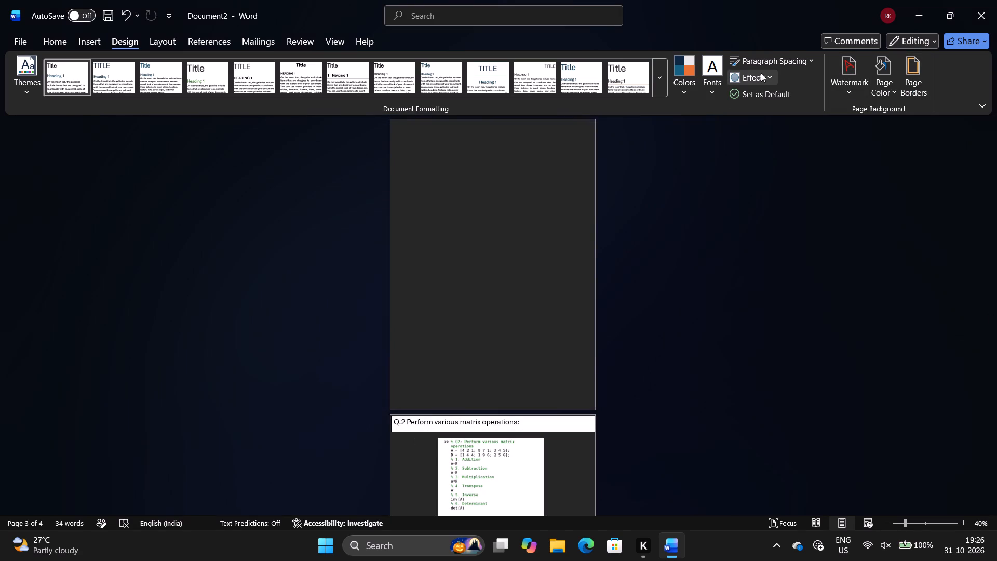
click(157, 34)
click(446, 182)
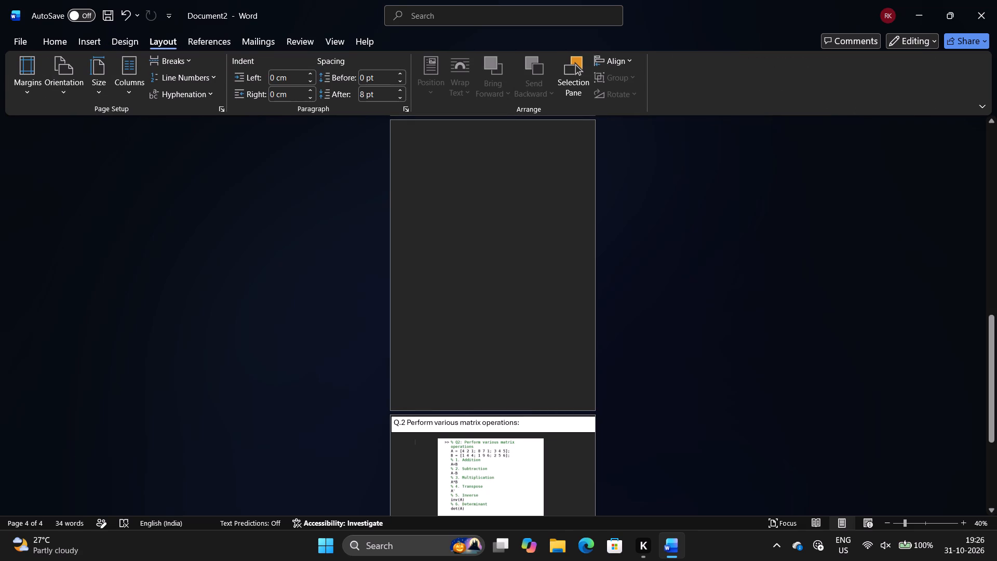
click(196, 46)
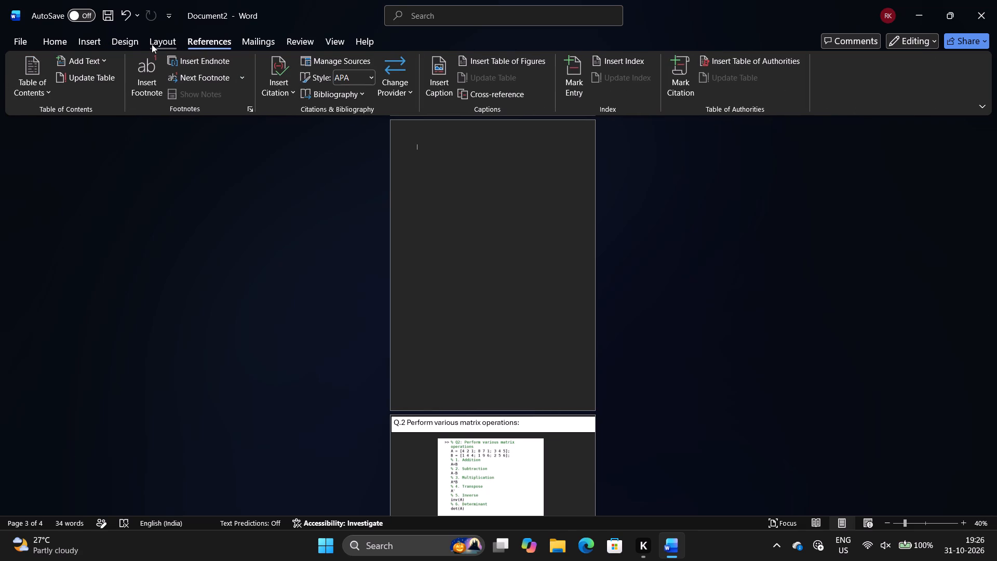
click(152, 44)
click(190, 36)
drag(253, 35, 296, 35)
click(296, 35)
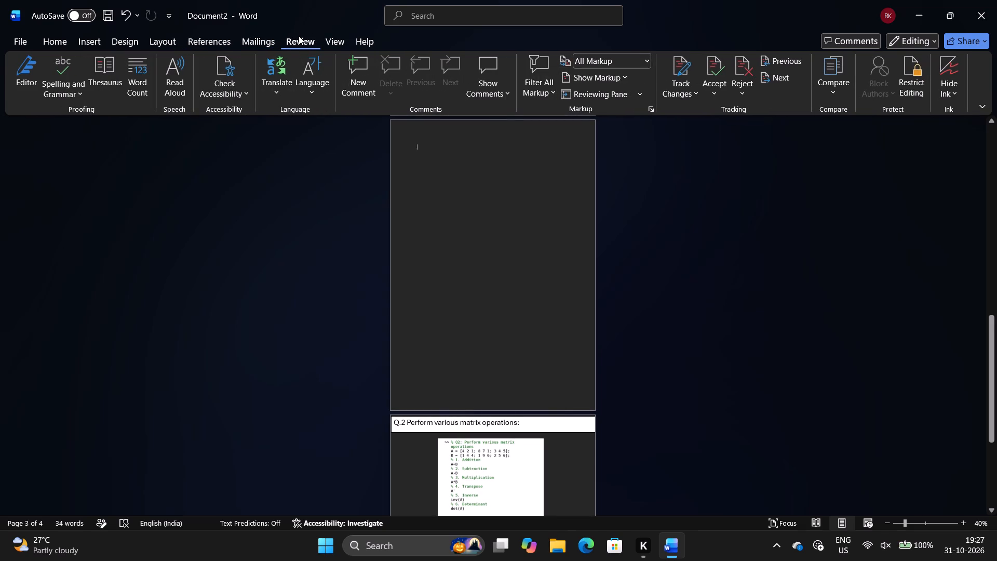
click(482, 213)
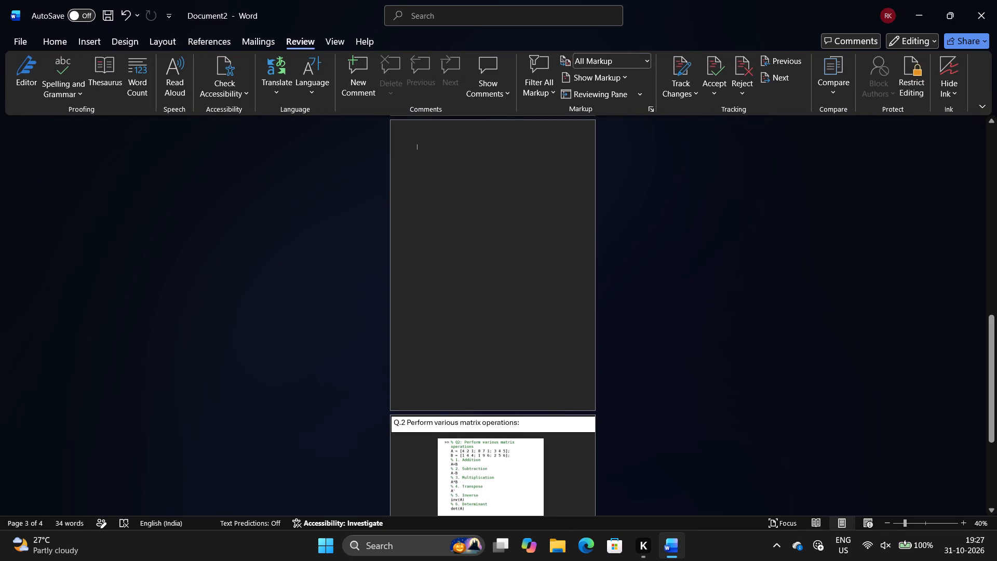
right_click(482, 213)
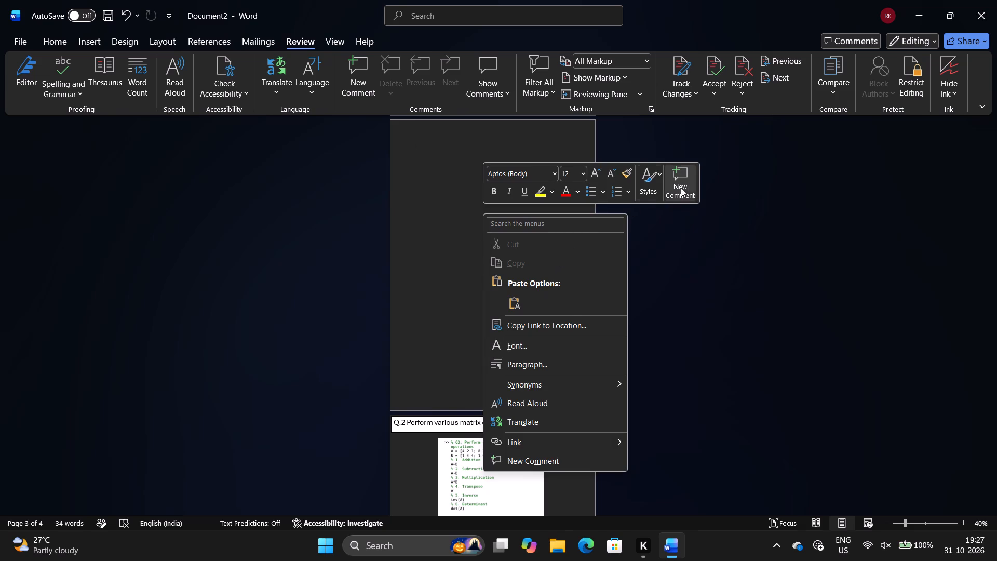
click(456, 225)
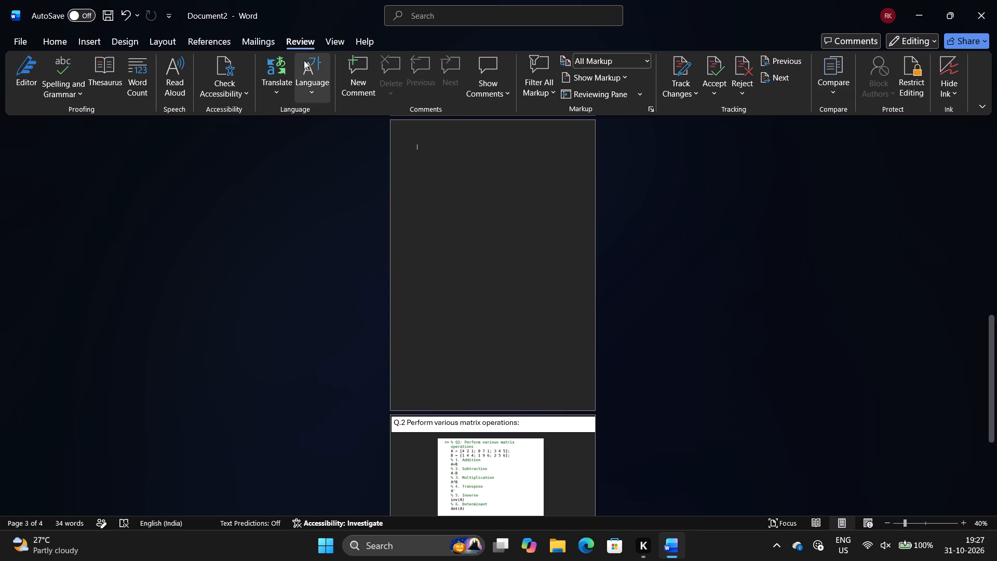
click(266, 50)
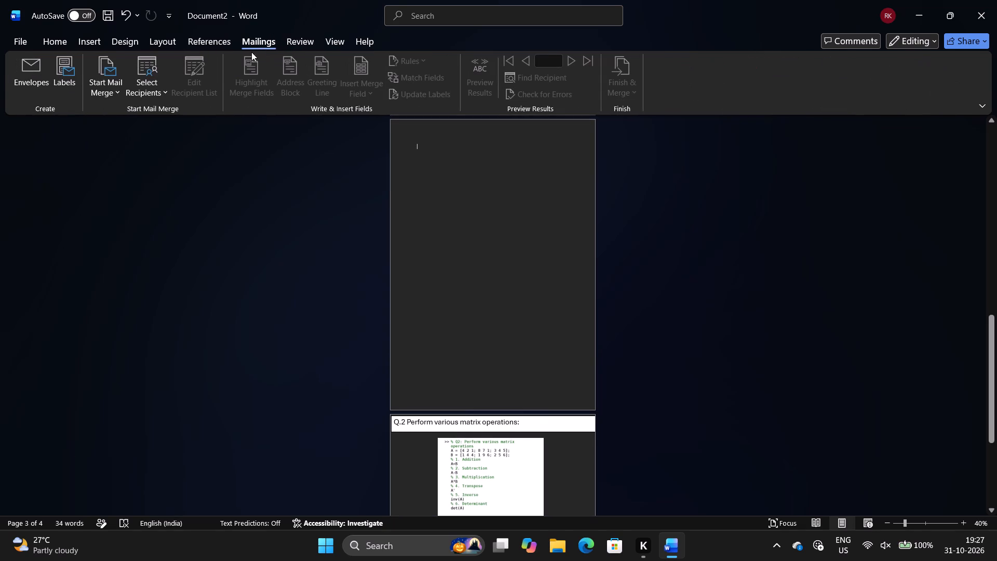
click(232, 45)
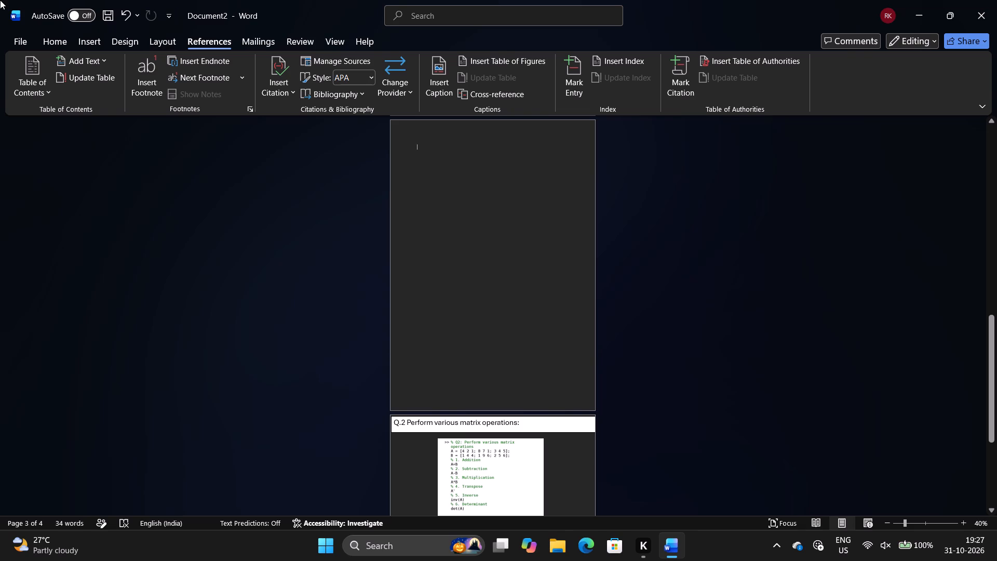
Undo the page break inserted before the Q.2 page.
click(126, 17)
scroll(362, 319, up, 2)
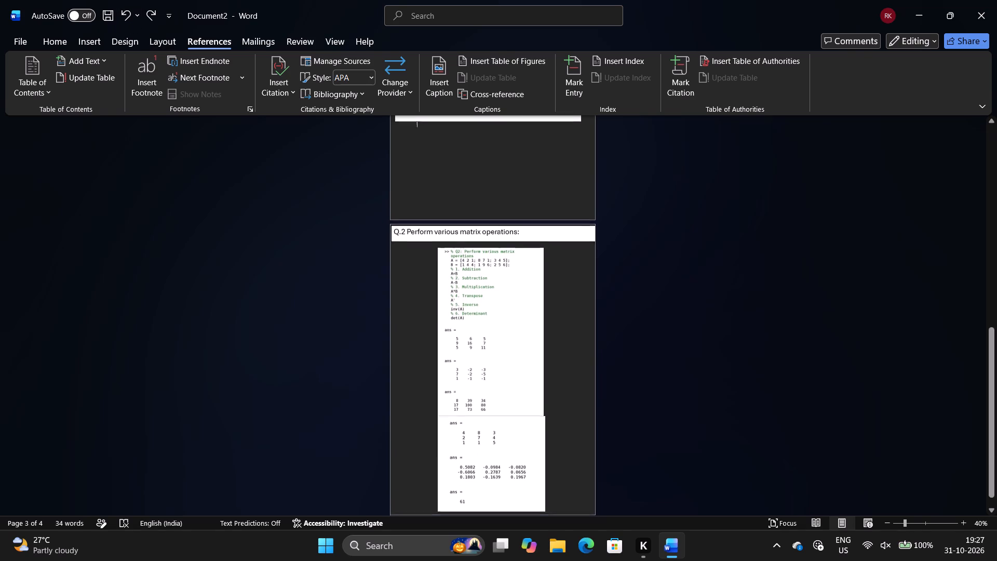
scroll(362, 319, up, 3)
scroll(362, 319, down, 8)
click(335, 366)
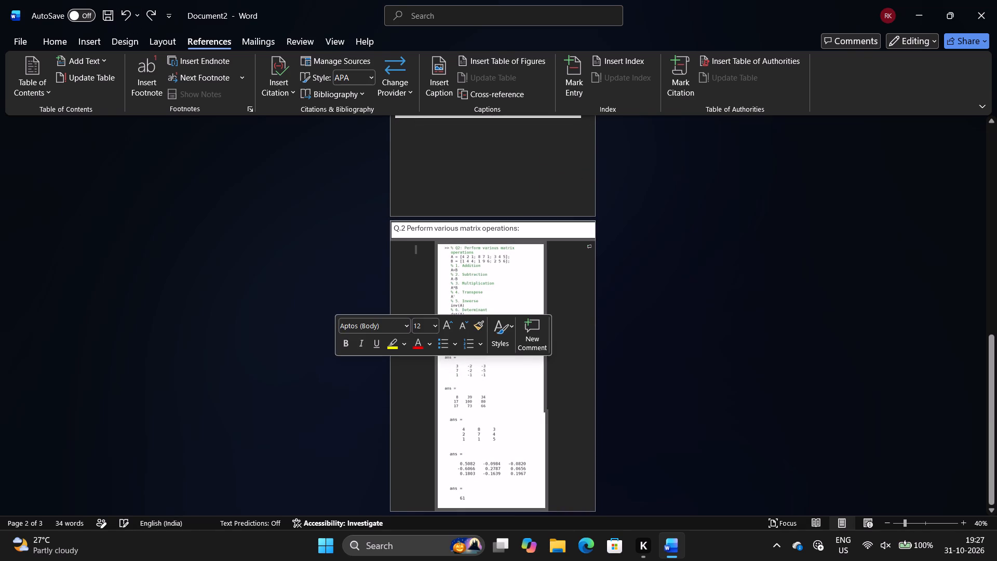
click(269, 393)
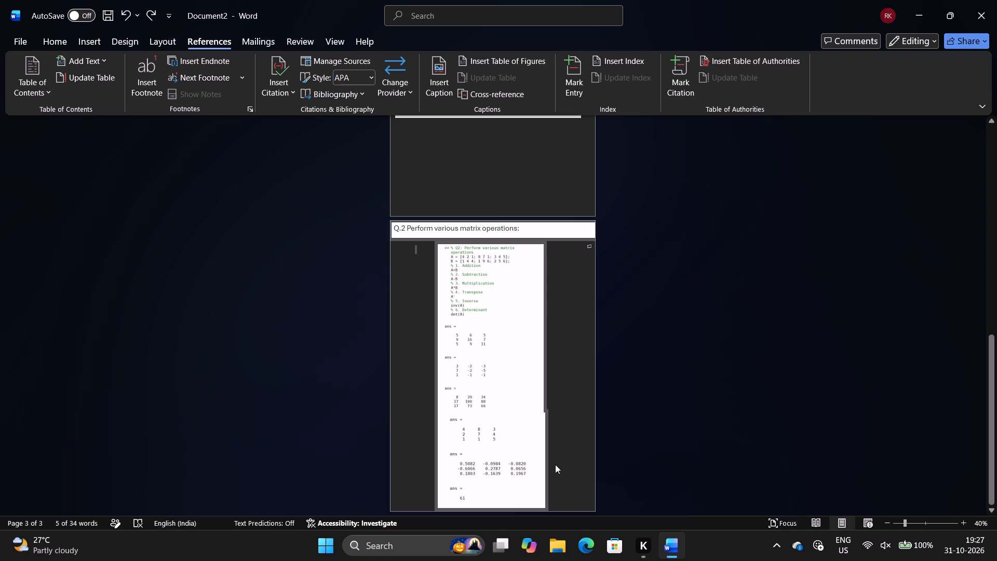
scroll(498, 436, down, 3)
click(774, 350)
click(774, 350)
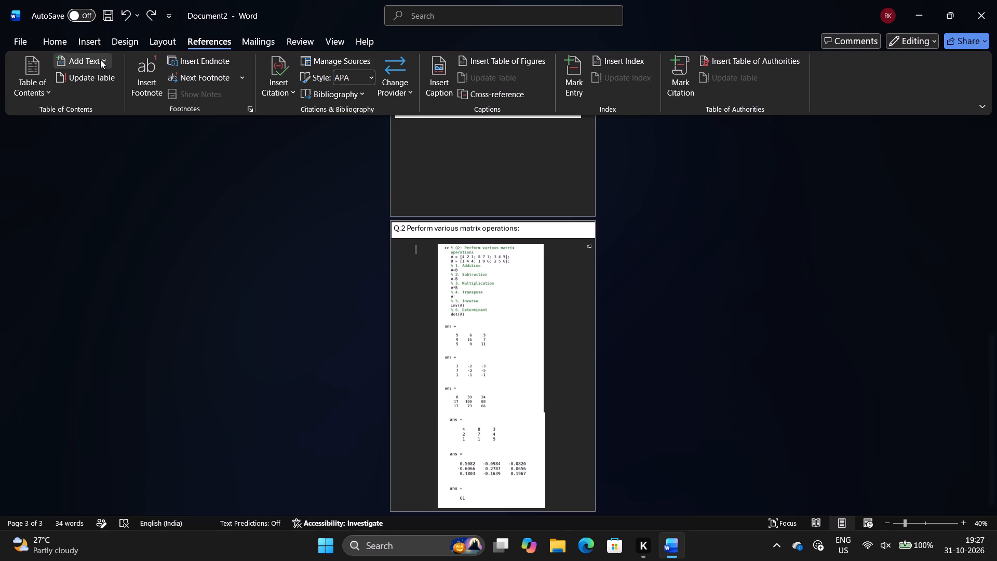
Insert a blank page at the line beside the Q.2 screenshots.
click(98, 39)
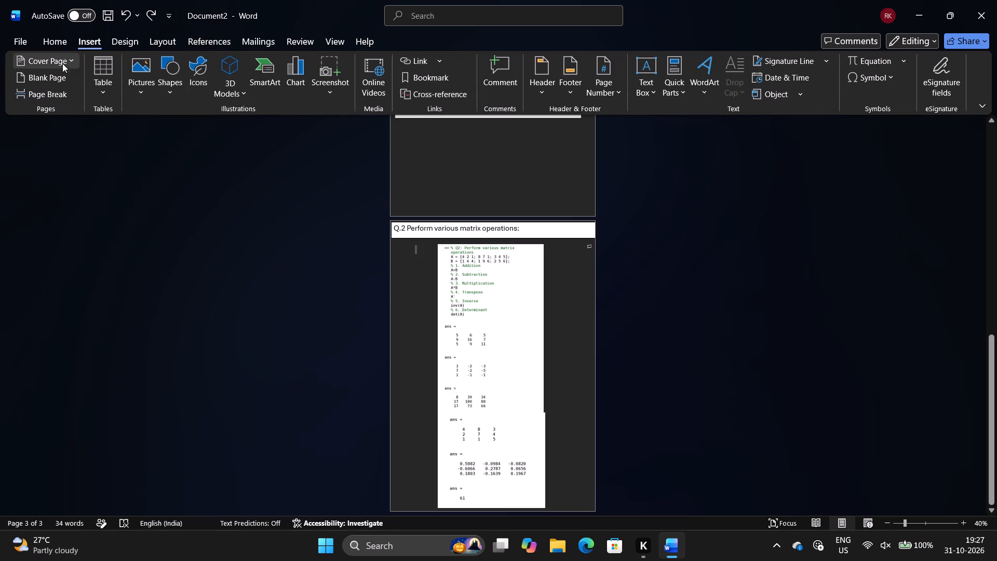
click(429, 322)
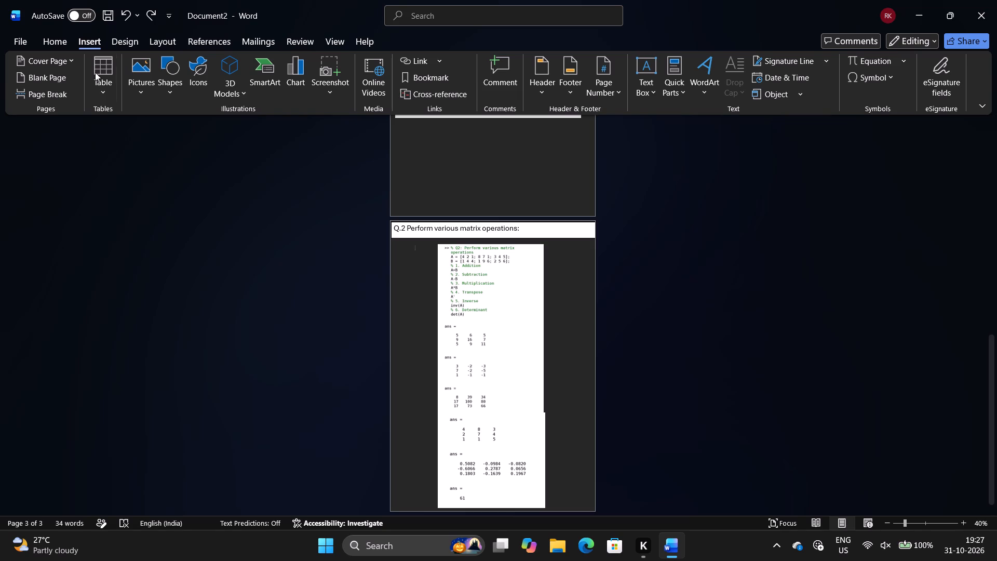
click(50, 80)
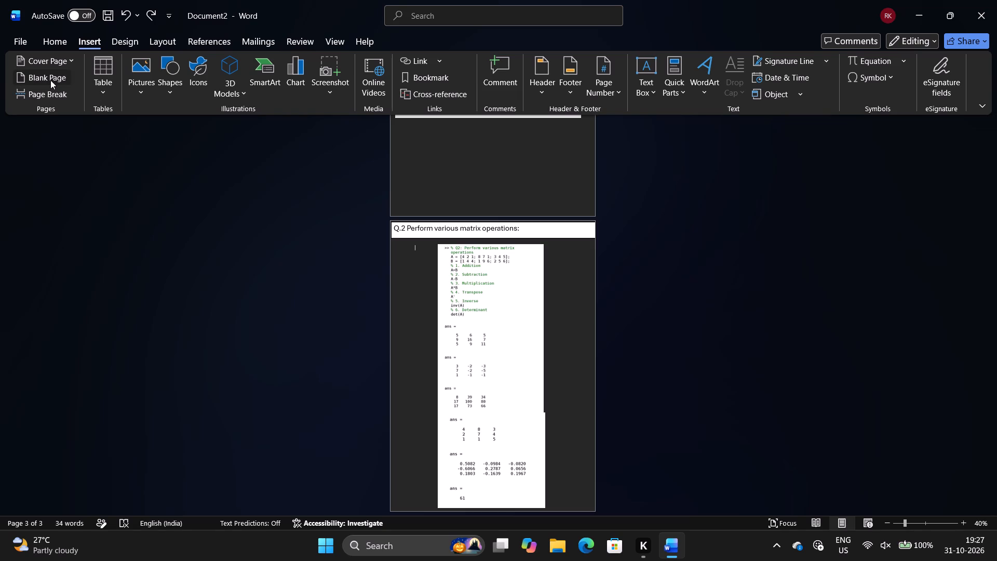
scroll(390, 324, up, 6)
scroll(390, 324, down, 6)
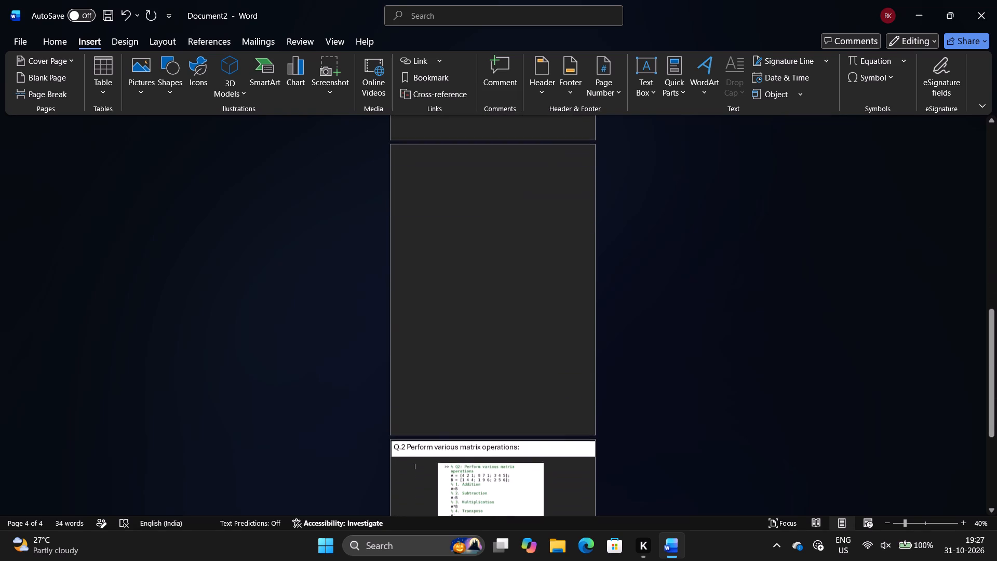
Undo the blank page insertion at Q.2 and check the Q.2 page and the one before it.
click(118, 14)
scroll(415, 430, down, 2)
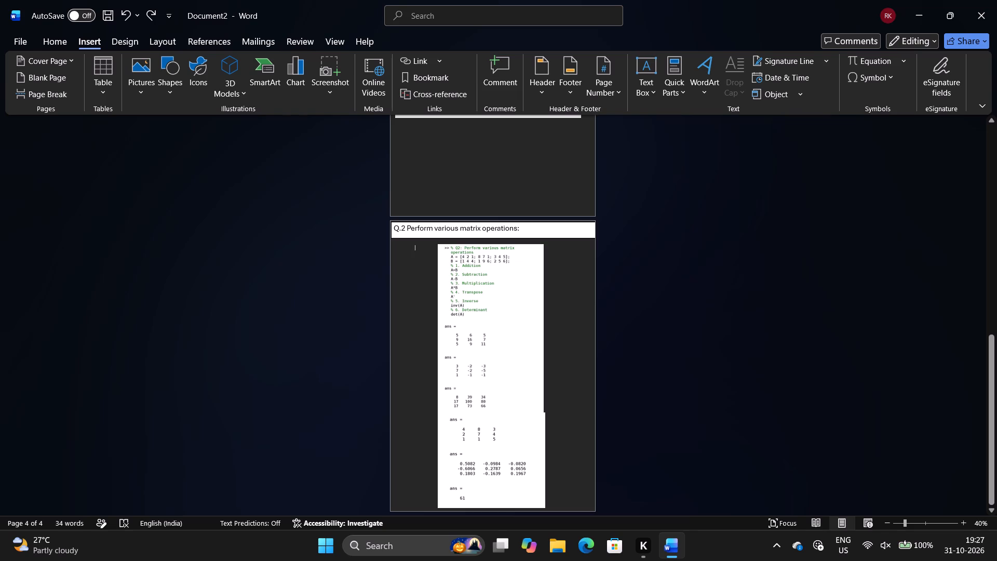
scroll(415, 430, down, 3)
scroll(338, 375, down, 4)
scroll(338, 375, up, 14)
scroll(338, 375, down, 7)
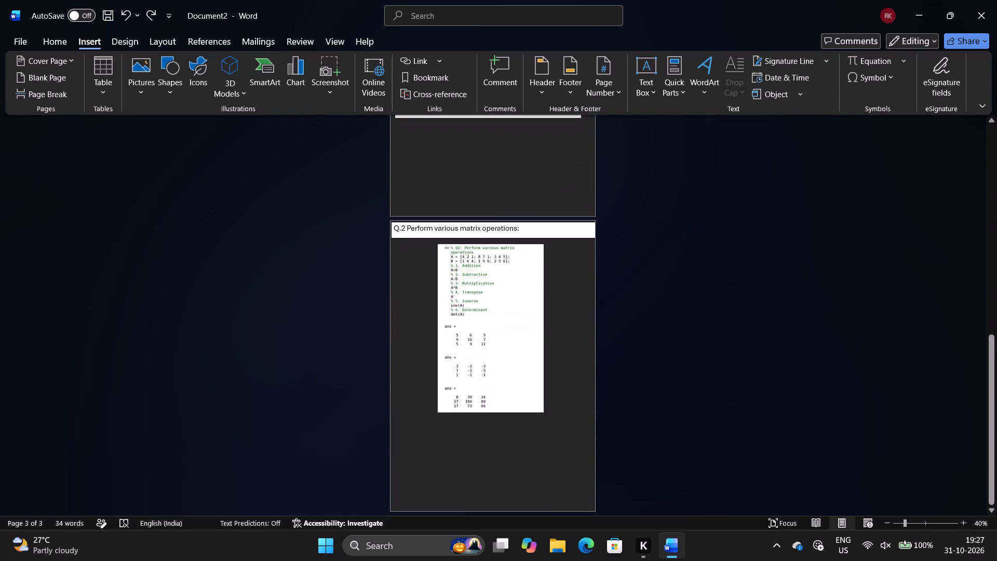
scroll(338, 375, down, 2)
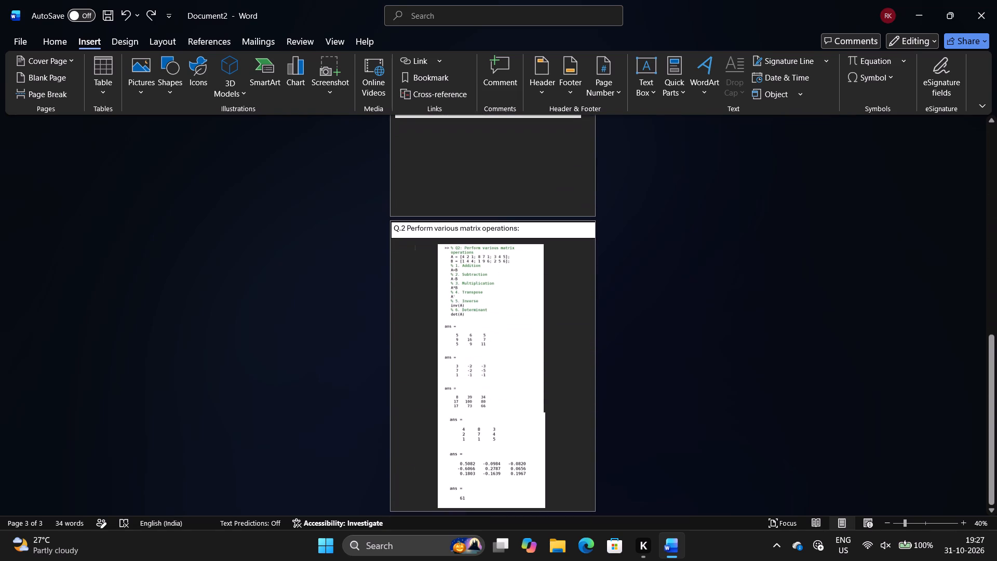
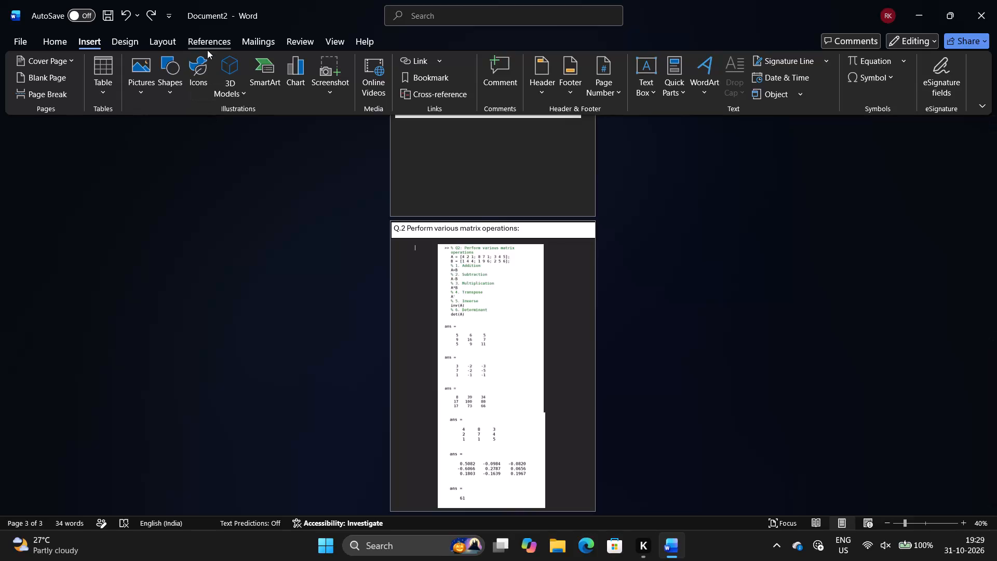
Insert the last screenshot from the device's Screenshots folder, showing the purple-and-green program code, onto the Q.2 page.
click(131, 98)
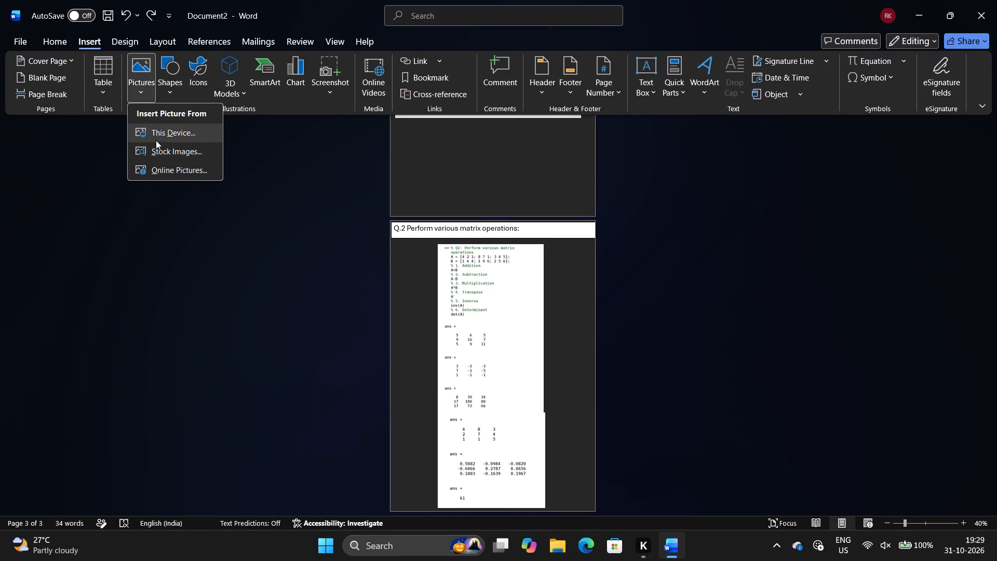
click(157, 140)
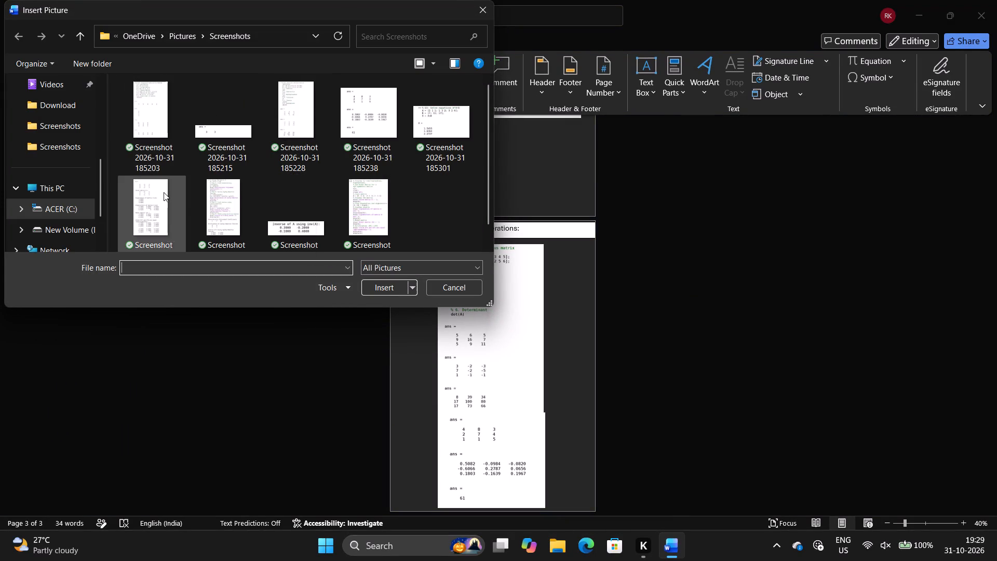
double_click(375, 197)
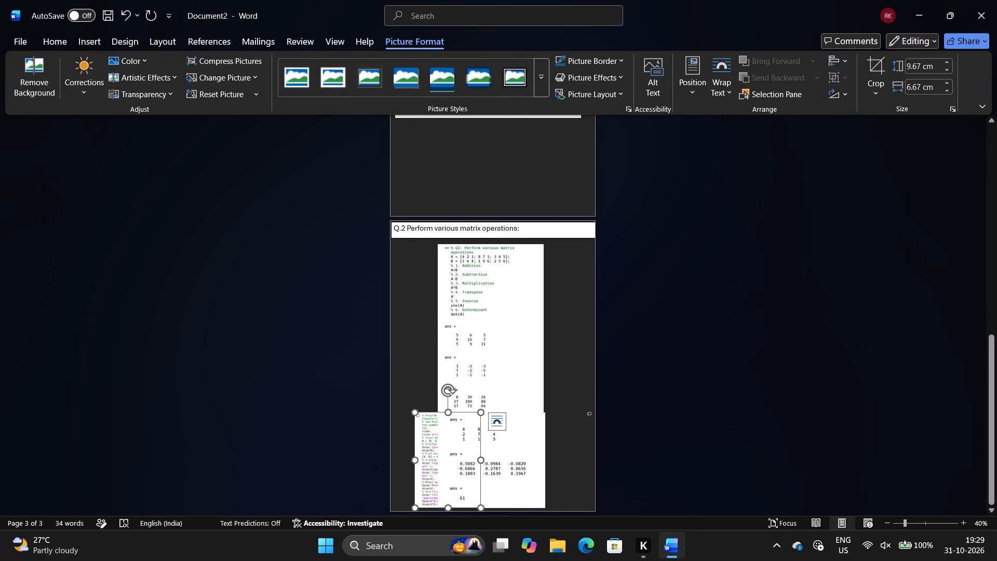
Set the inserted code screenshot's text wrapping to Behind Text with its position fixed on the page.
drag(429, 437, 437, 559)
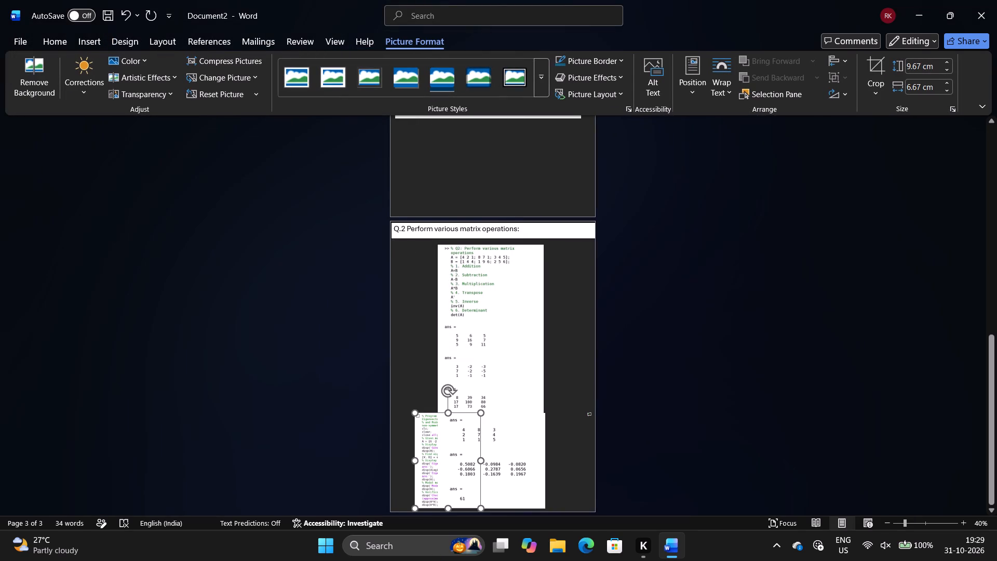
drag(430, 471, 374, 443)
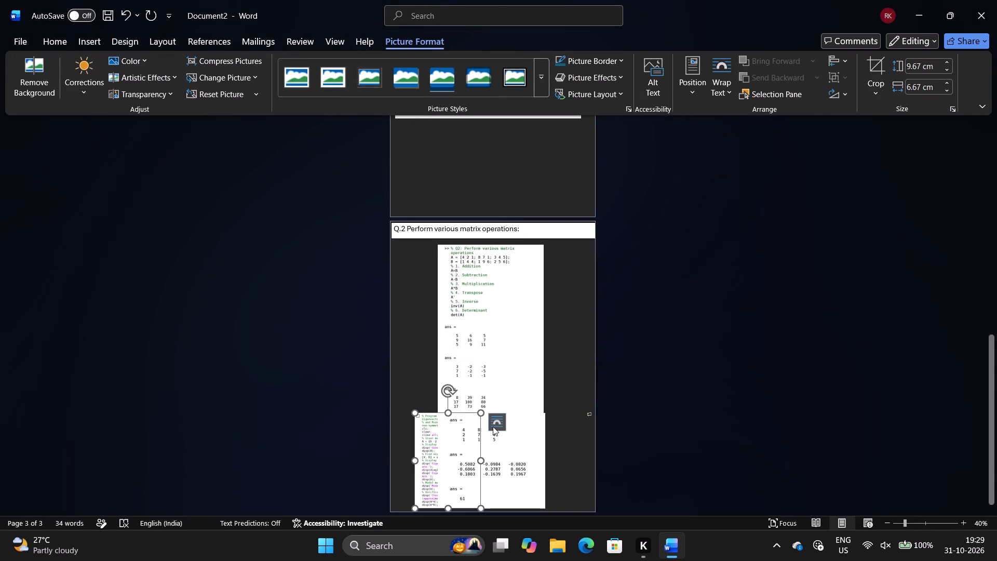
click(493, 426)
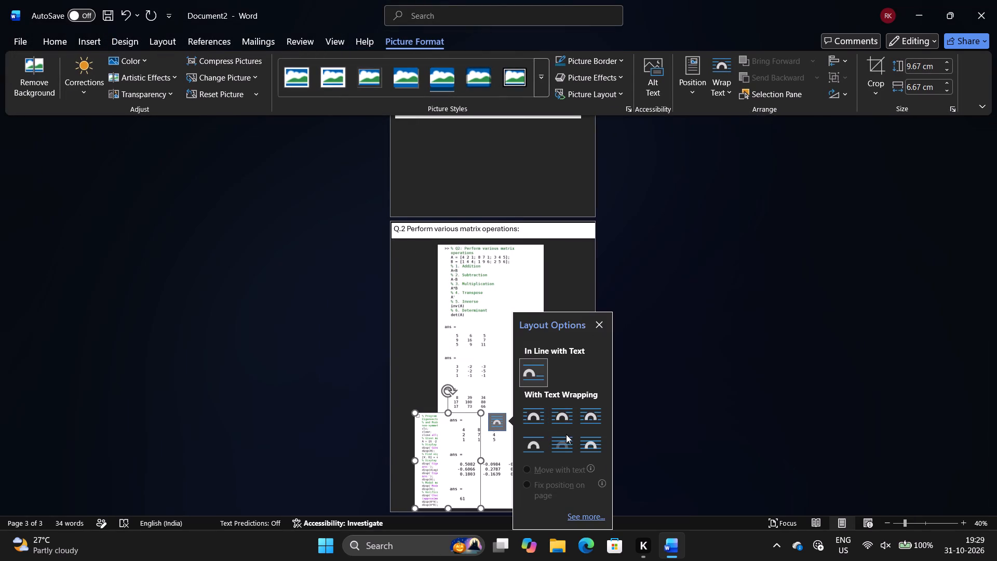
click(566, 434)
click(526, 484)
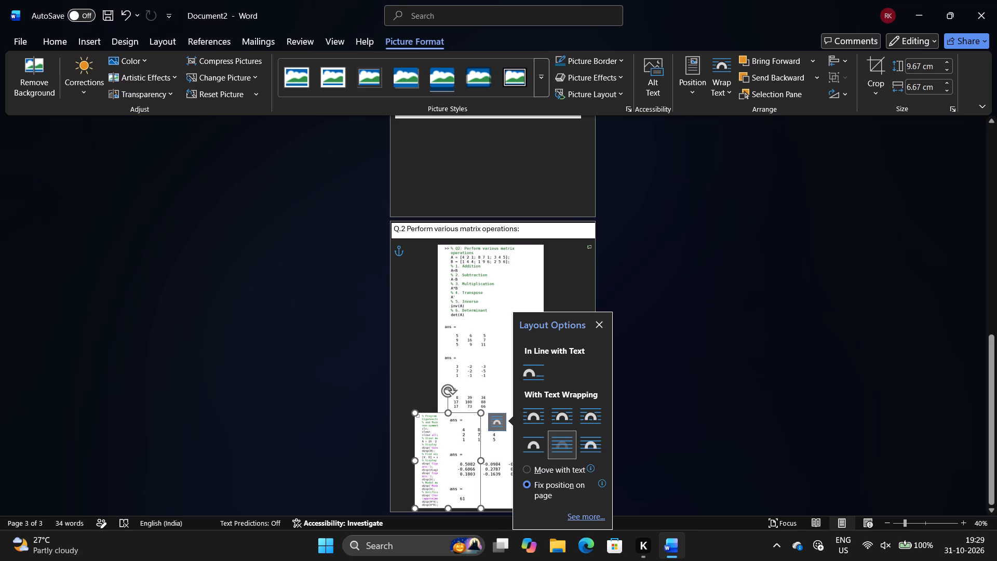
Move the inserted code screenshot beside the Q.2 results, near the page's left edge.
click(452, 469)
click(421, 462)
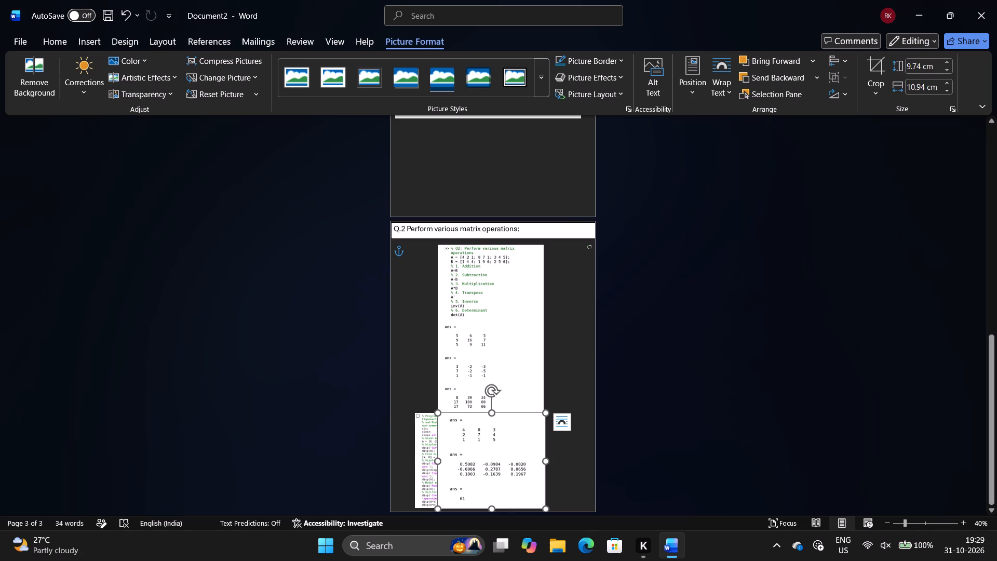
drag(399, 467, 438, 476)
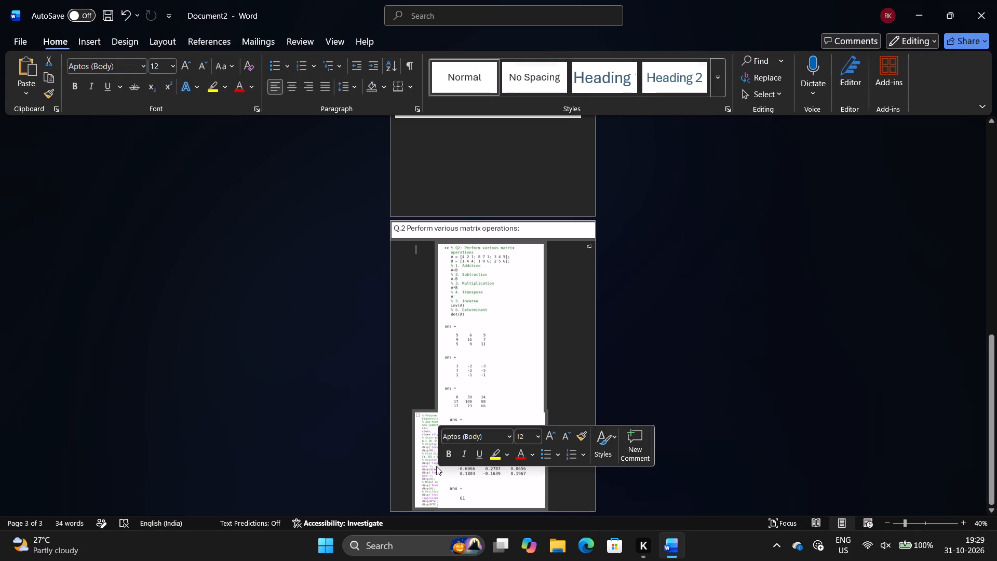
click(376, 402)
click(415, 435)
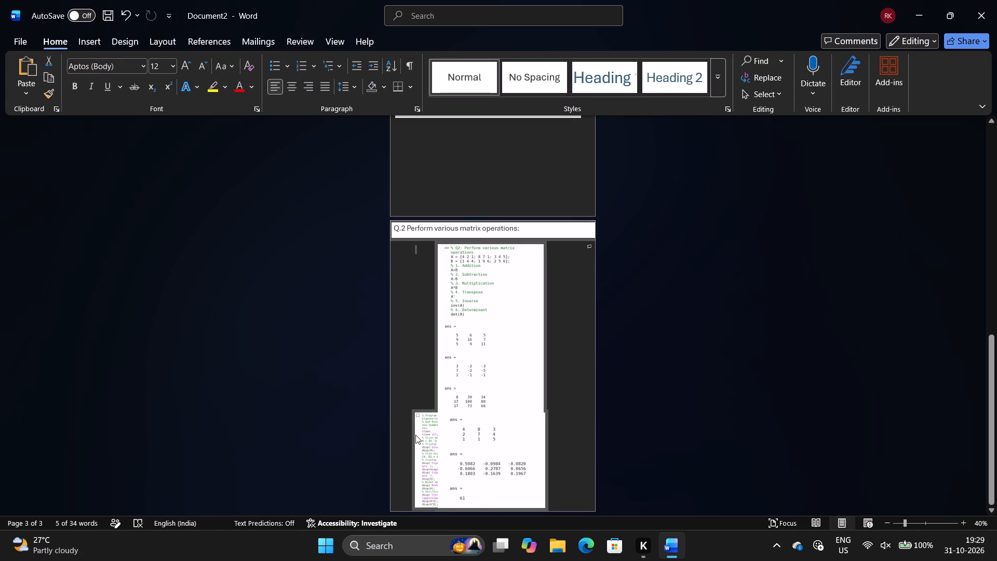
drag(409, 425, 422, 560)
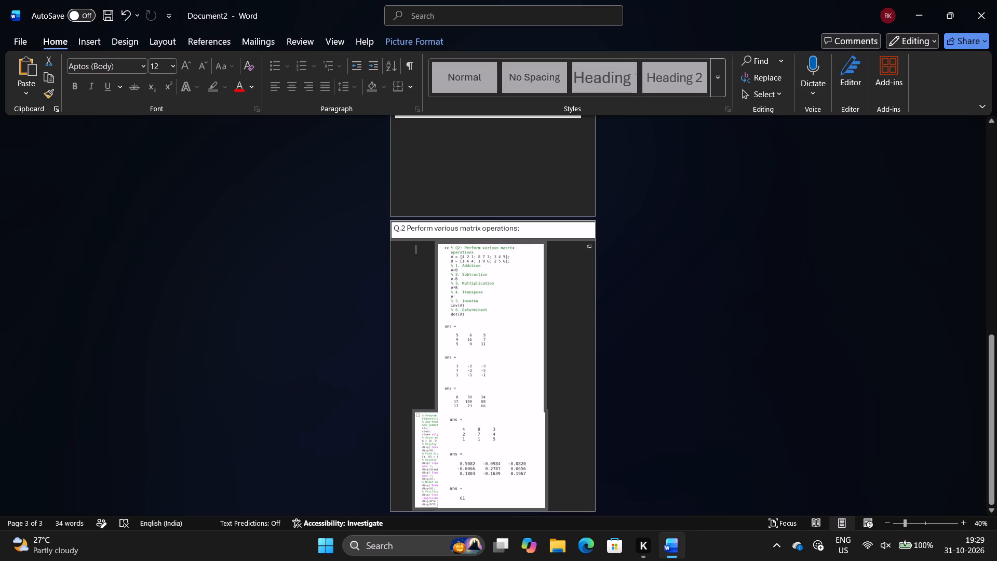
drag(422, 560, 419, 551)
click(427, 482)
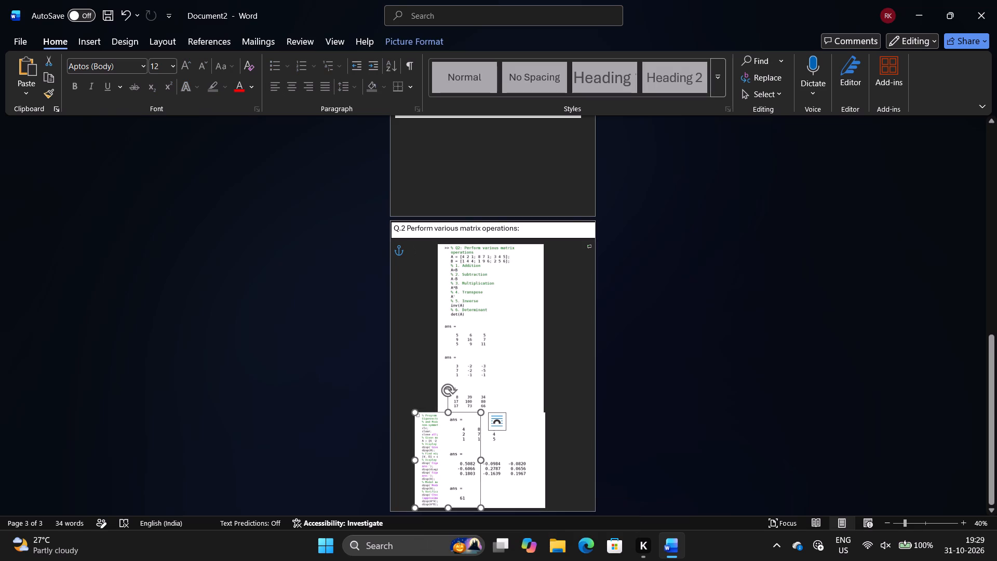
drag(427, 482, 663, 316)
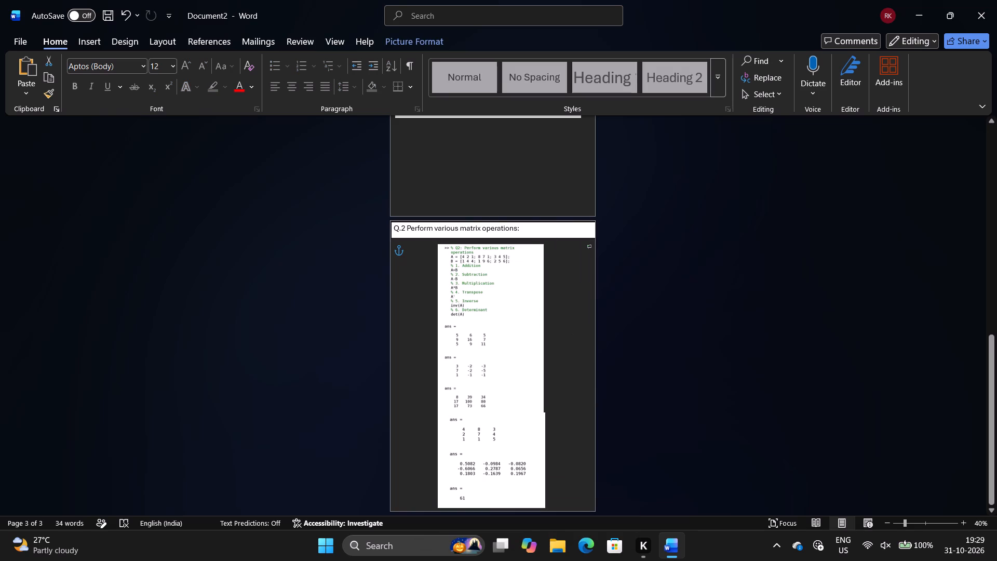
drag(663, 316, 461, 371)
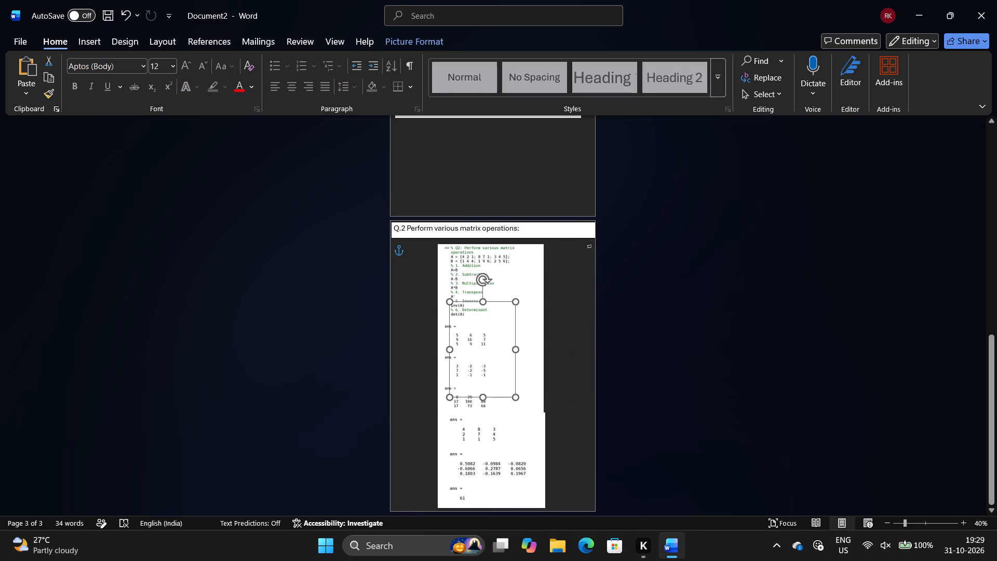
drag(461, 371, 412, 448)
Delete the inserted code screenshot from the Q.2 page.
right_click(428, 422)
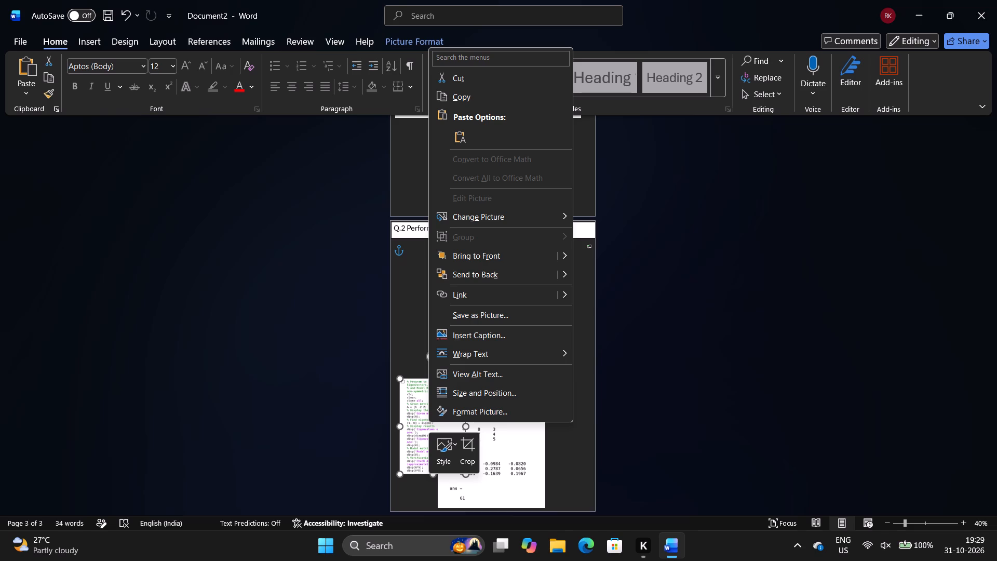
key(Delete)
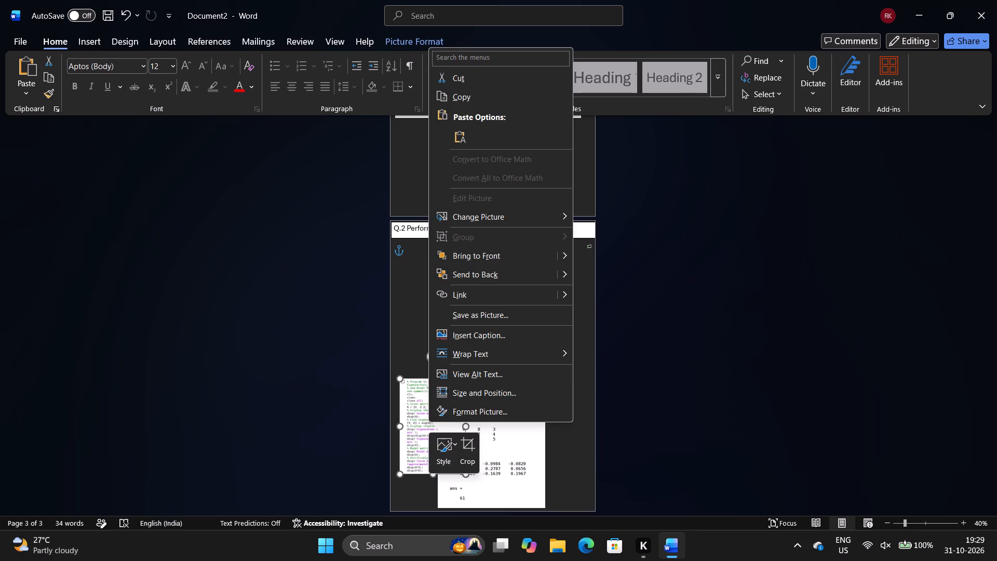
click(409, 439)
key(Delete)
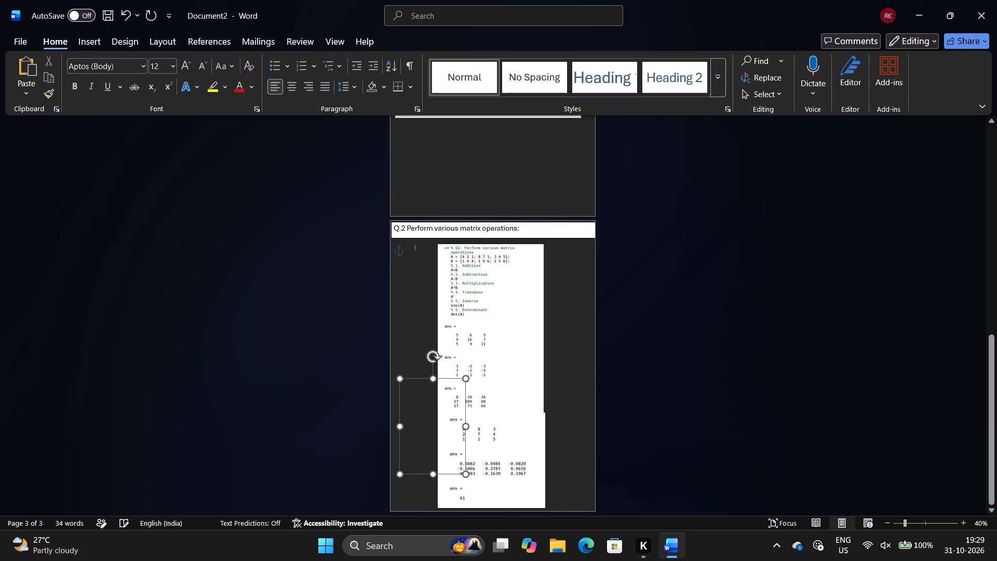
Look over the document's pages from the Q.1 results to the Q.2 results to check their layout.
scroll(711, 469, down, 5)
scroll(711, 469, up, 8)
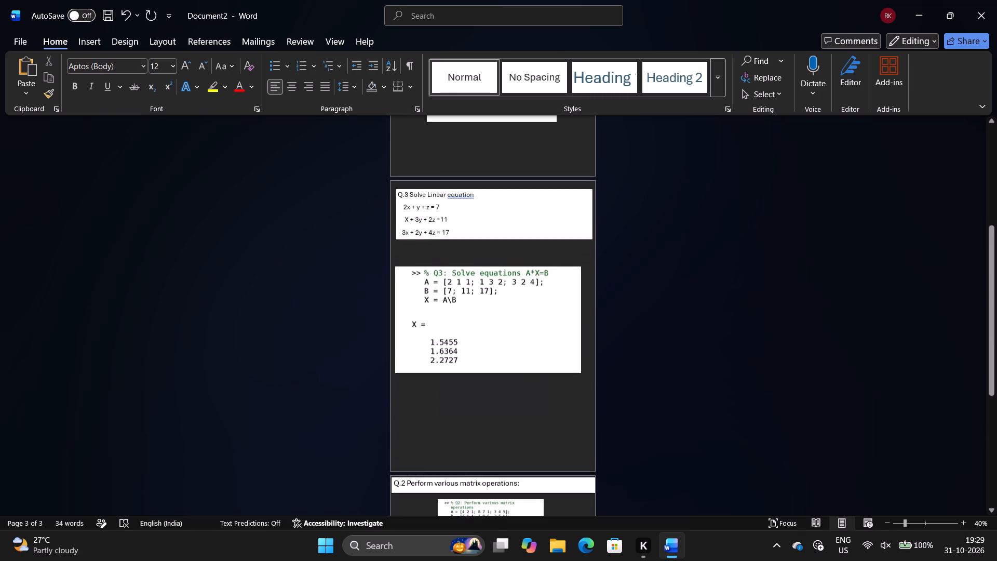
scroll(711, 469, up, 8)
click(711, 469)
scroll(711, 469, down, 7)
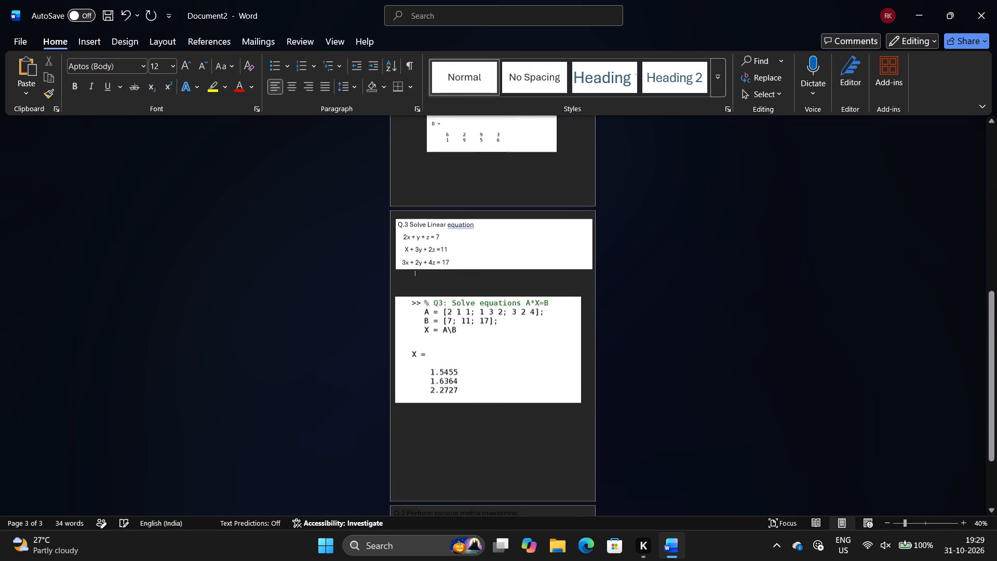
click(711, 469)
scroll(711, 469, down, 20)
scroll(711, 469, down, 20)
scroll(711, 469, down, 20)
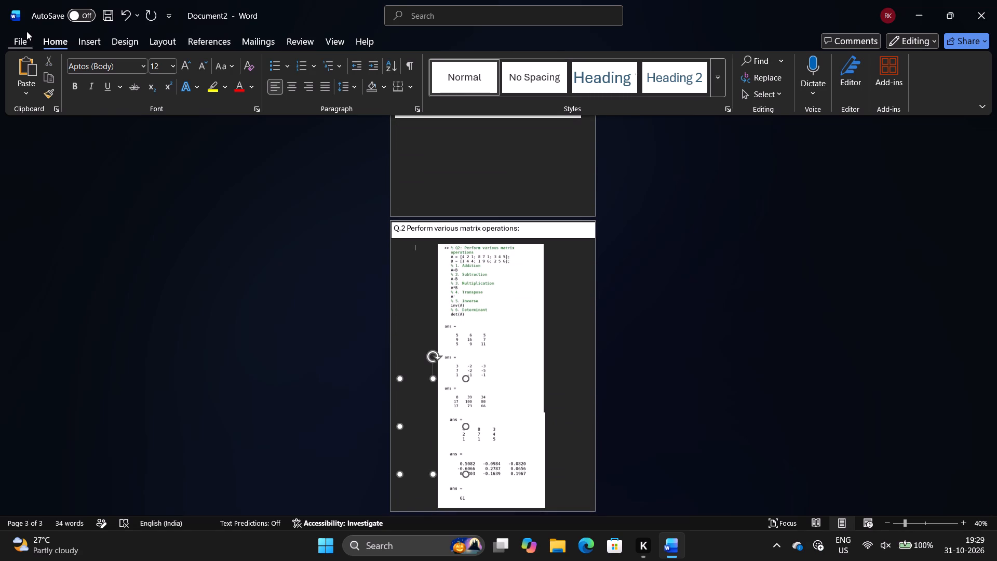
Export the document as a PDF named m&dc in the Documents folder, opening it after publishing.
click(26, 34)
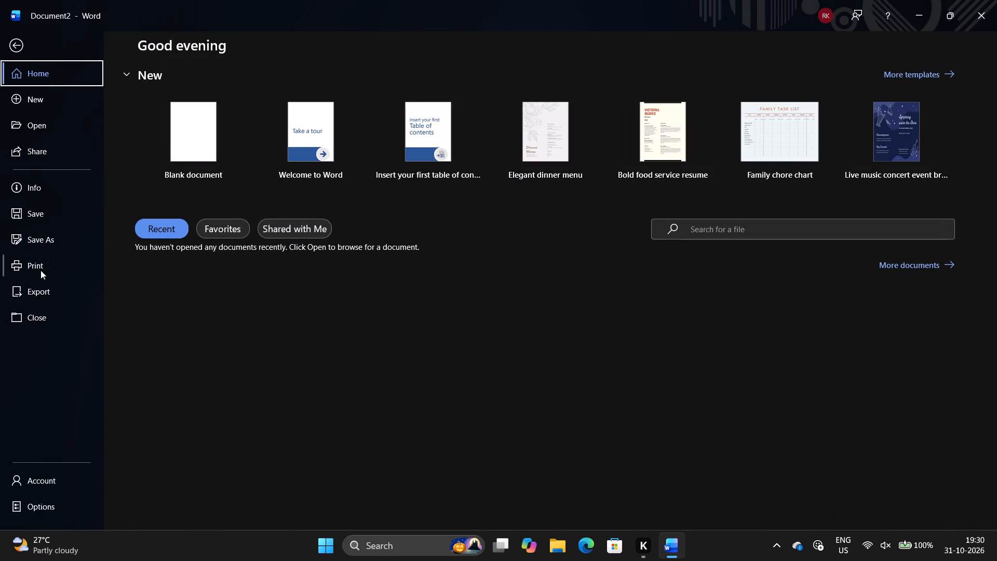
click(41, 288)
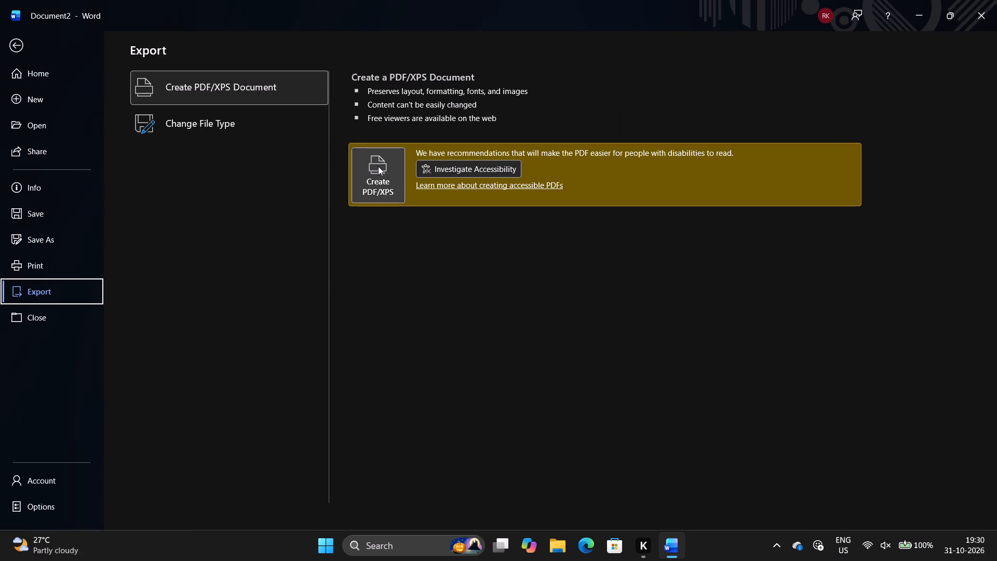
click(380, 167)
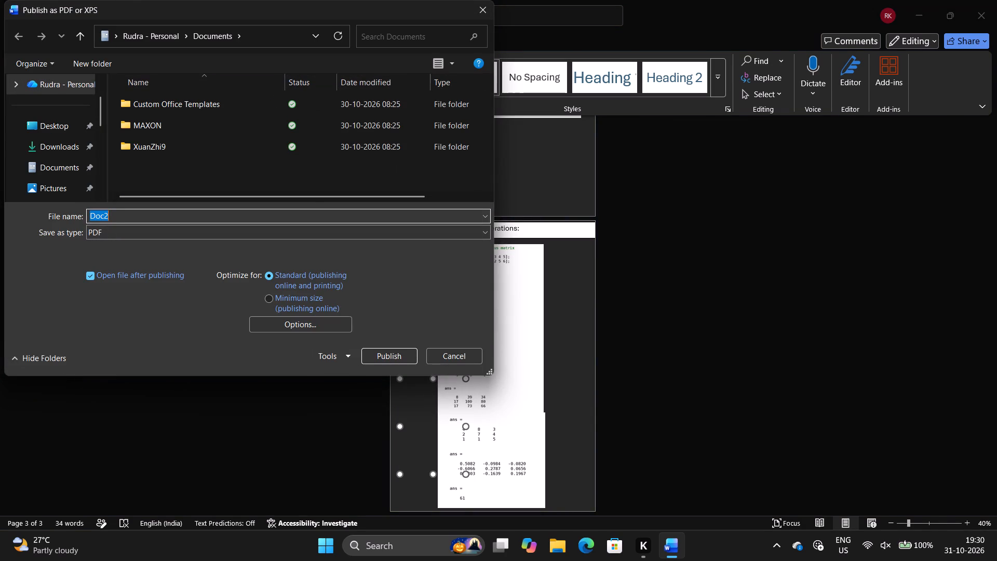
key(BackSpace)
key(m)
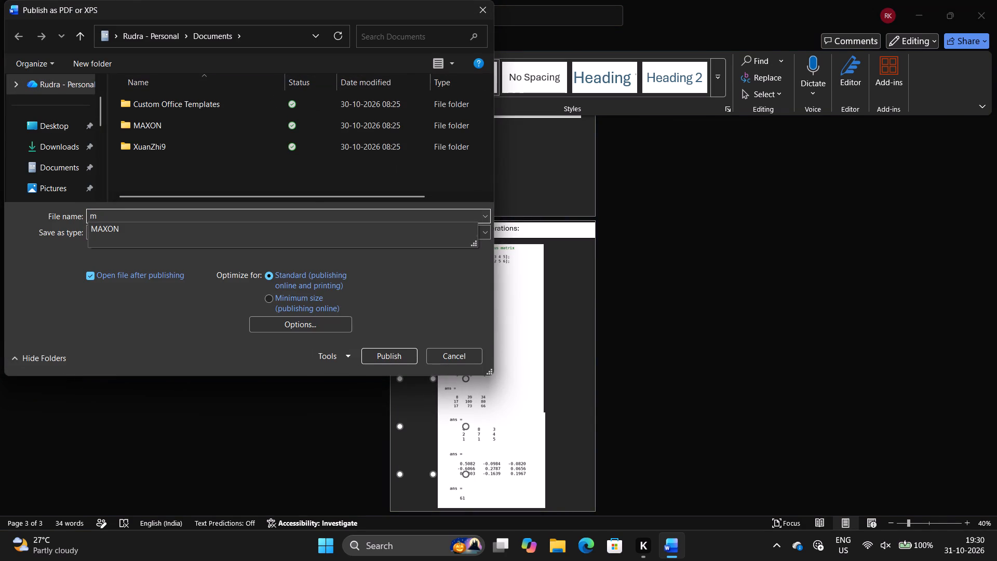
key(shift+percent)
key(BackSpace)
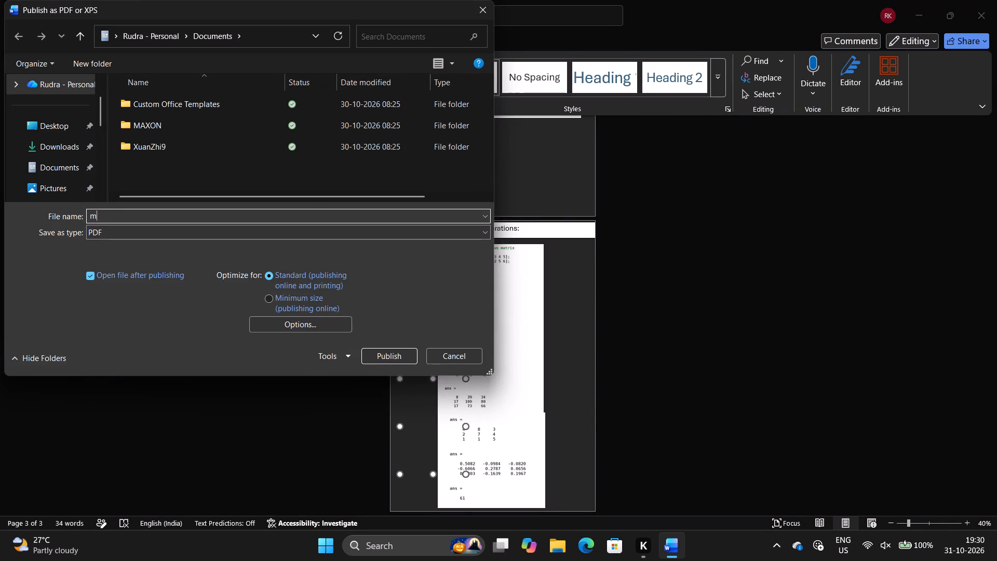
text(&dc)
key(space)
text(1)
key(space)
key(BackSpace)
key(BackSpace)
click(390, 360)
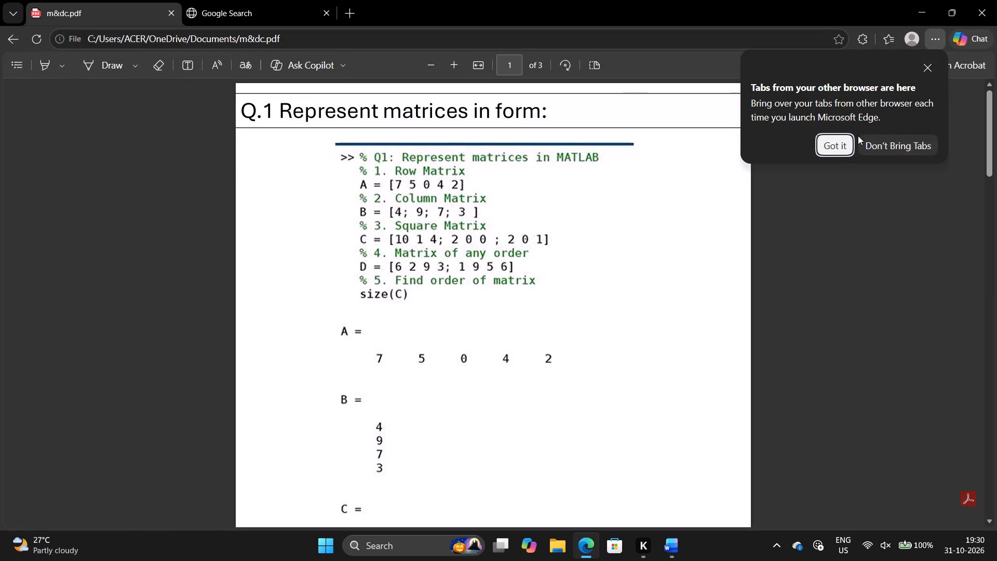
Review the exported m&dc PDF from the Q.1 page through Q.3 to the Q.2 results, and close it.
click(839, 154)
scroll(680, 171, up, 3)
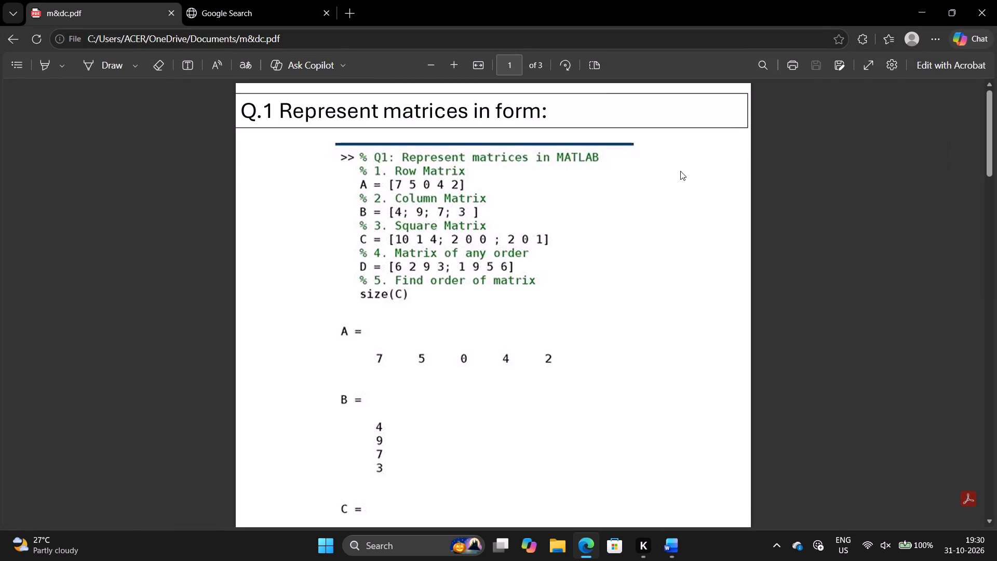
scroll(445, 310, down, 6)
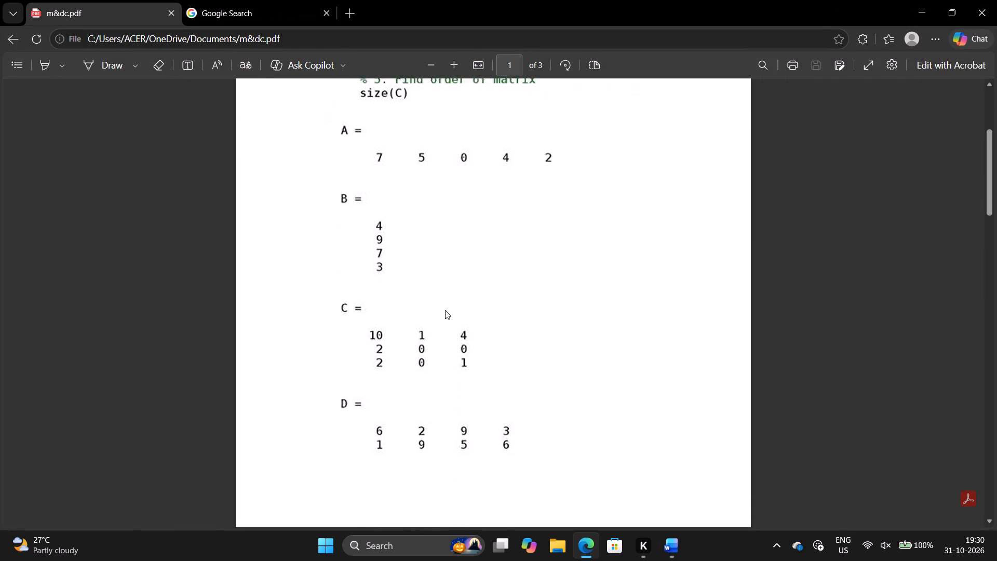
scroll(445, 310, down, 5)
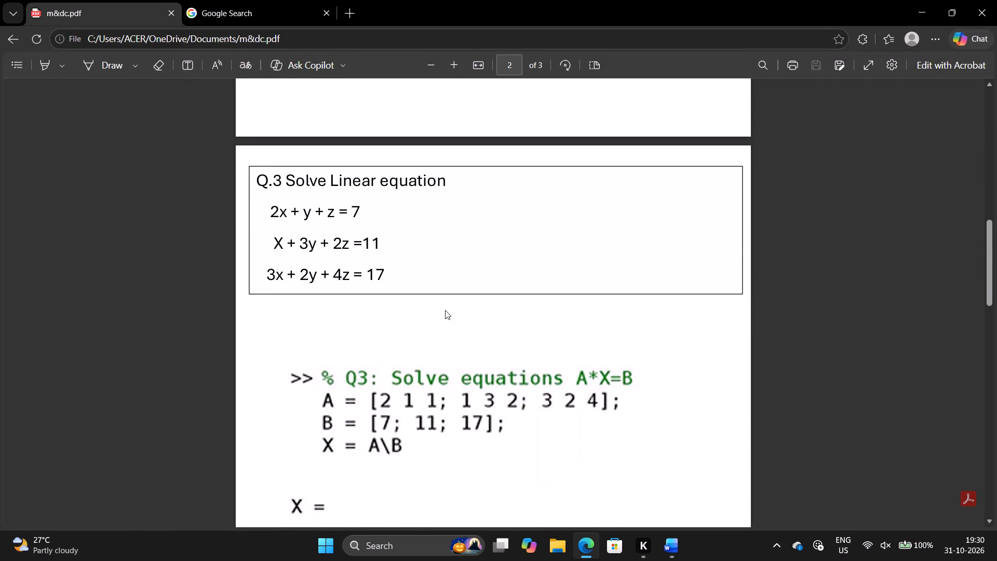
scroll(445, 310, up, 3)
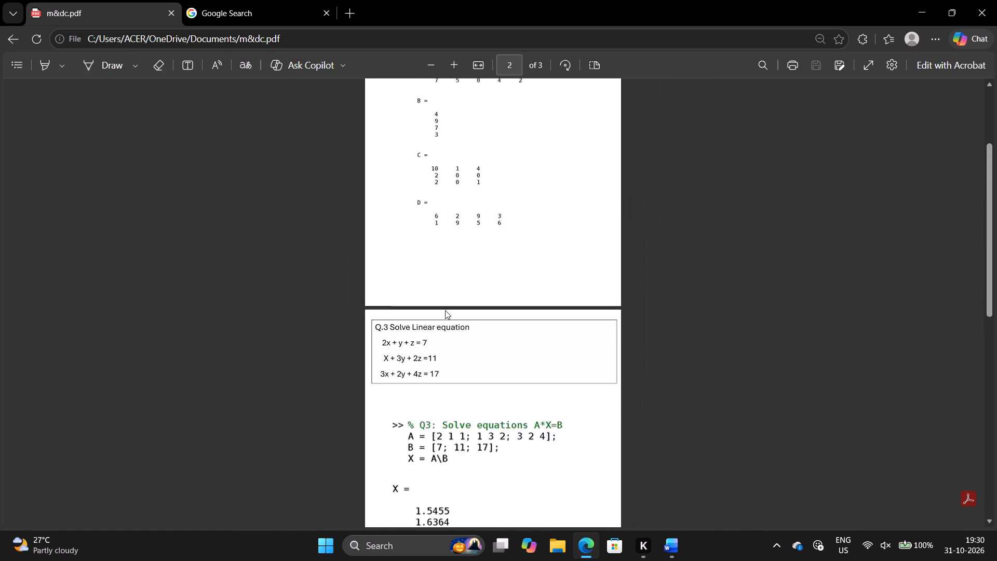
scroll(445, 310, up, 2)
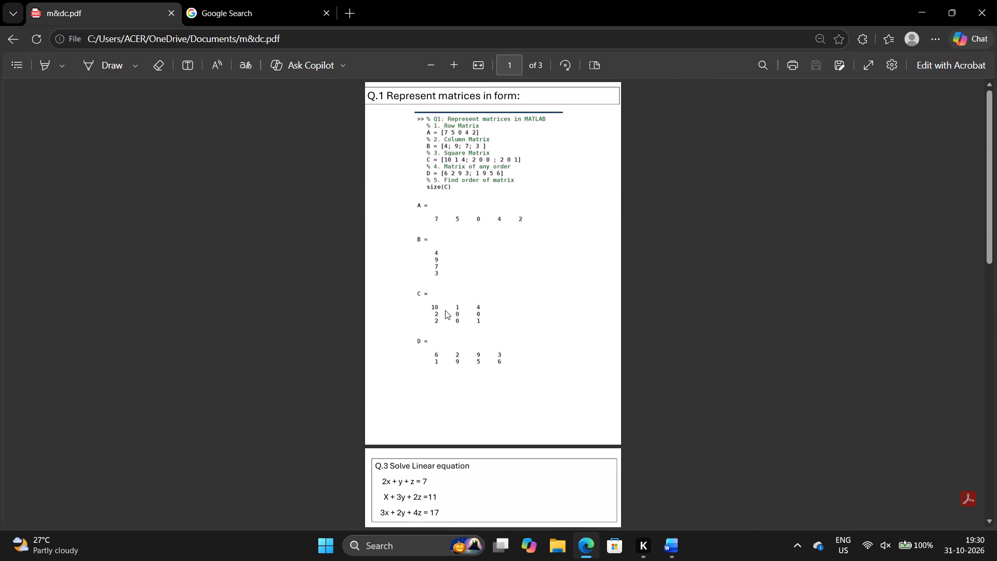
scroll(445, 310, down, 2)
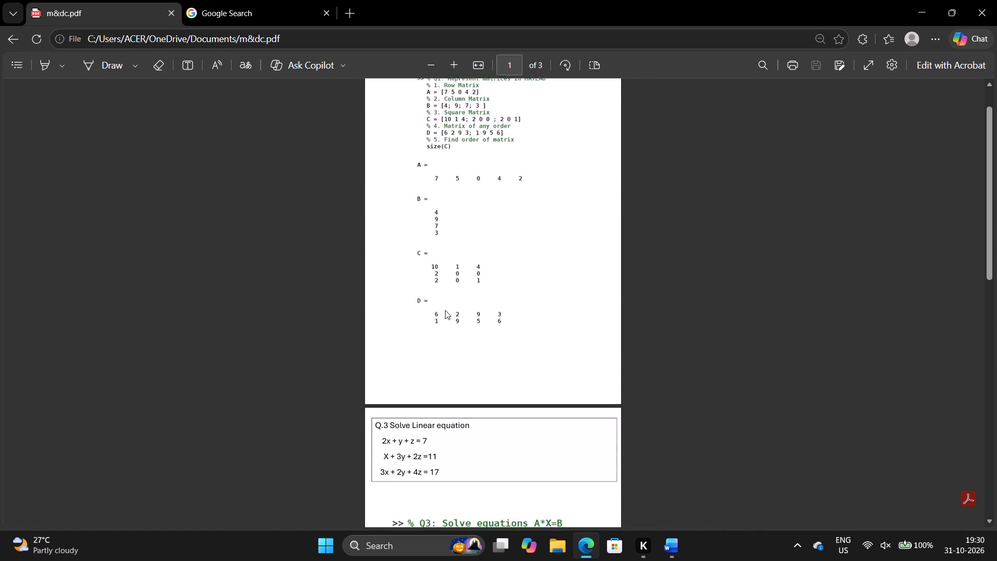
scroll(445, 310, down, 4)
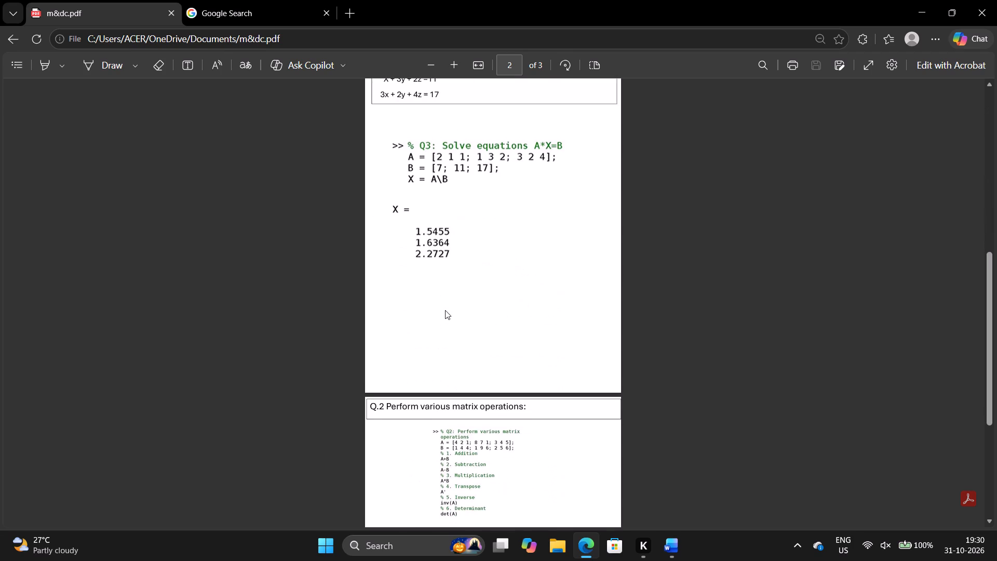
scroll(445, 310, down, 6)
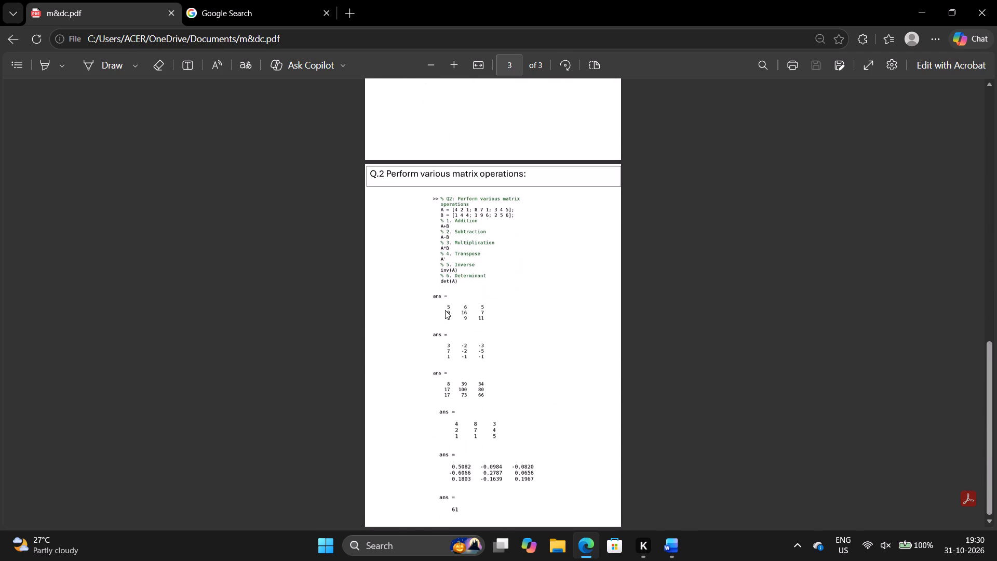
scroll(445, 310, down, 1)
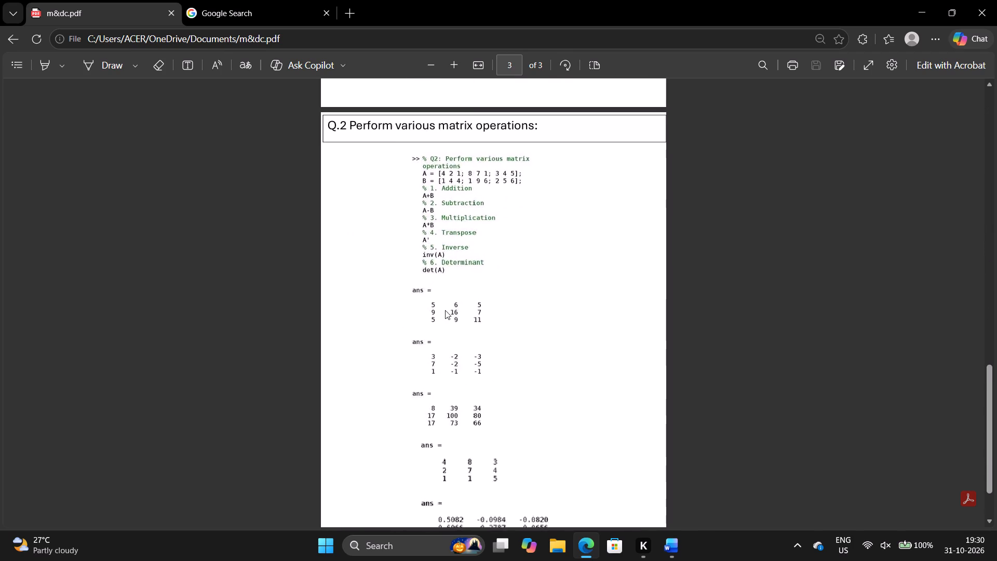
scroll(445, 310, down, 2)
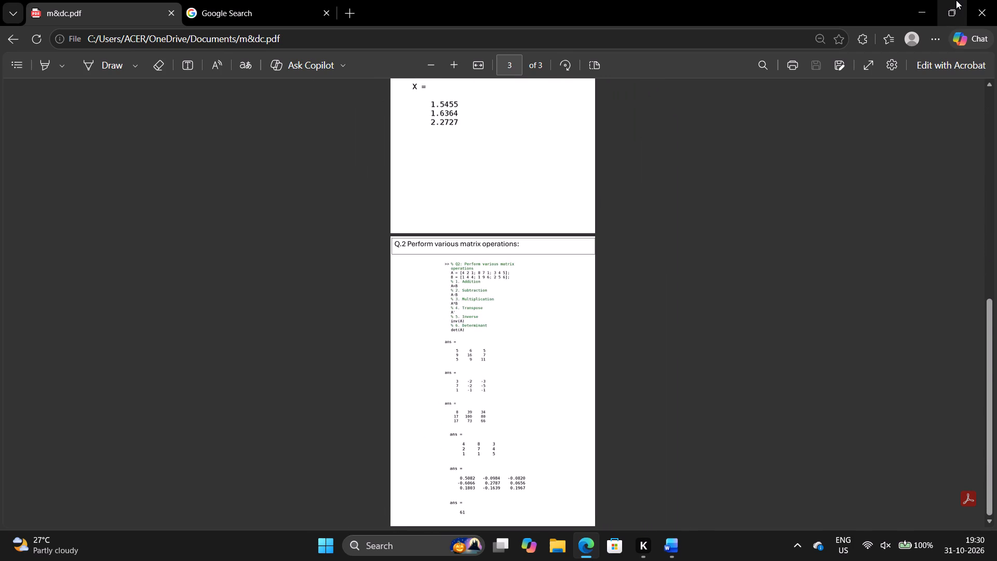
click(981, 4)
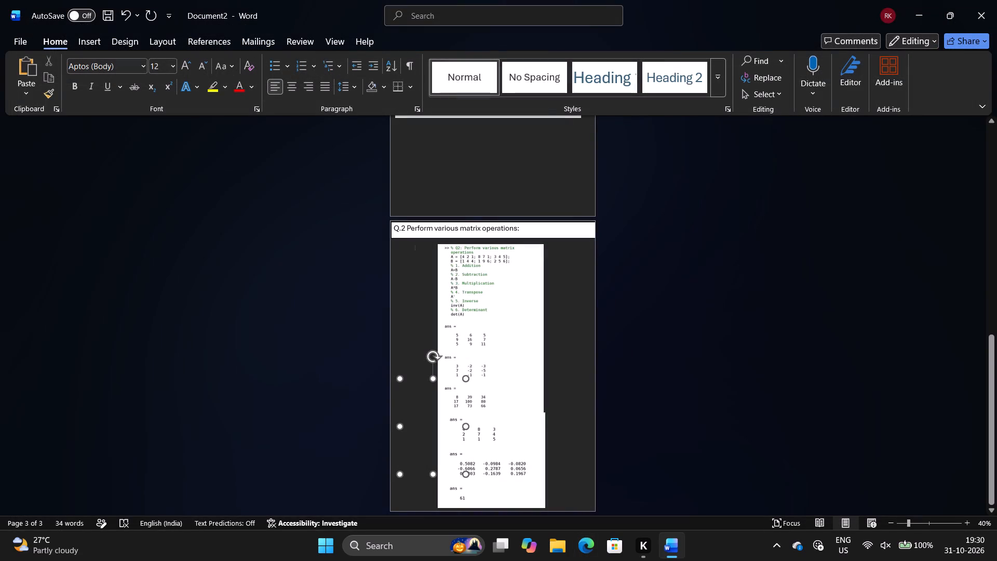
Create a new blank document.
click(7, 43)
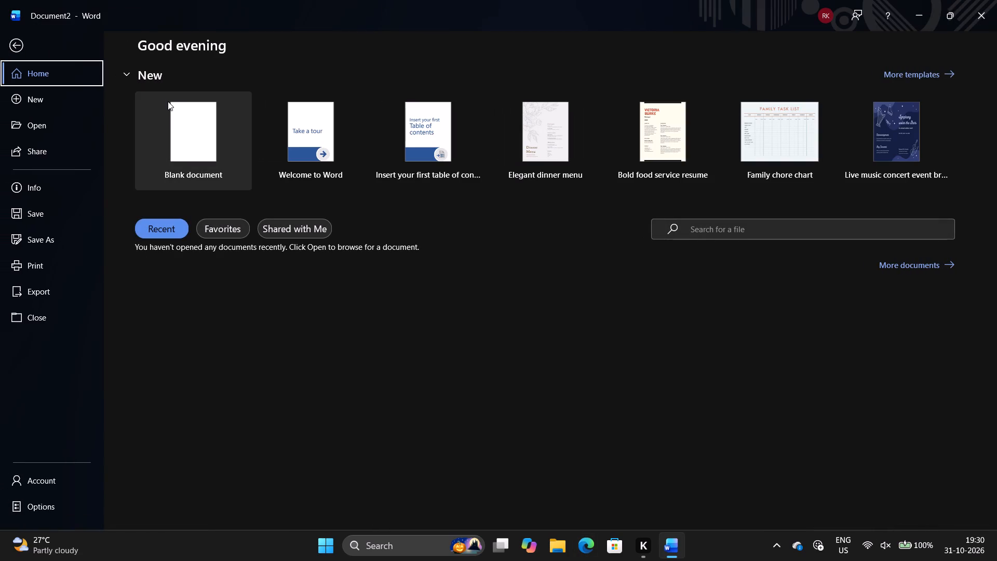
click(168, 101)
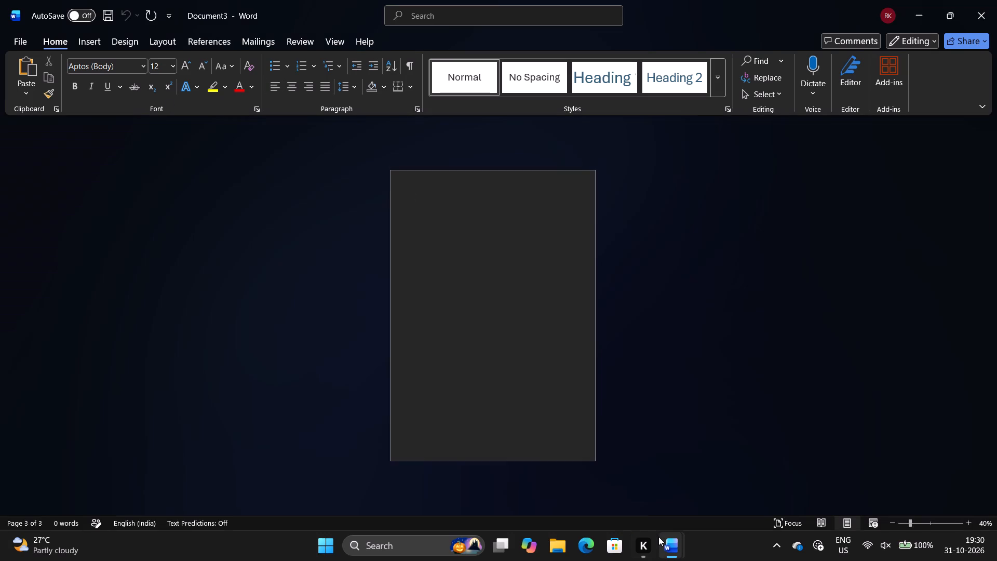
Close the exported matrix assignment document, Document2, without saving its changes.
click(655, 497)
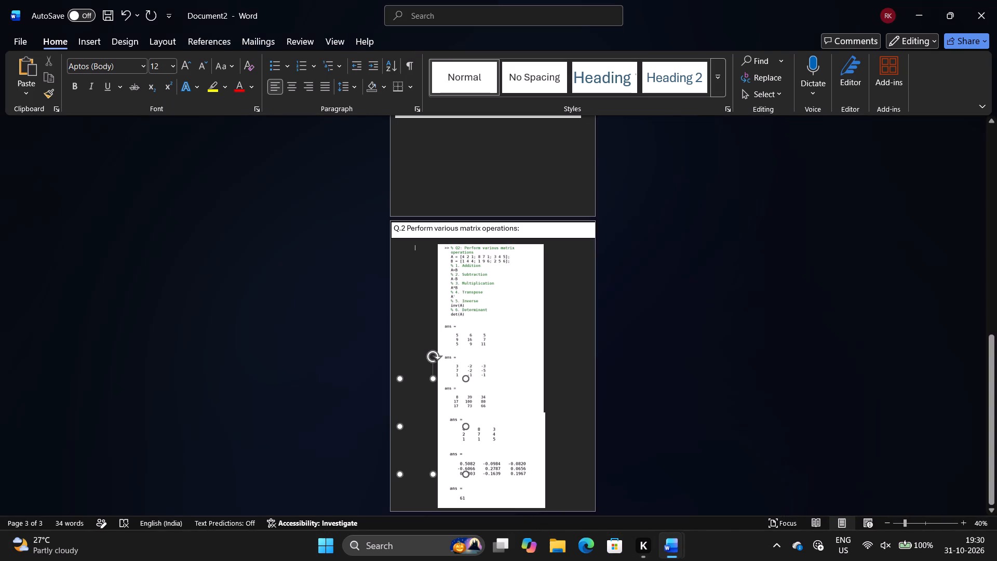
click(996, 1)
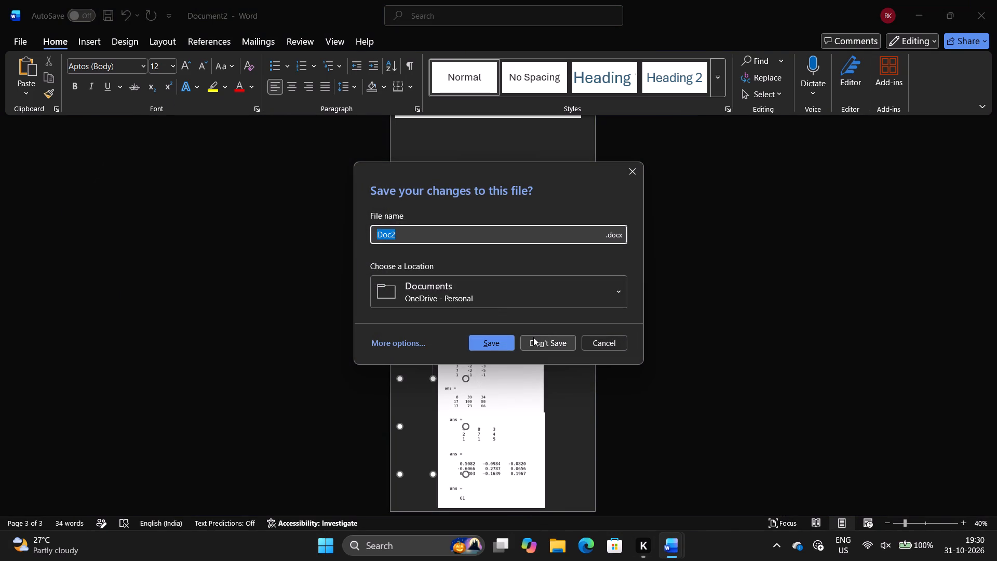
click(533, 337)
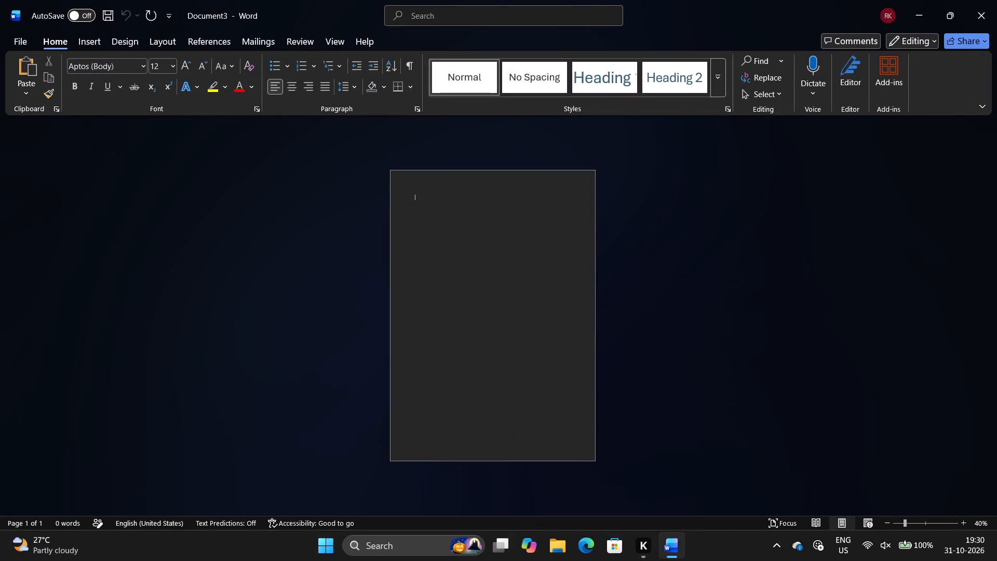
Insert three blank pages in the new document.
click(74, 41)
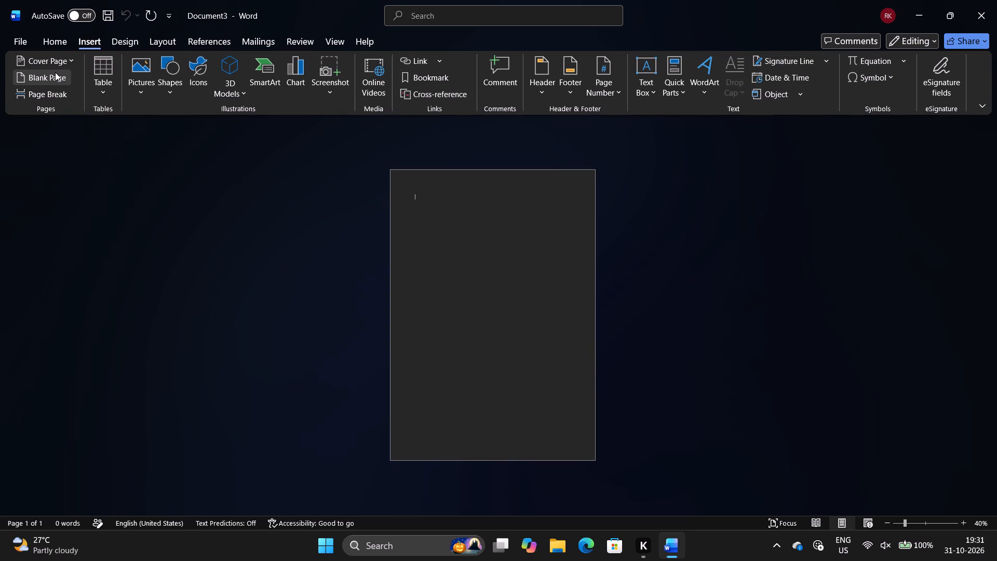
click(55, 72)
click(55, 72)
click(55, 72)
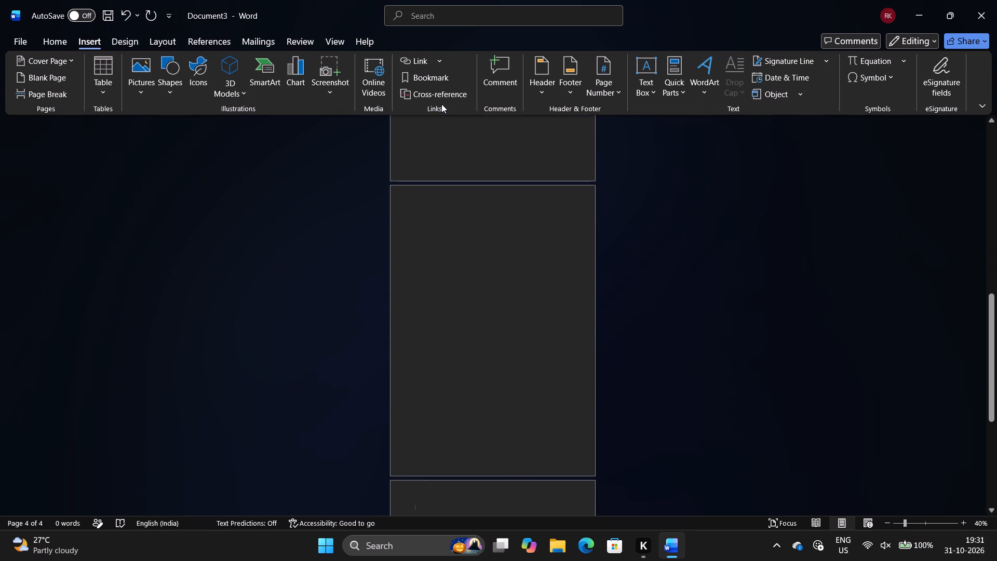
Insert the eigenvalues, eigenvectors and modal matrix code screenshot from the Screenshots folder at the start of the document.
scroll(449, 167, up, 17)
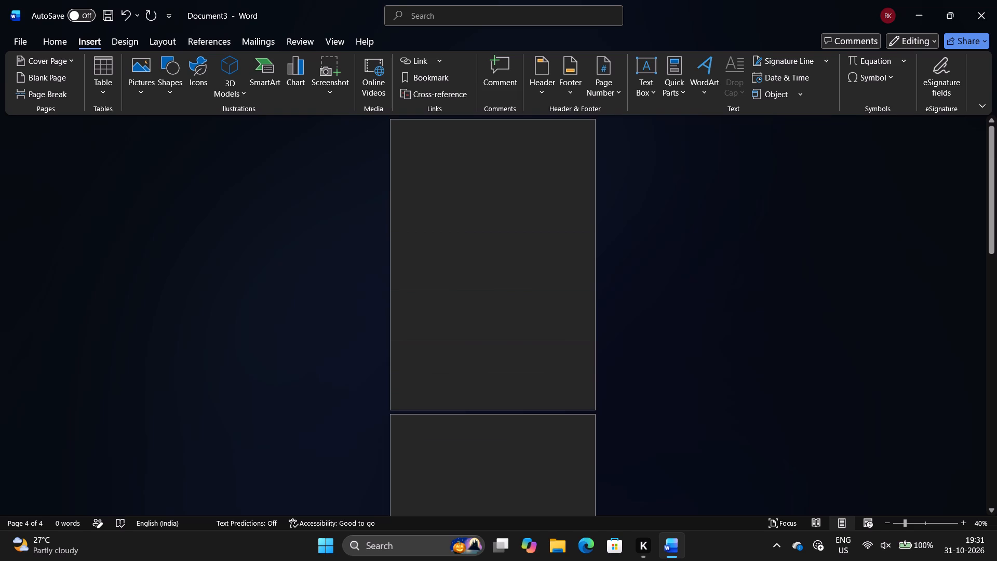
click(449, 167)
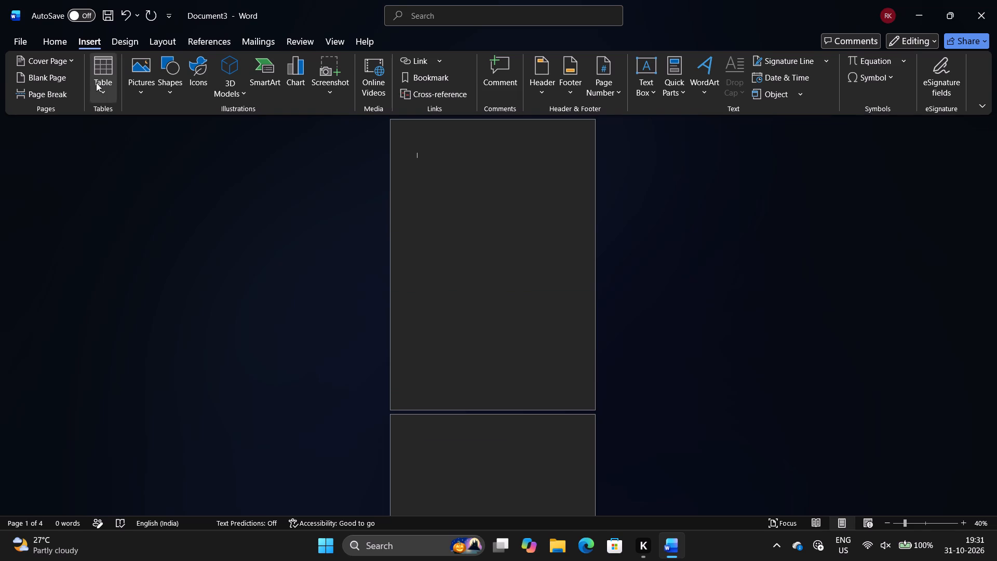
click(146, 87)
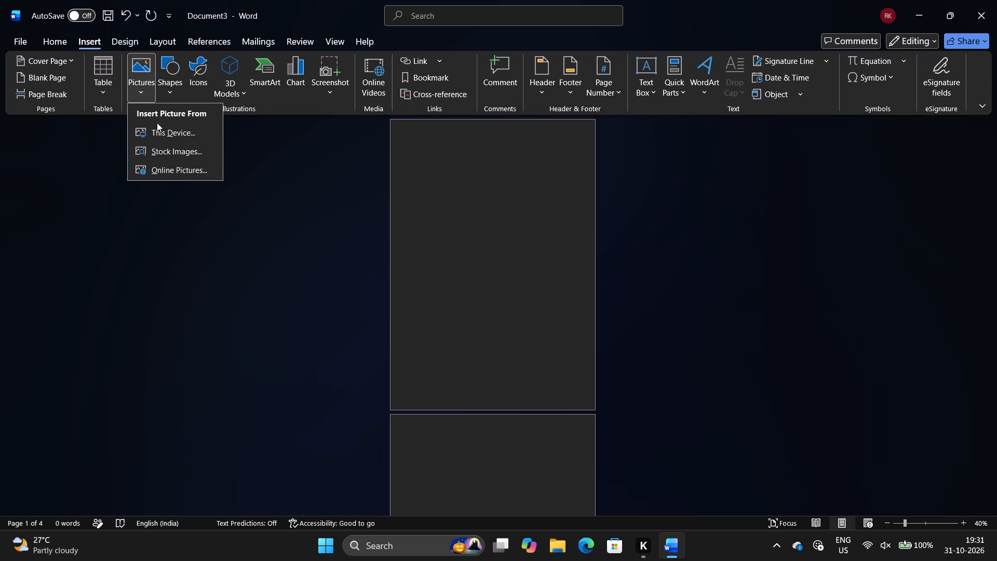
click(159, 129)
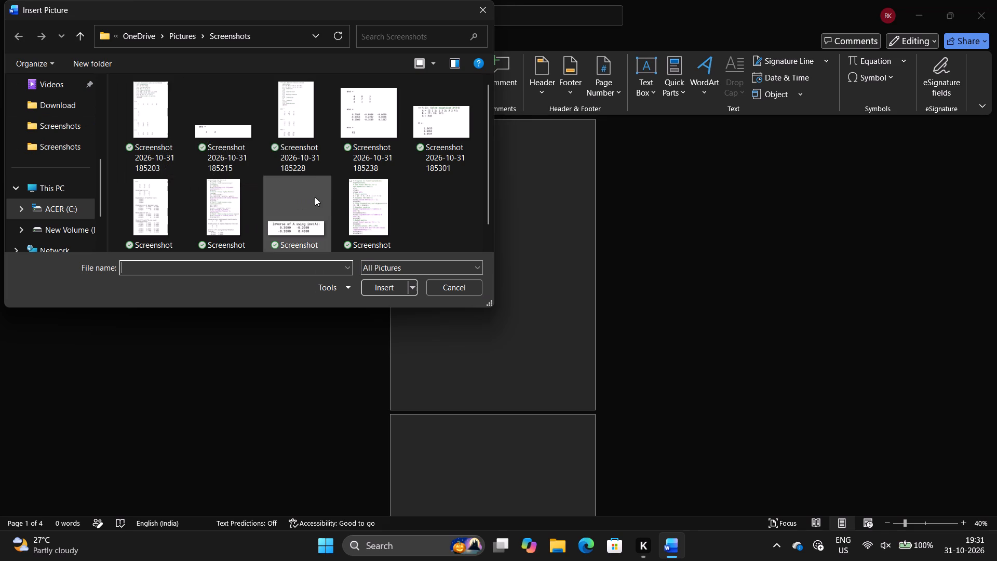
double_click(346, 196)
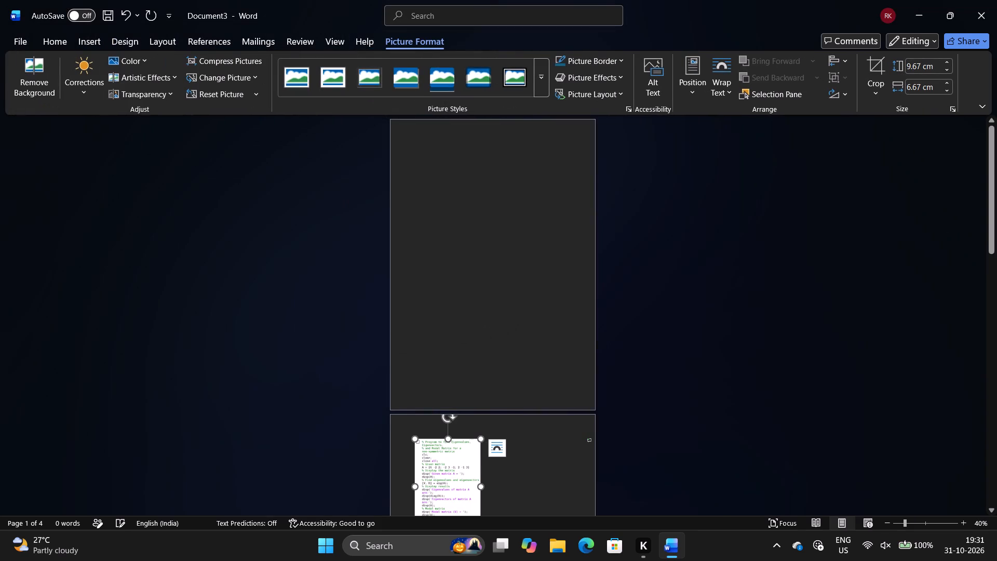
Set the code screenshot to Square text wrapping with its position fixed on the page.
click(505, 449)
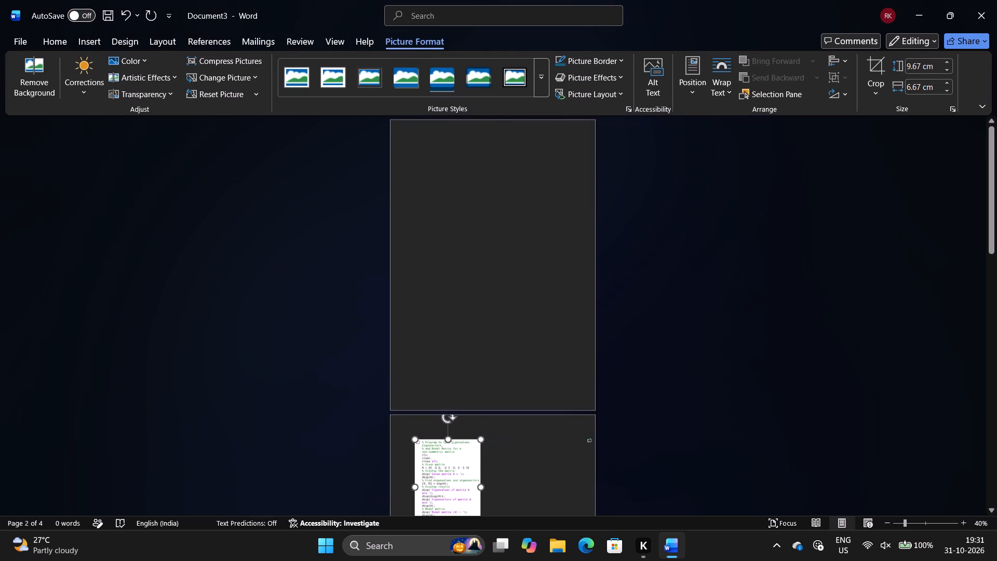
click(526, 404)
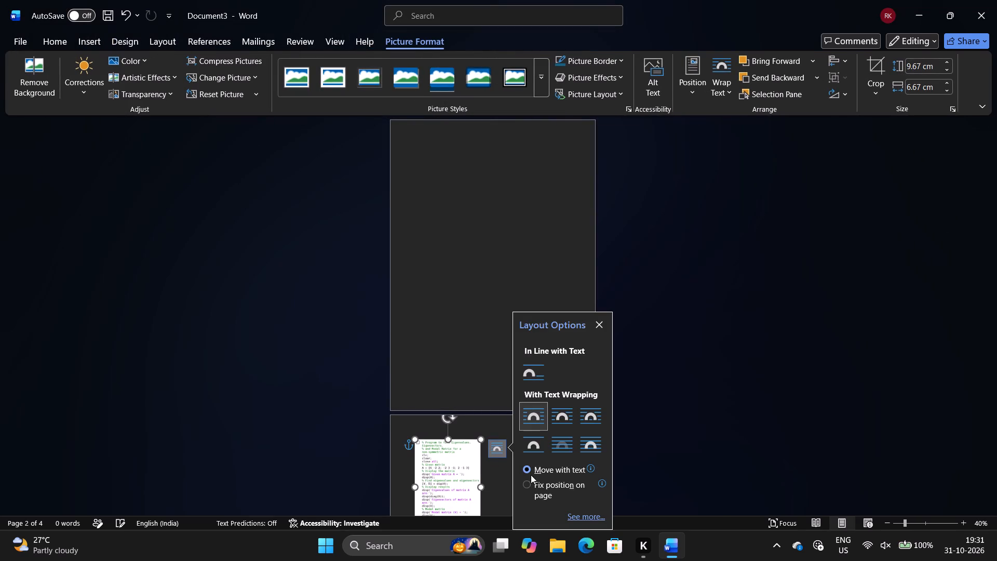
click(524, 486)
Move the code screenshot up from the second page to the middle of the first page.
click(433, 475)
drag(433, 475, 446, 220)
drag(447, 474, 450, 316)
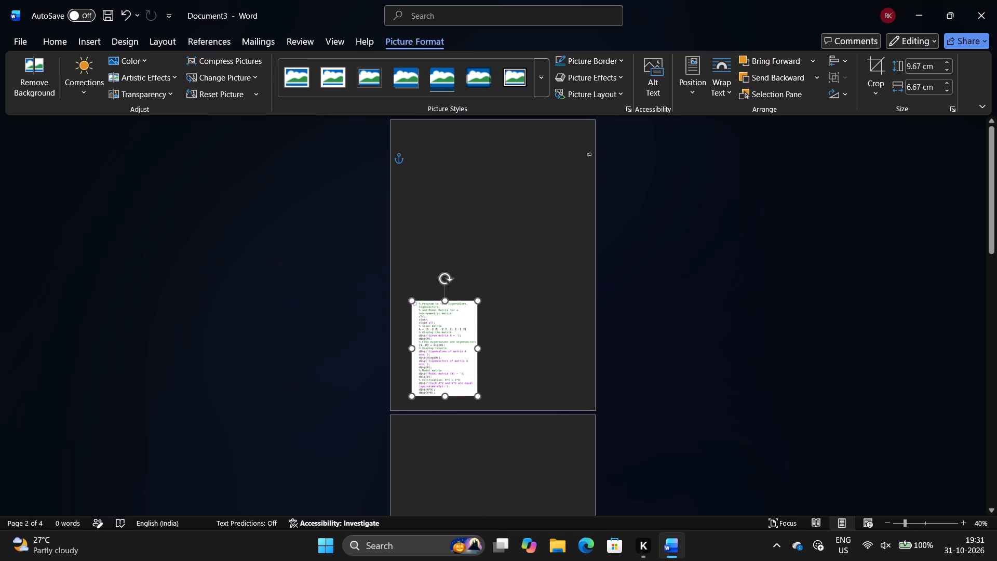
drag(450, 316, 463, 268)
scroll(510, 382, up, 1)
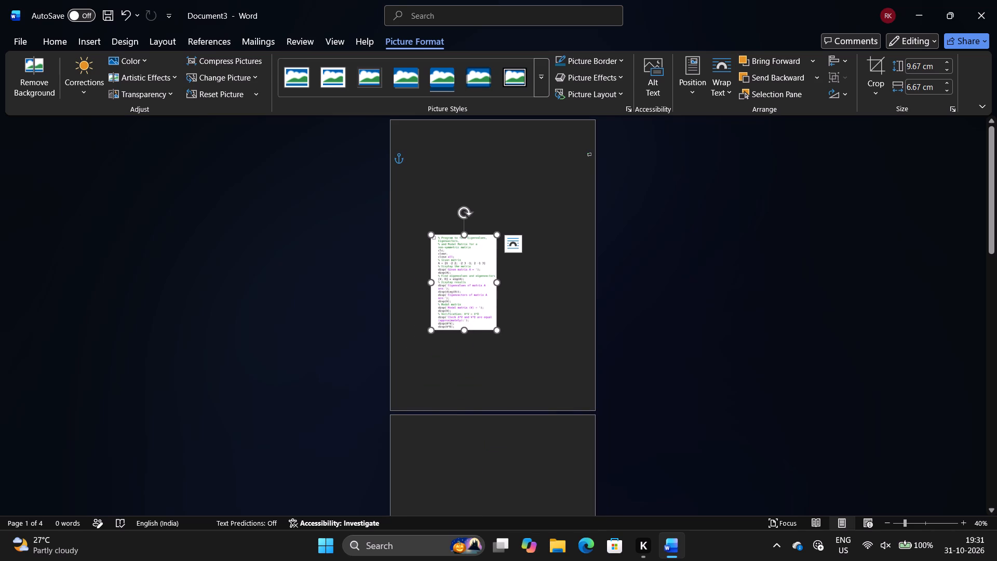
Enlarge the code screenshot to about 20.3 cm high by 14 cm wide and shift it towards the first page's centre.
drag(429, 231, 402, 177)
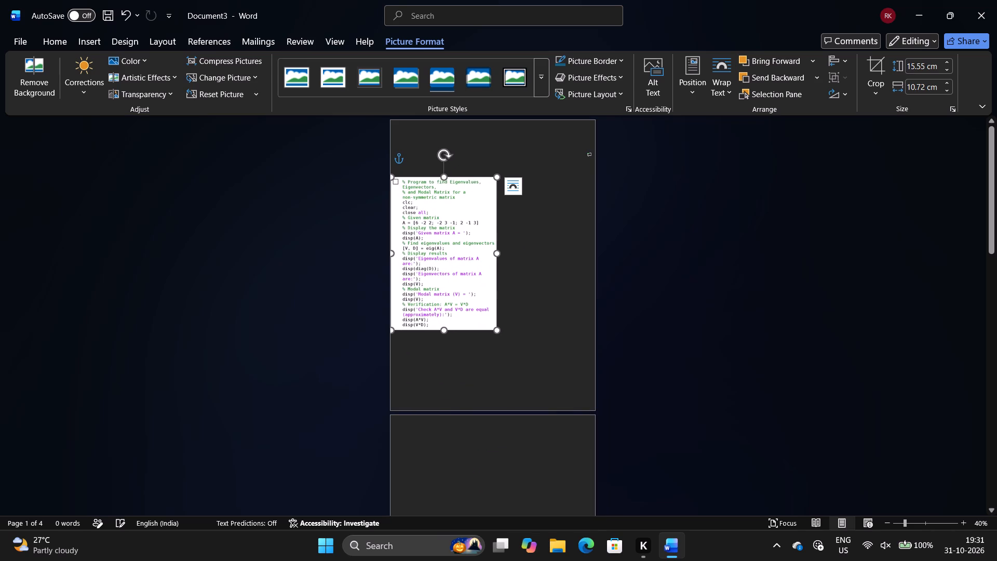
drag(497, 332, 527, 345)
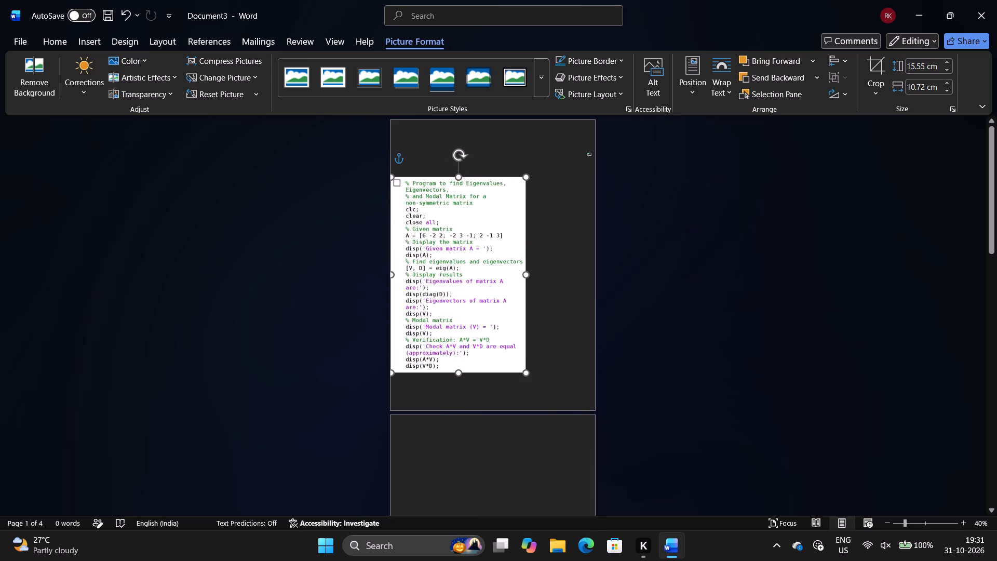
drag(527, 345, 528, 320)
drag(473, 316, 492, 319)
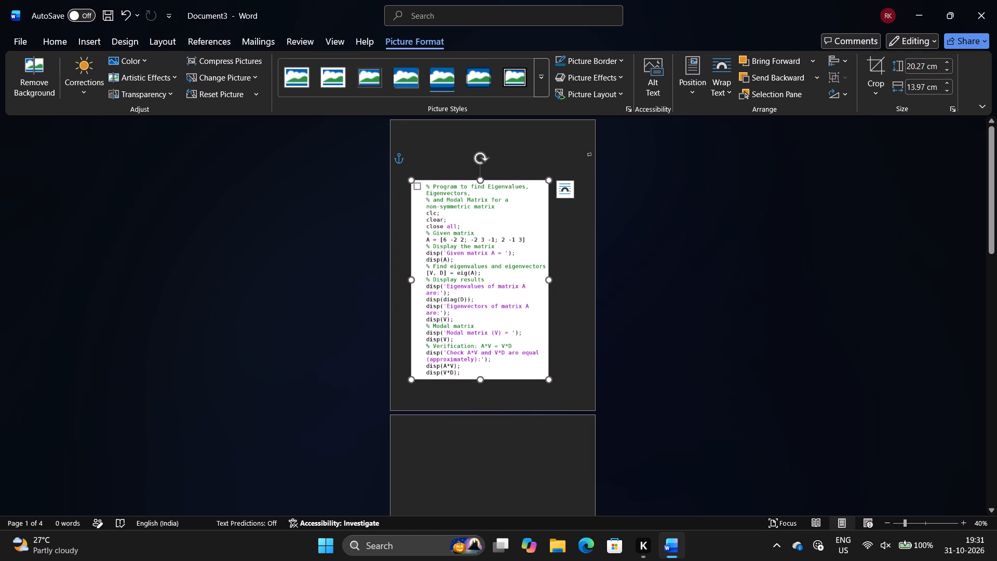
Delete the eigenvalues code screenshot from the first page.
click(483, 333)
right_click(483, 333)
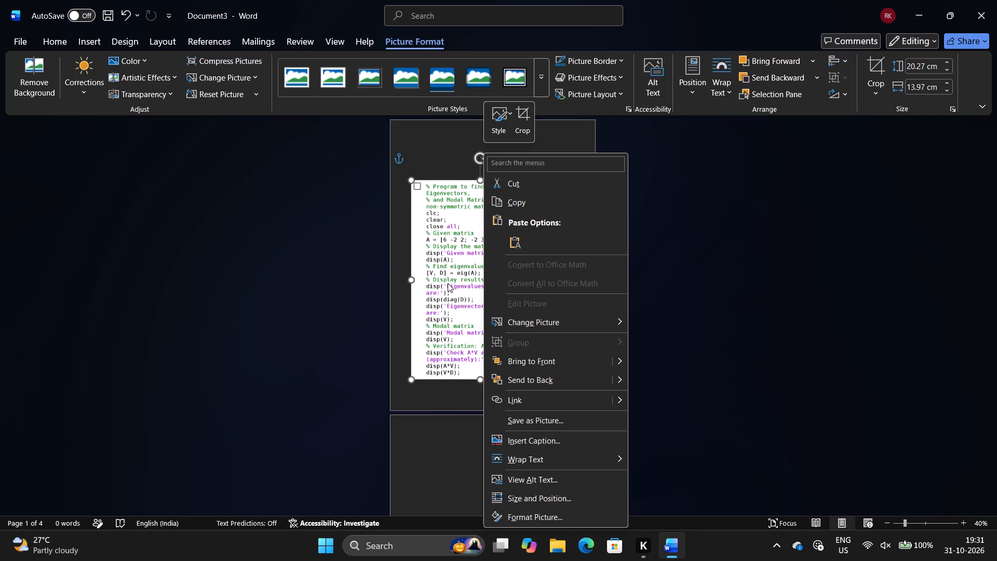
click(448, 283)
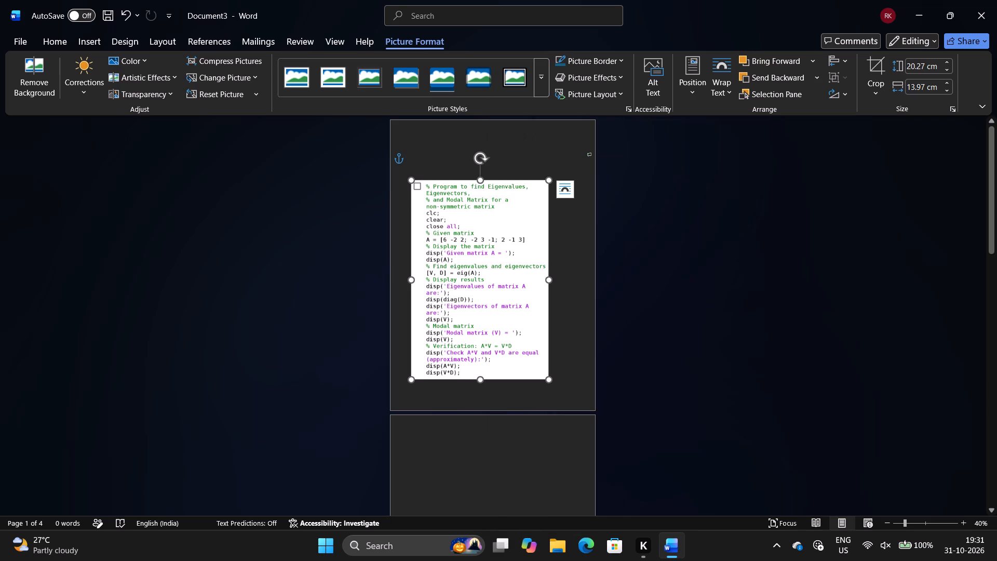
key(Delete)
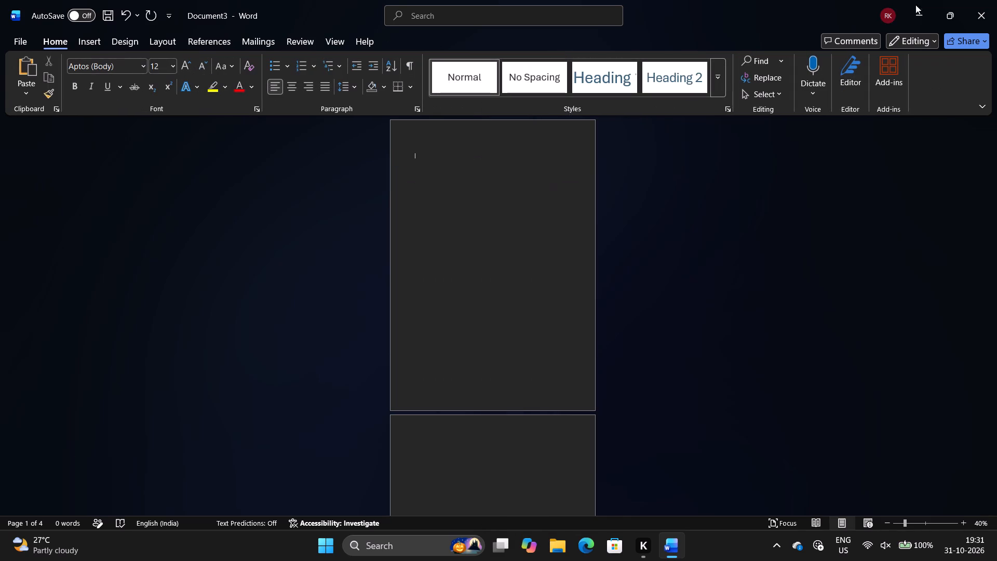
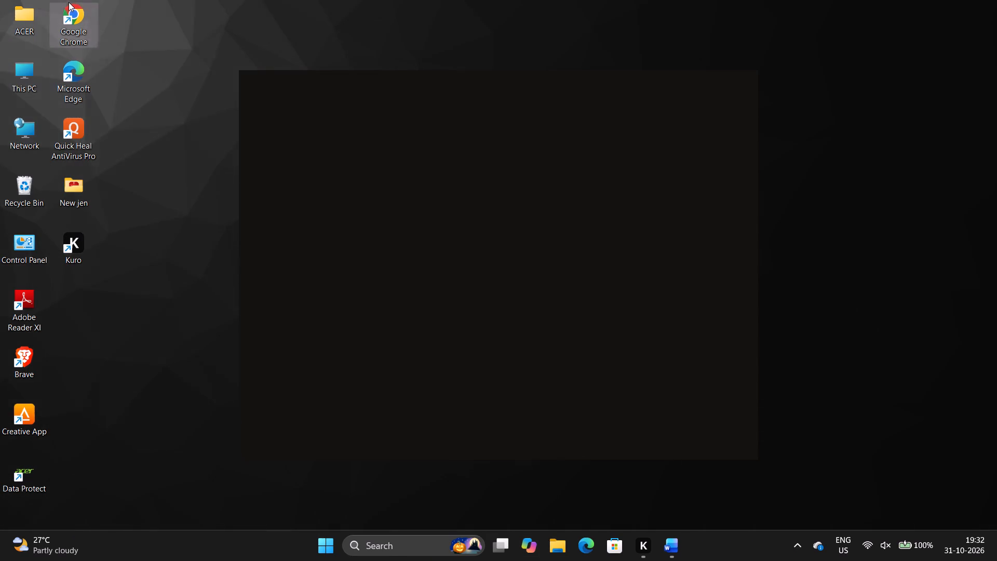
Switch to Google Chrome, search for "text changer from image" and open the PhoText image text editor site.
double_click(73, 18)
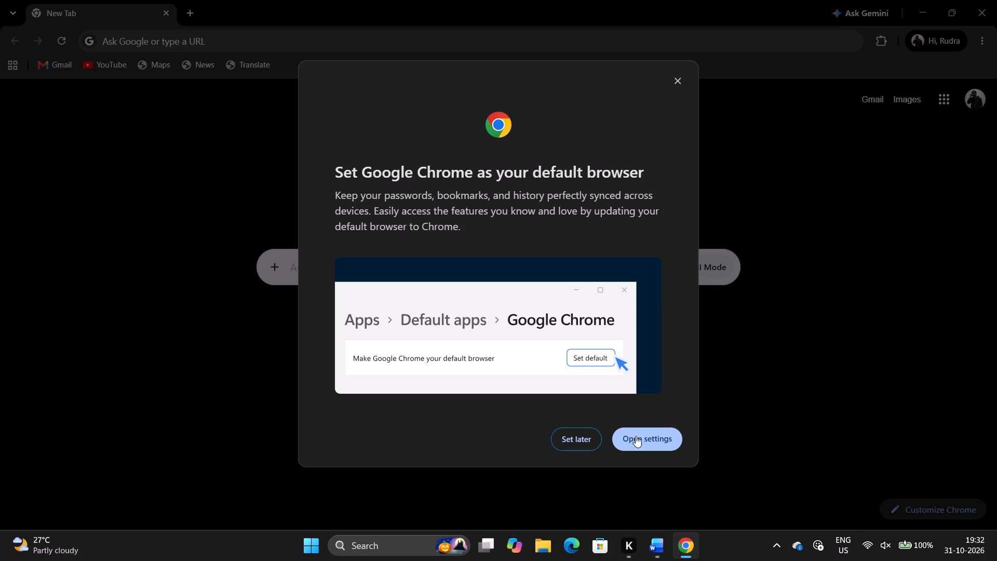
click(575, 437)
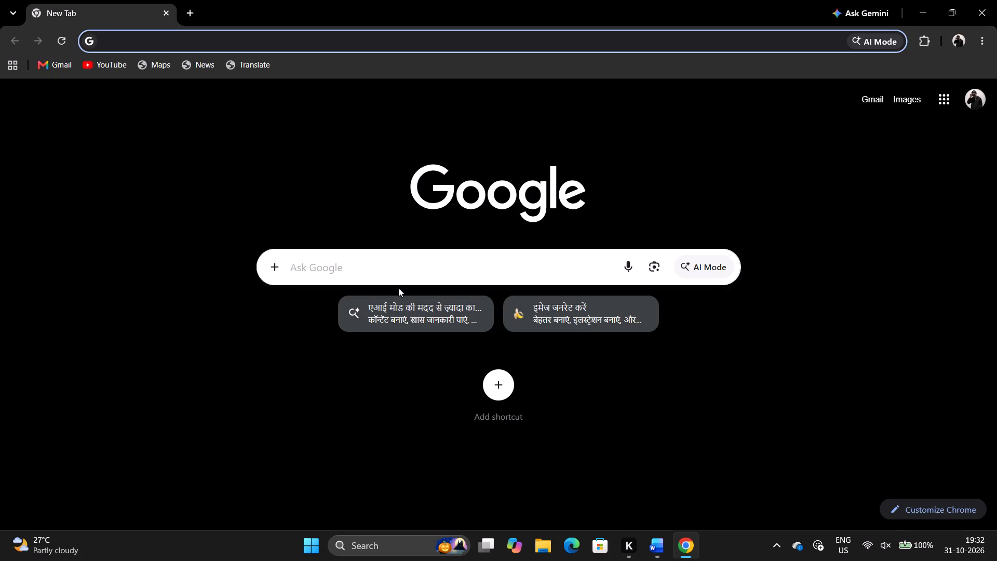
click(400, 271)
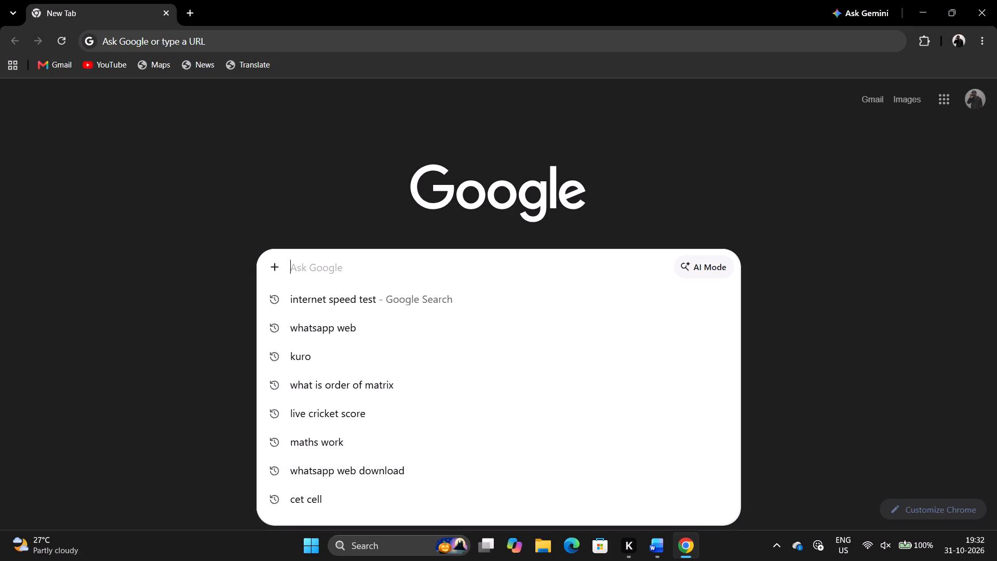
key(i)
key(BackSpace)
text(te)
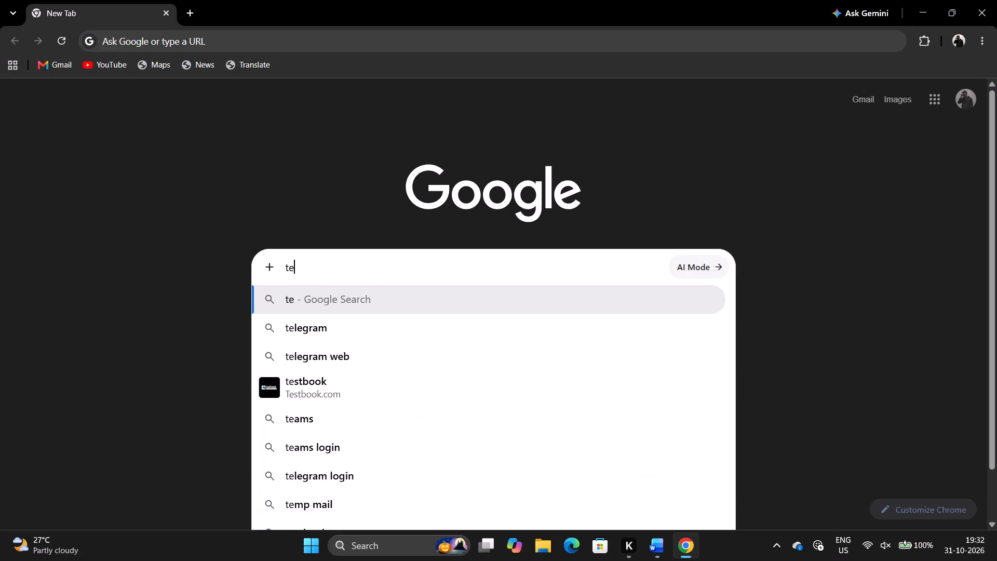
text(xt ch)
key(a)
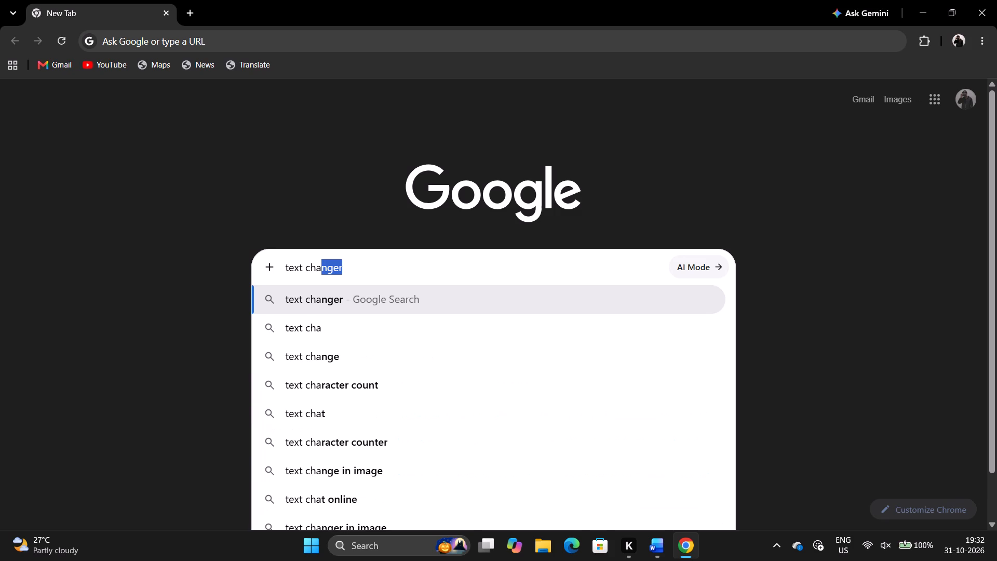
key(Right)
key(space)
text(fr)
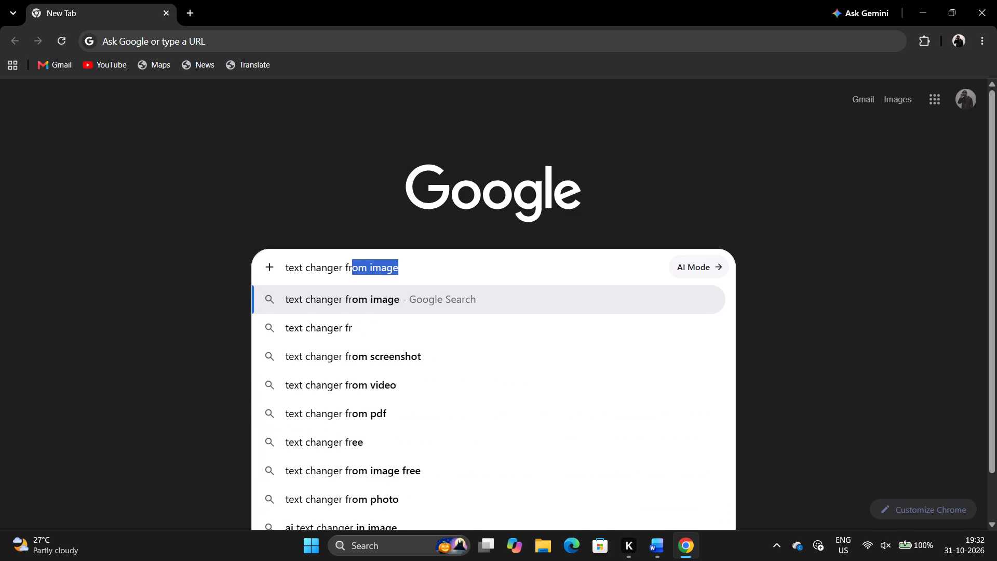
key(Right)
key(Return)
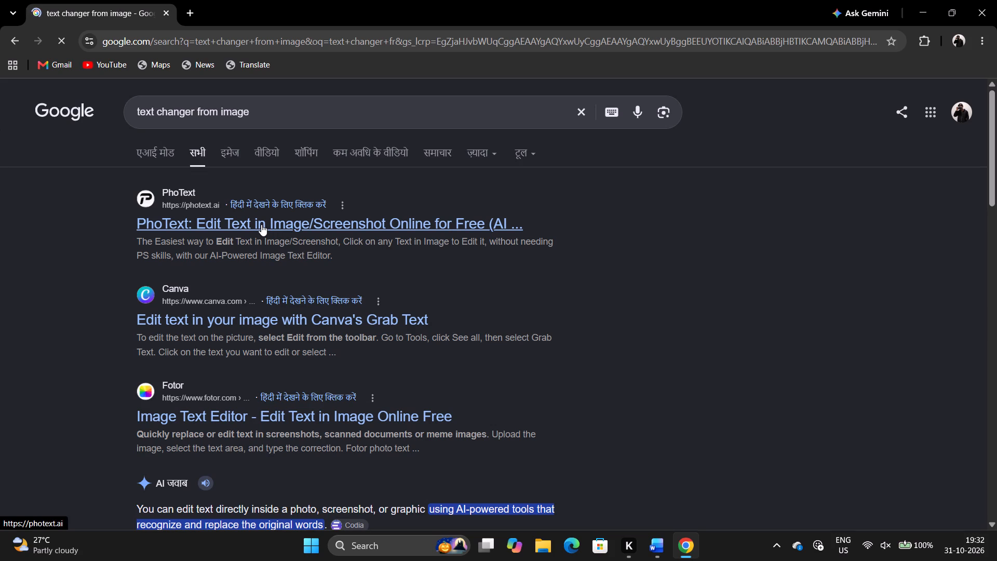
click(261, 224)
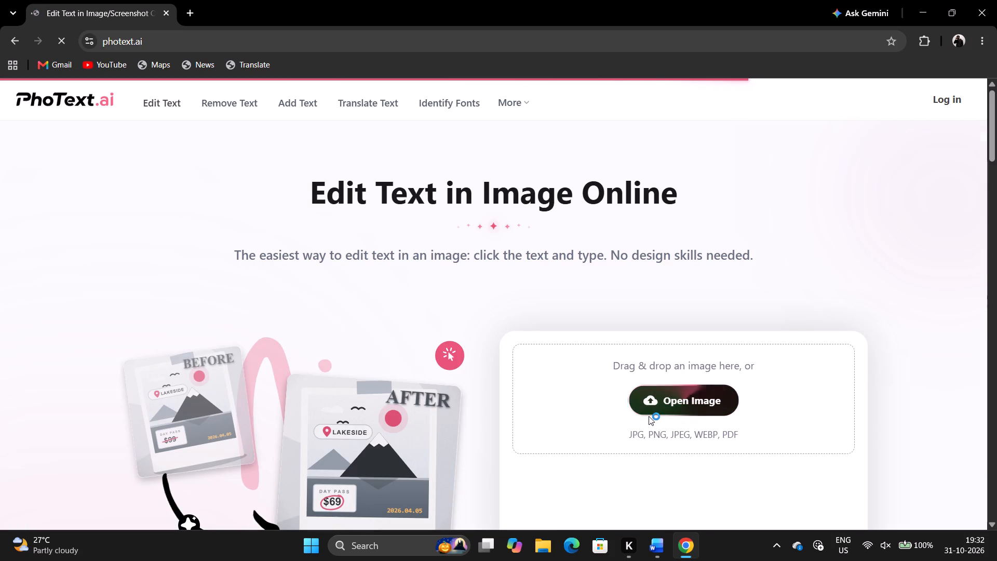
Upload the eigenvalues code screenshot, Screenshot 2026-10-31 185711.png, to the image text editor and dismiss the editing tip.
click(668, 392)
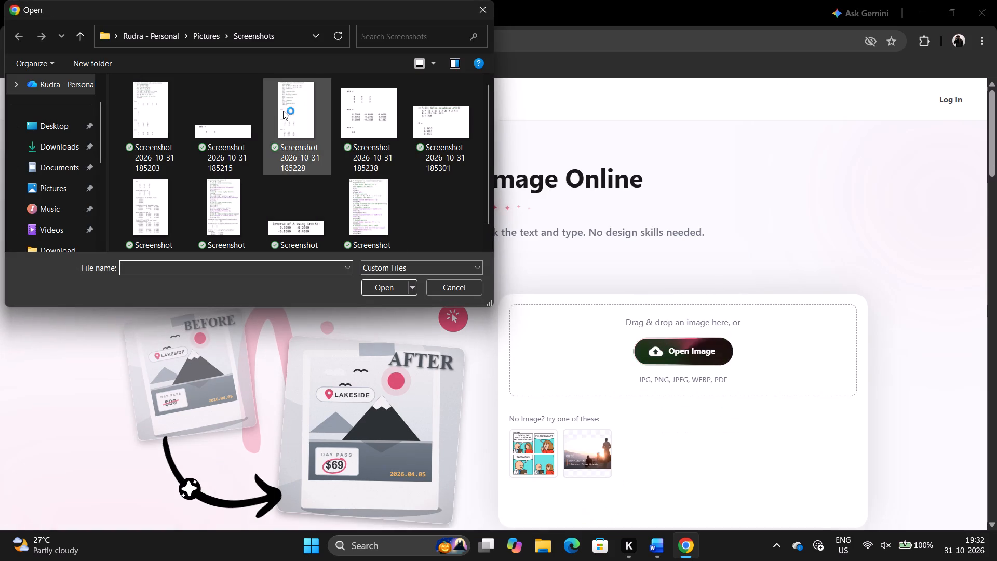
double_click(354, 211)
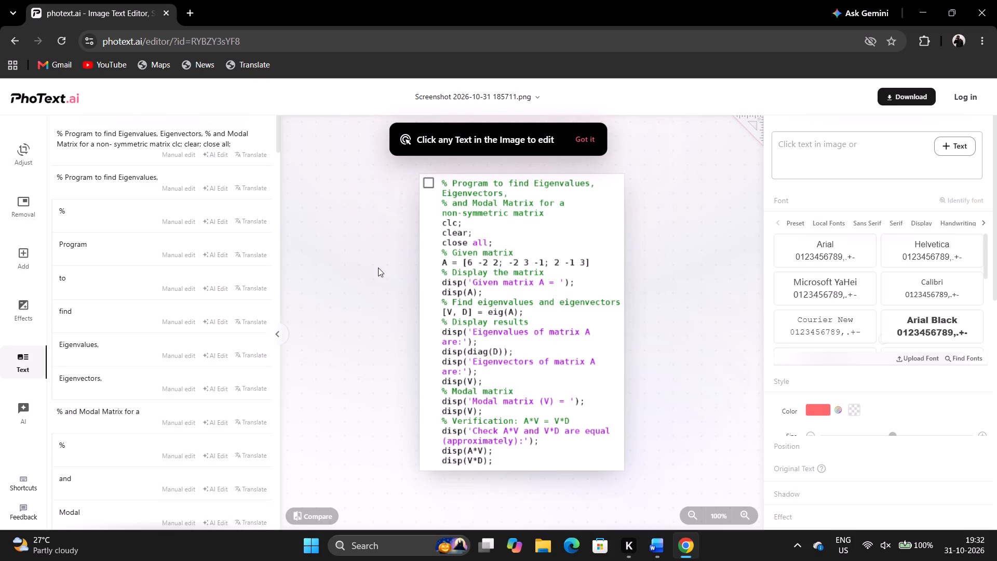
click(587, 144)
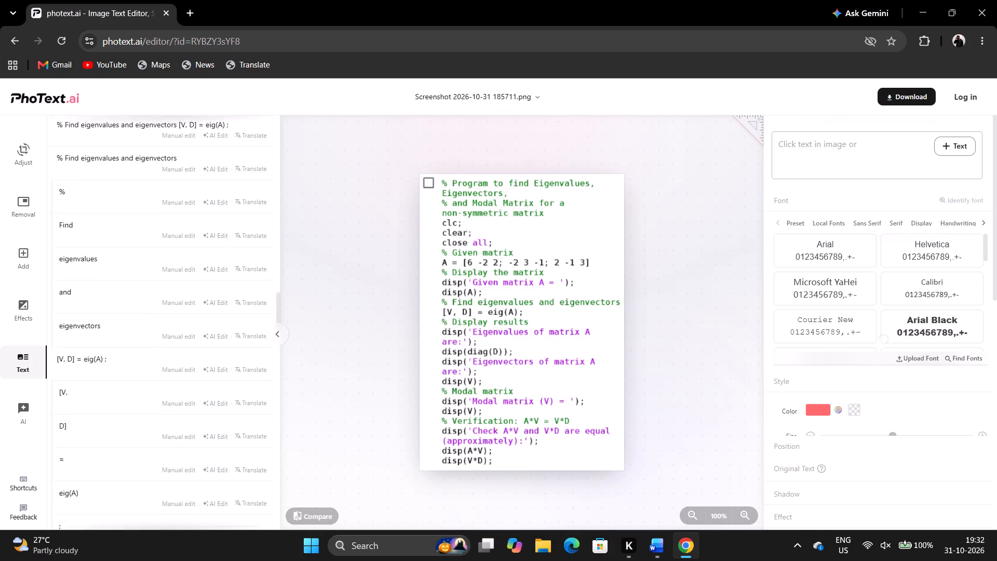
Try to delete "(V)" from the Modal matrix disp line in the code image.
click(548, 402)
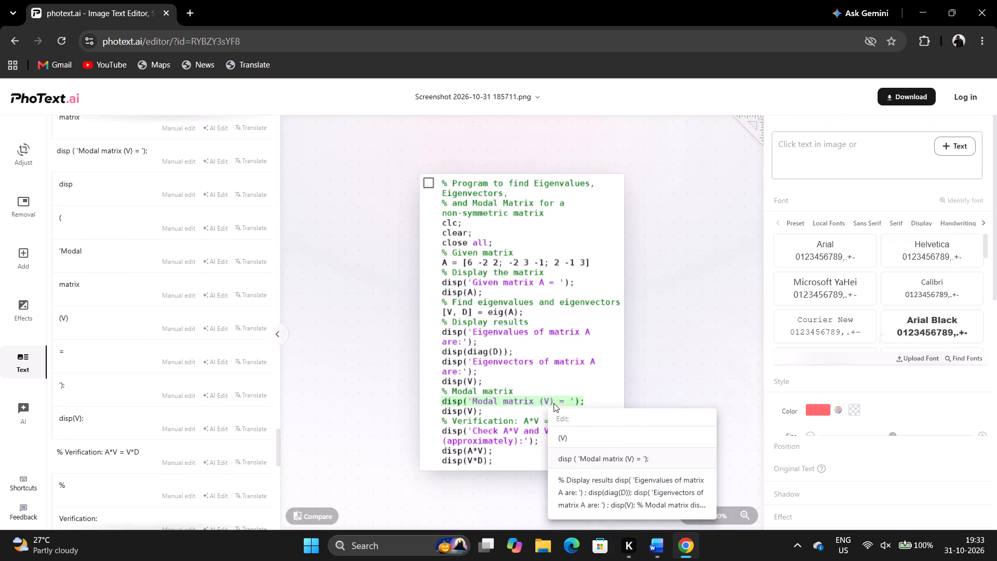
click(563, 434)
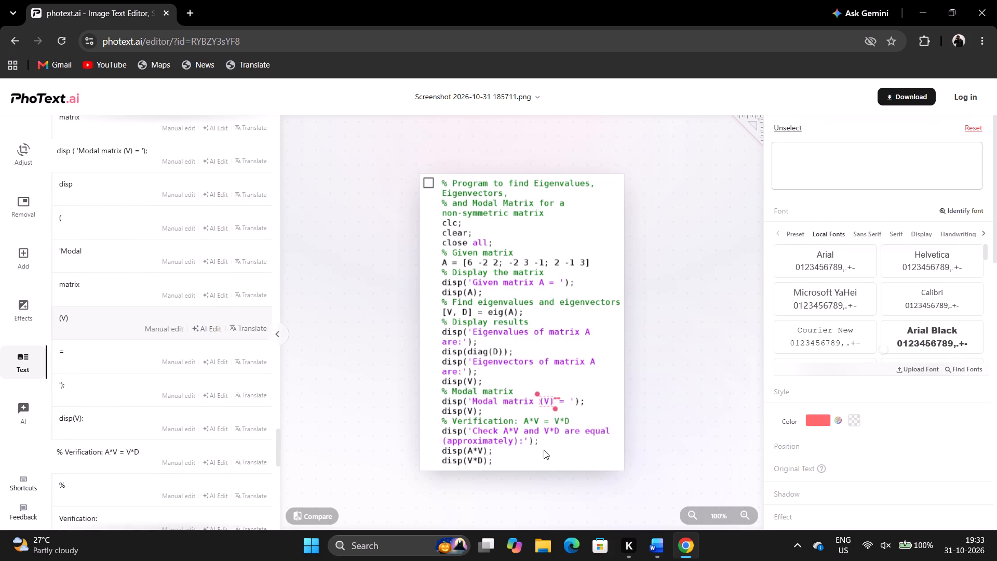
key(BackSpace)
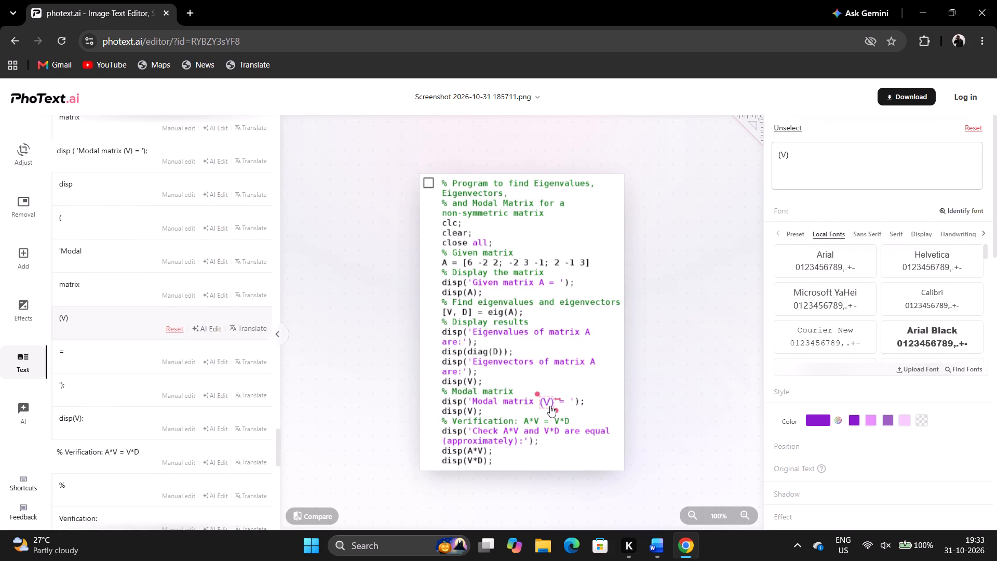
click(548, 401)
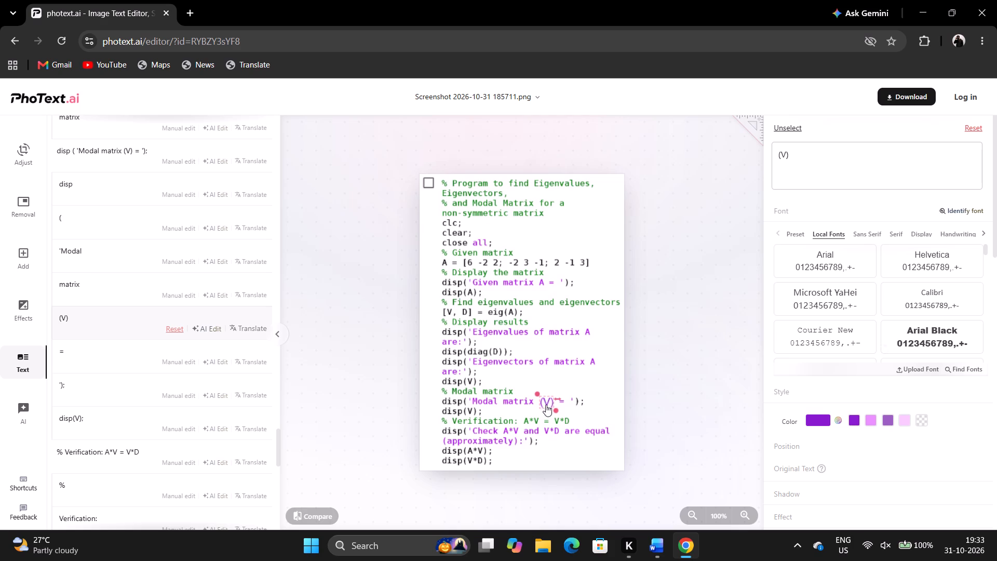
Make the code block from "% Display results" to "disp(V*D);" editable and try to delete and move it.
click(548, 395)
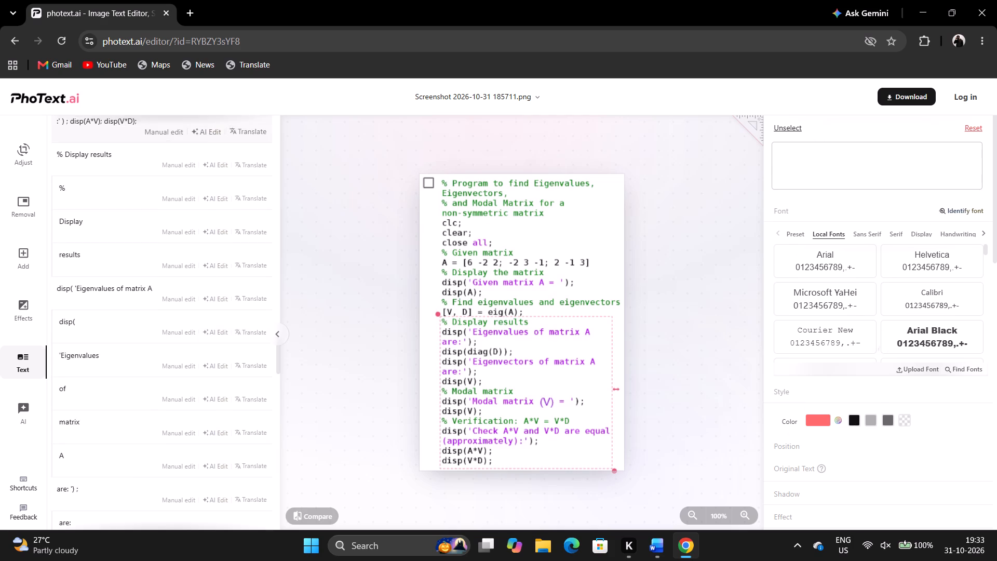
click(548, 401)
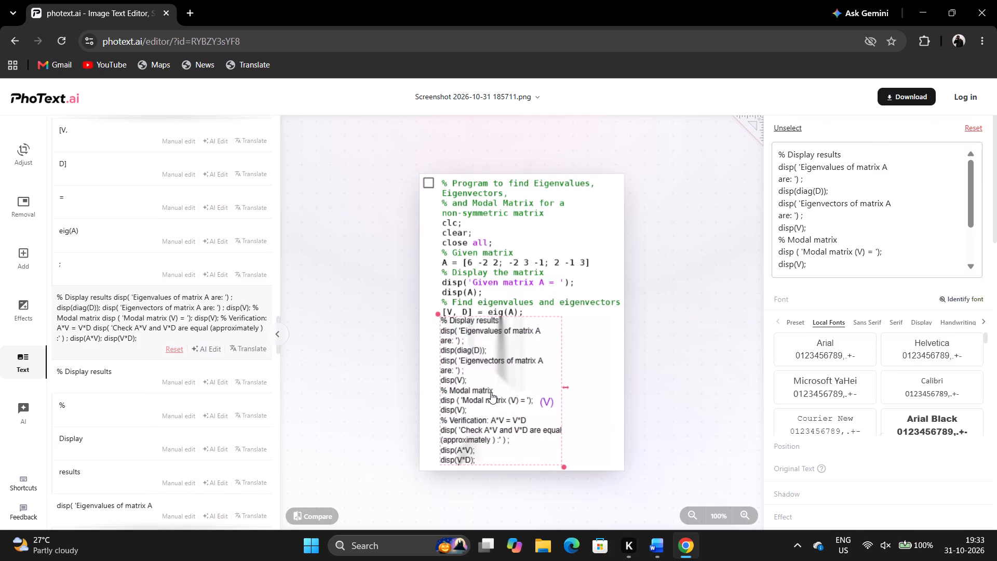
click(491, 392)
key(Delete)
drag(439, 318, 475, 357)
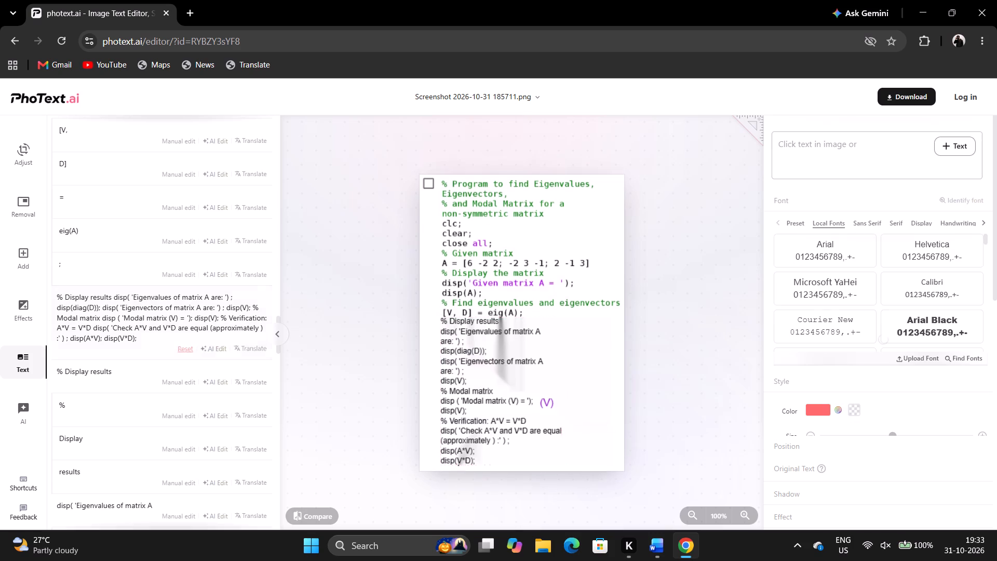
drag(475, 357, 428, 263)
click(463, 298)
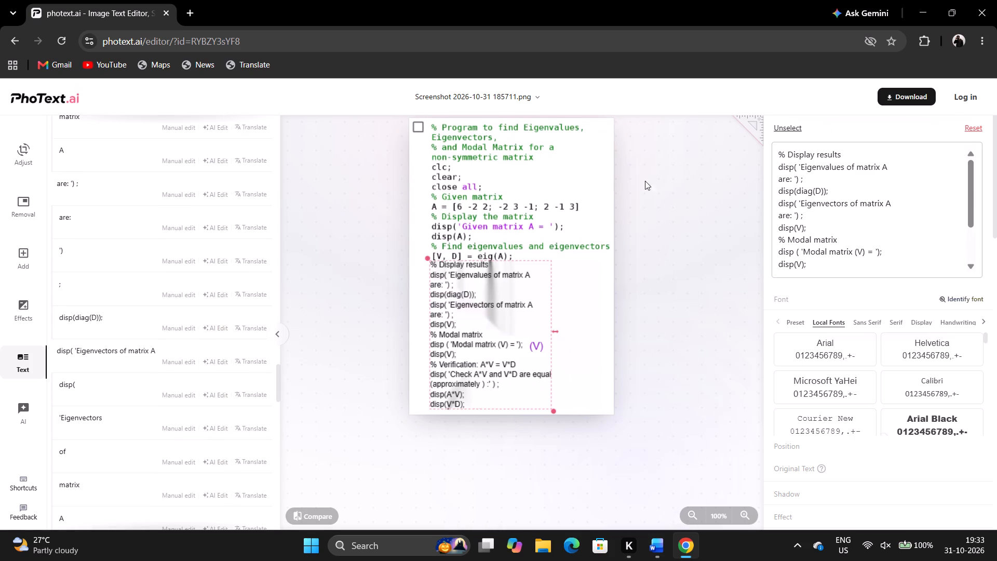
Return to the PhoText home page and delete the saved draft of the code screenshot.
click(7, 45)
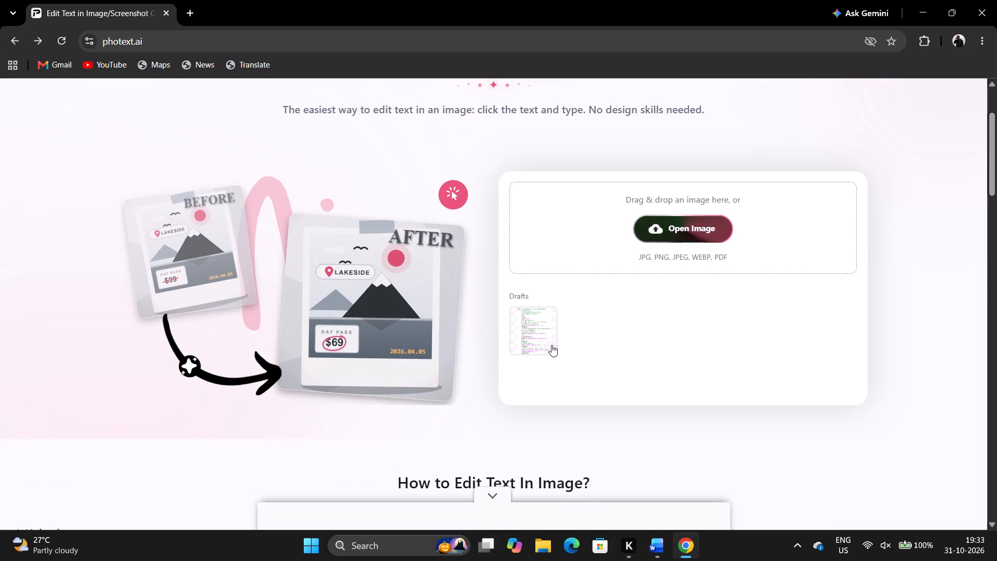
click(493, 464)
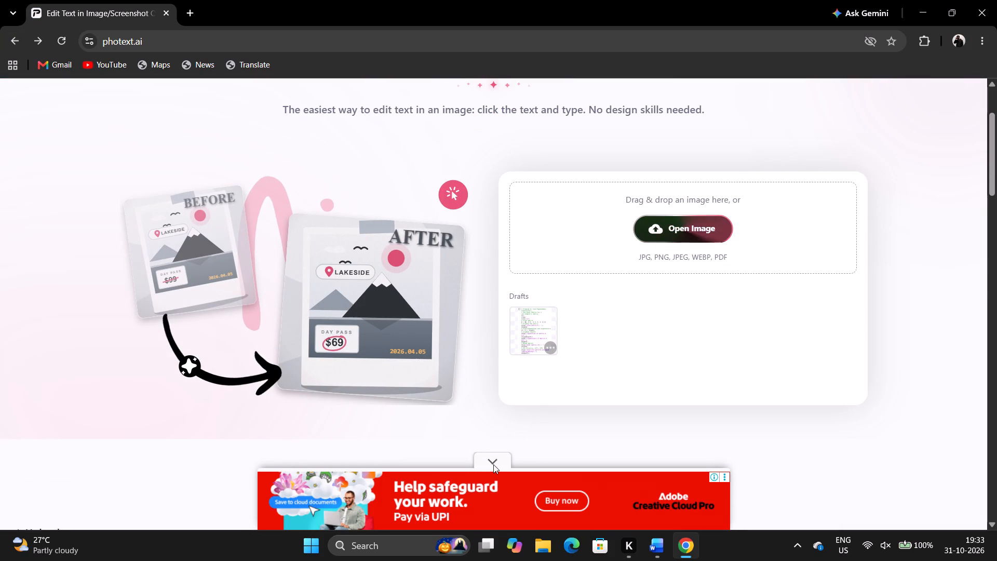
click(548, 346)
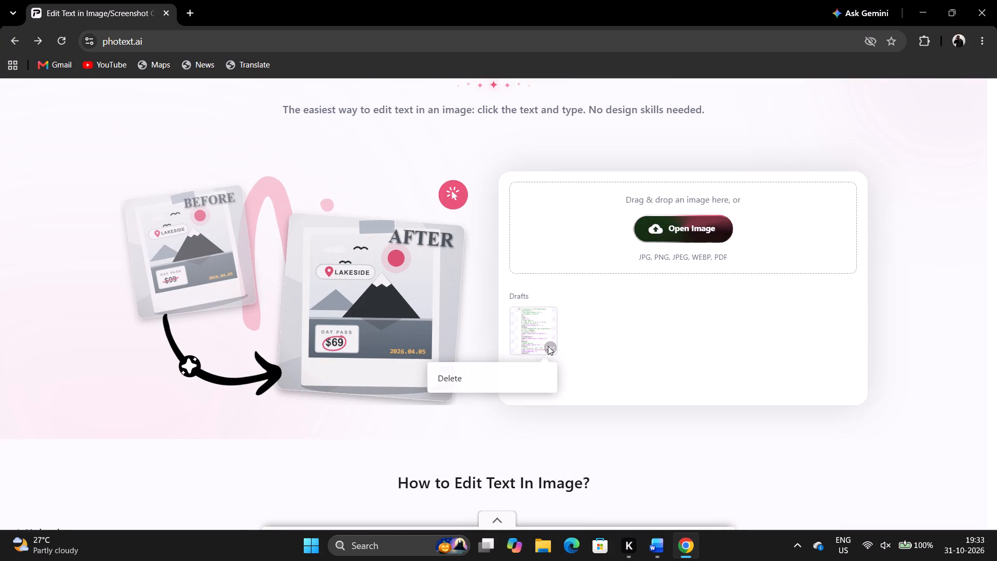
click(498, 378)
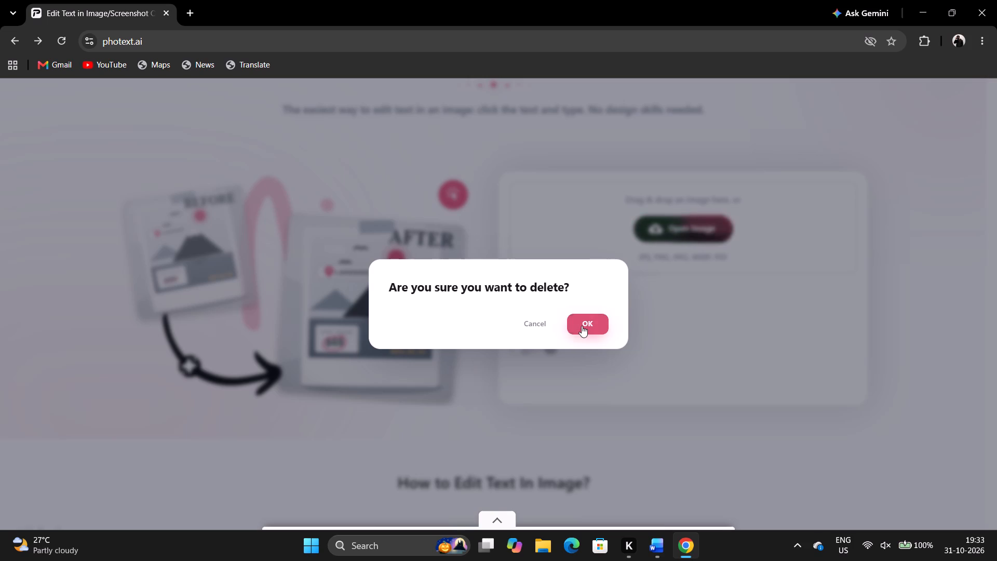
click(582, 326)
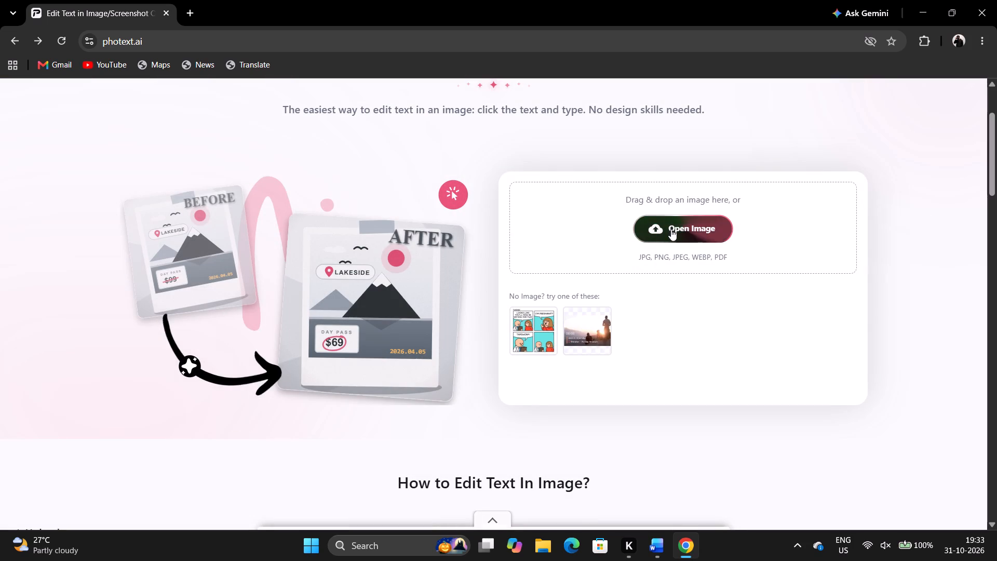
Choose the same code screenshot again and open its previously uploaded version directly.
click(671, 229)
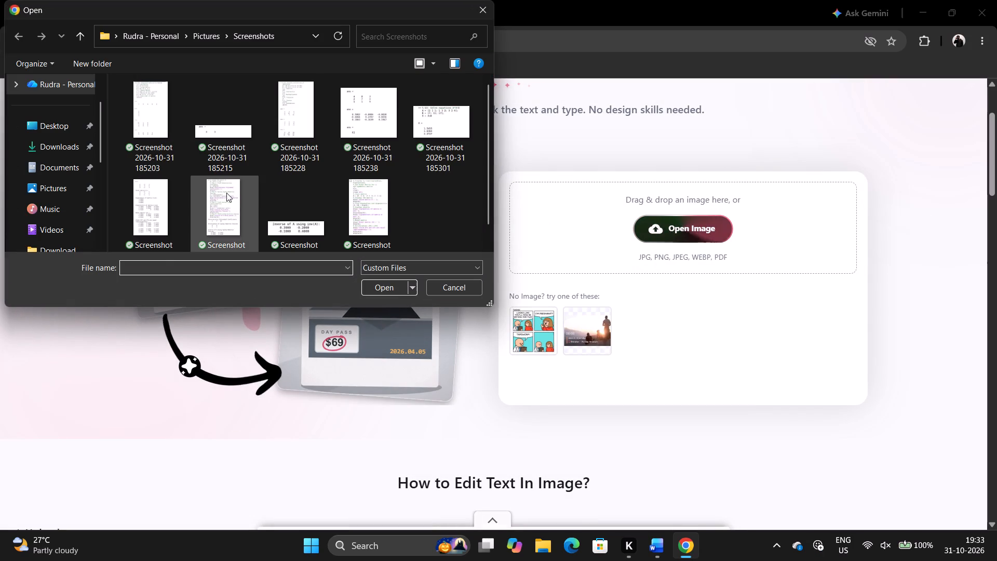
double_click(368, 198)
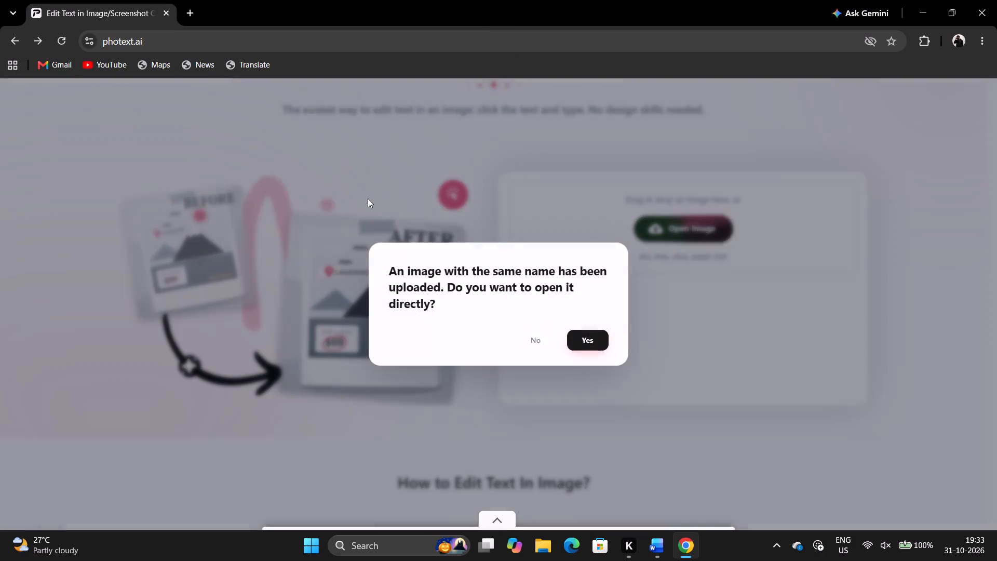
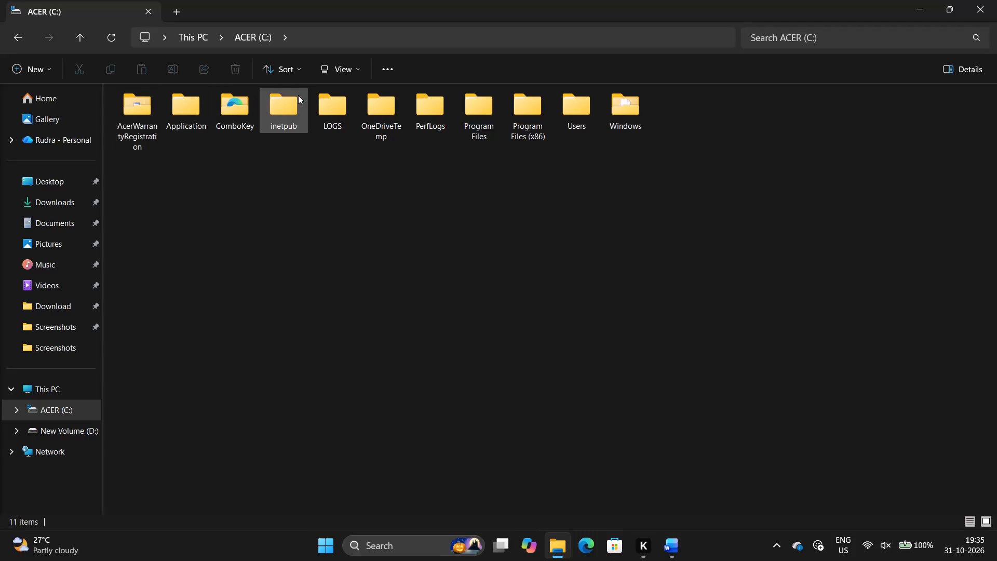
Open Screenshot 2026-10-31 185203.png from the Screenshots folder in Pictures and maximize its viewer window.
double_click(41, 241)
double_click(167, 129)
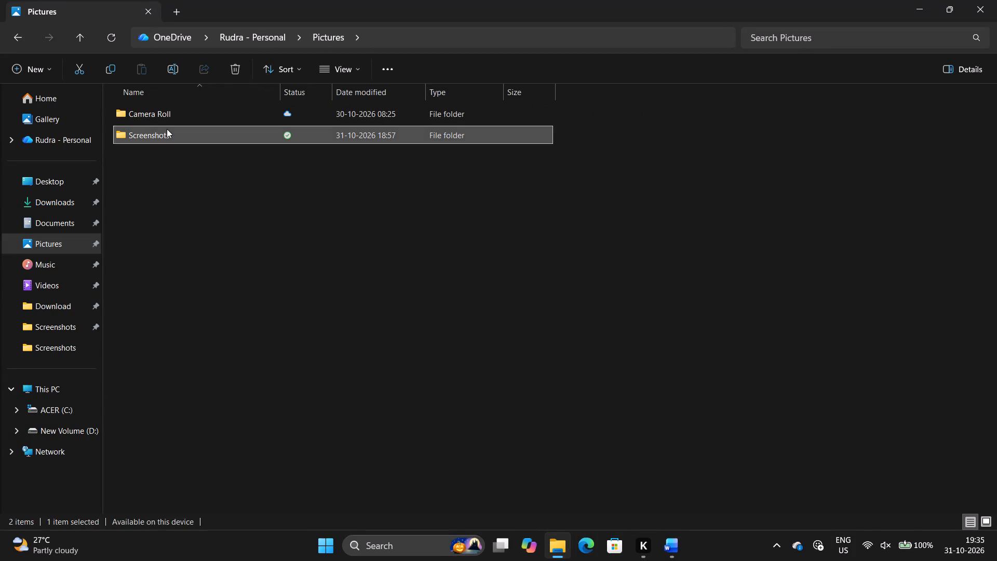
double_click(151, 131)
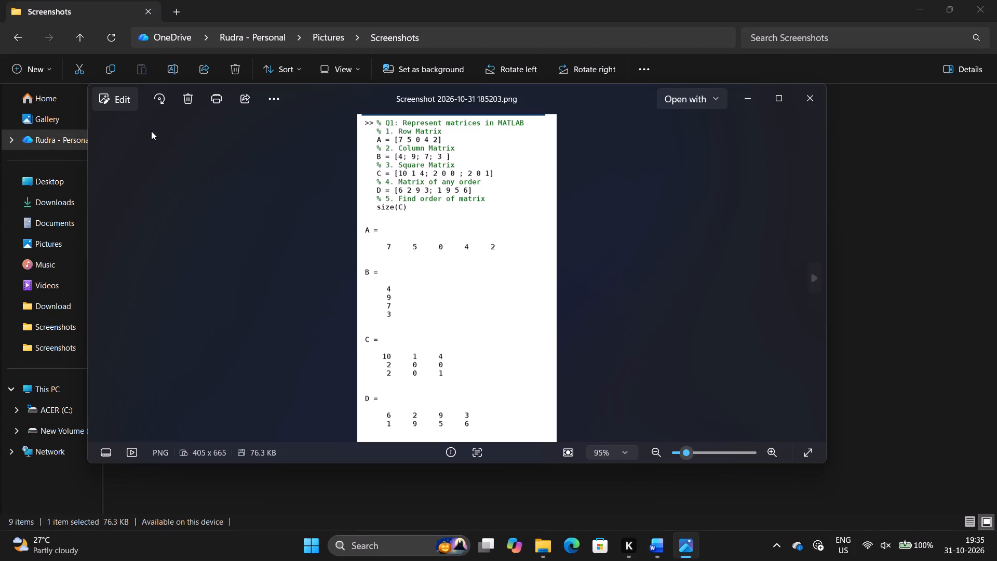
click(780, 96)
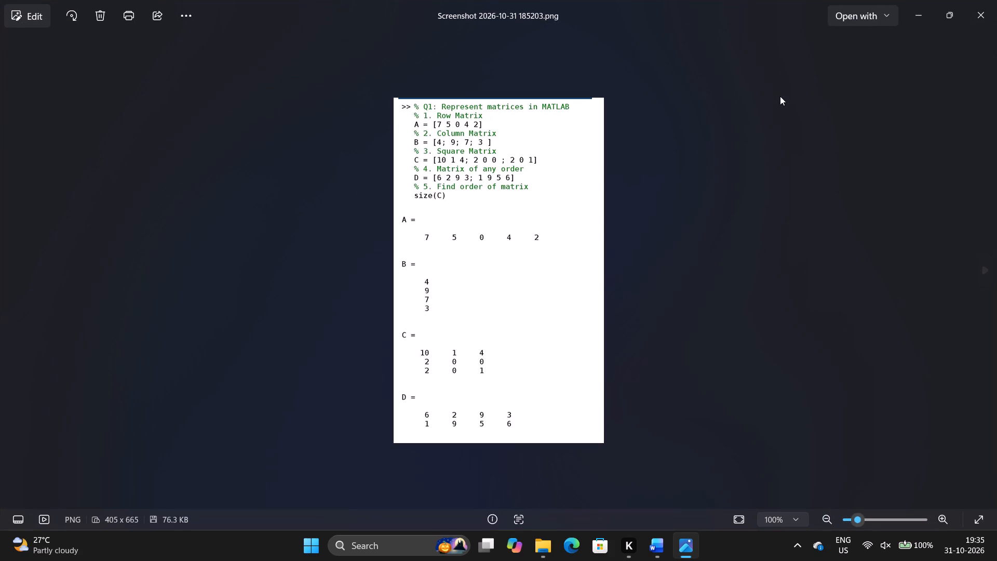
Delete five consecutive screenshots, starting with Screenshot 2026-10-31 185203.png and stopping at Screenshot 2026-10-31 185542.png.
key(Delete)
key(Delete)
key(Delete)
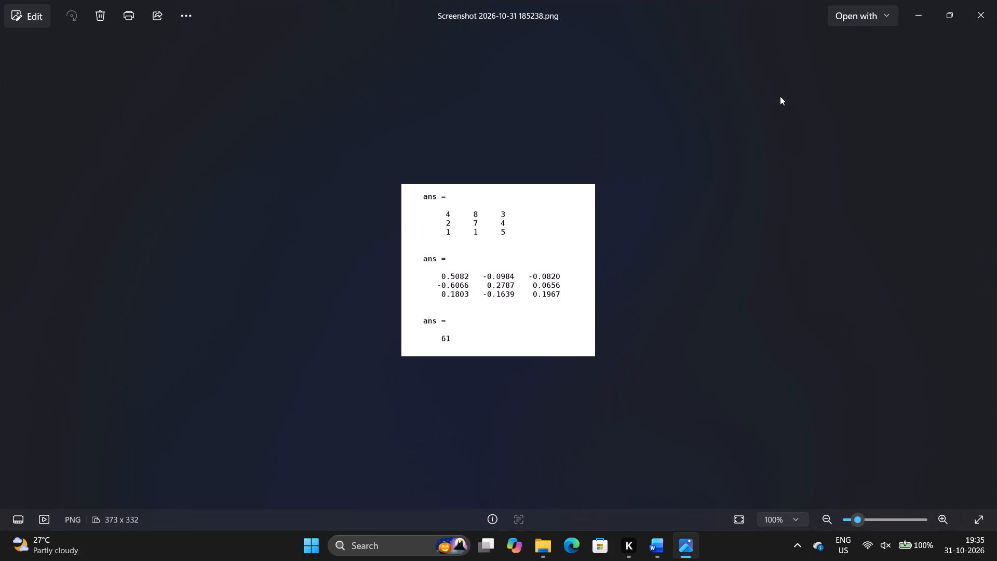
key(Delete)
key(Delete)
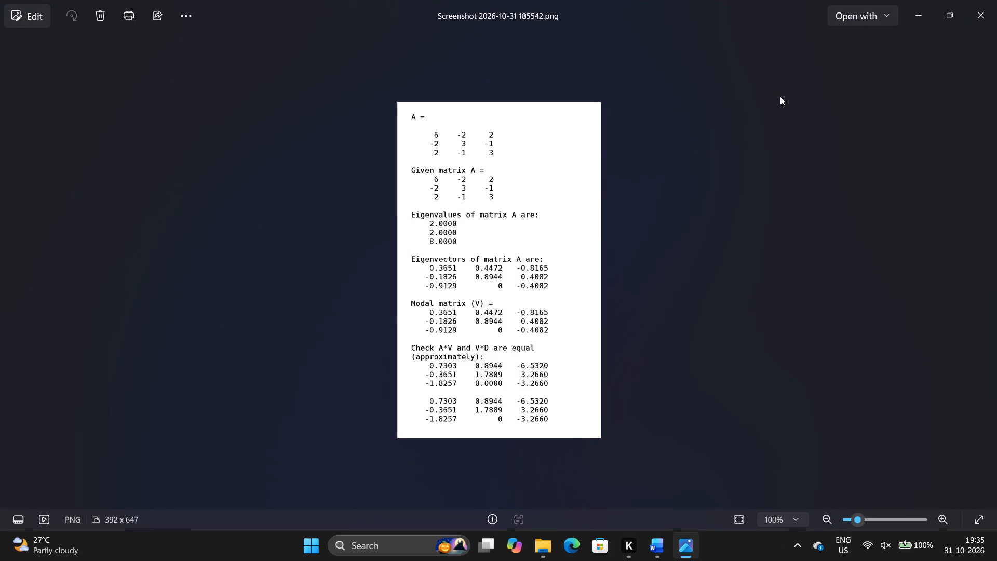
Look through the screenshots from the eigenvalue output image to the eigenvalue code image, and return to Screenshot 2026-10-31 185542.png.
key(Right)
key(Right)
key(Right)
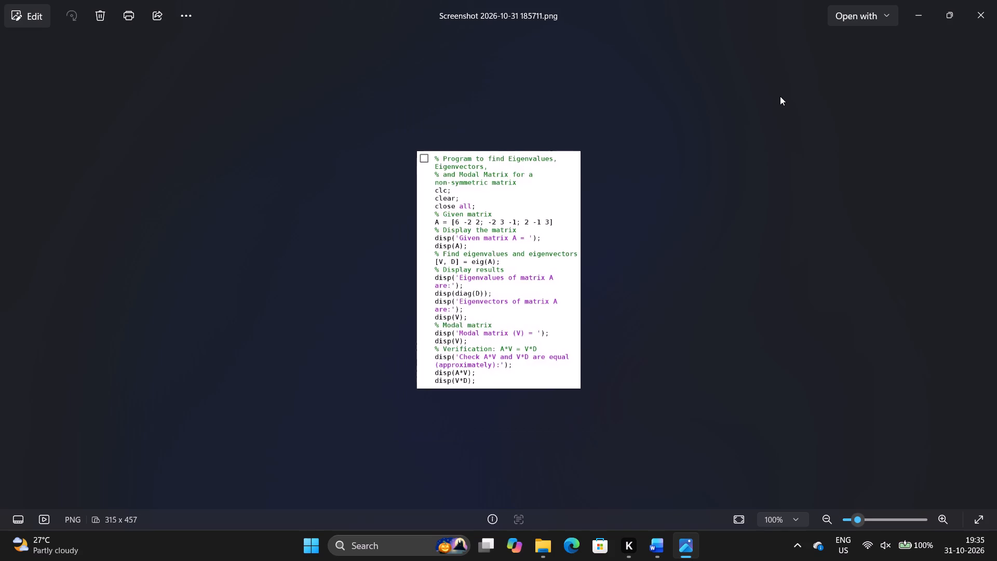
key(Right)
key(Right)
key(Right)
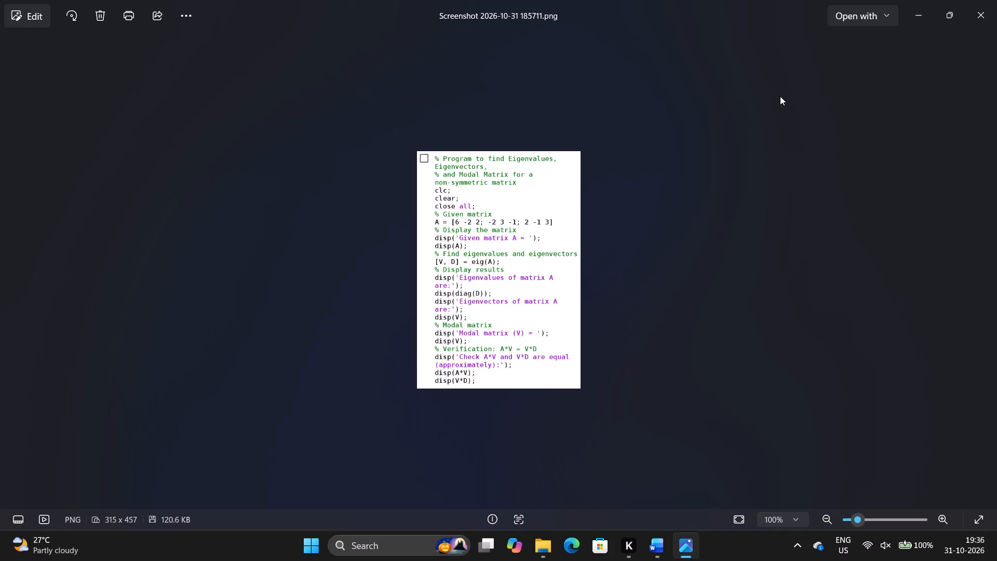
key(Right)
key(Left)
key(Left)
key(Left)
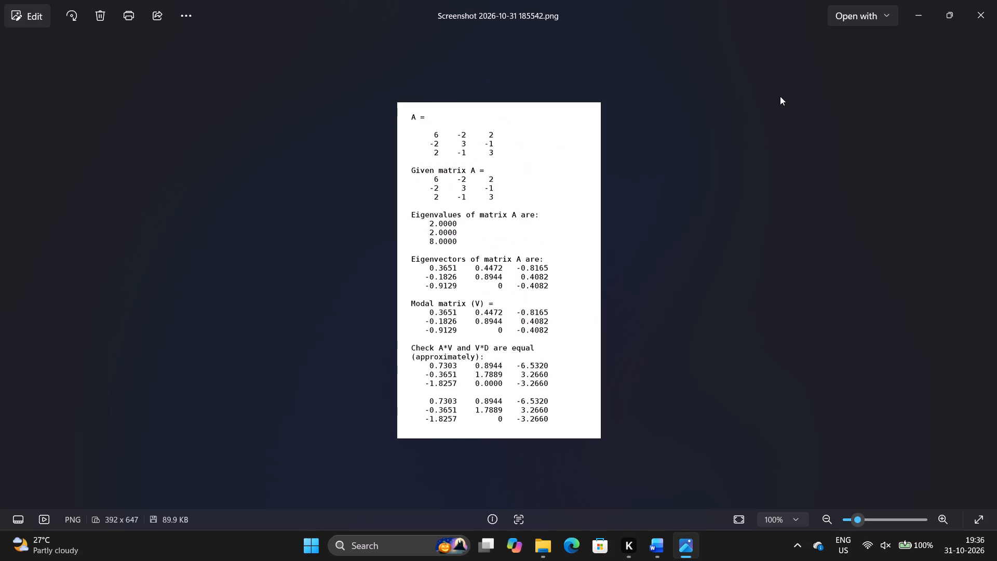
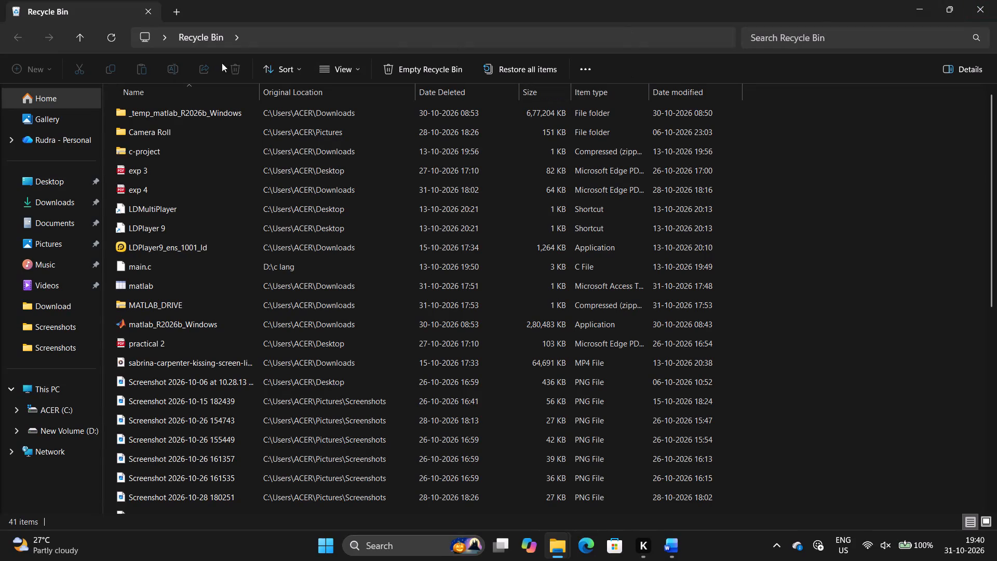
Display the Recycle Bin contents as medium icons.
click(326, 70)
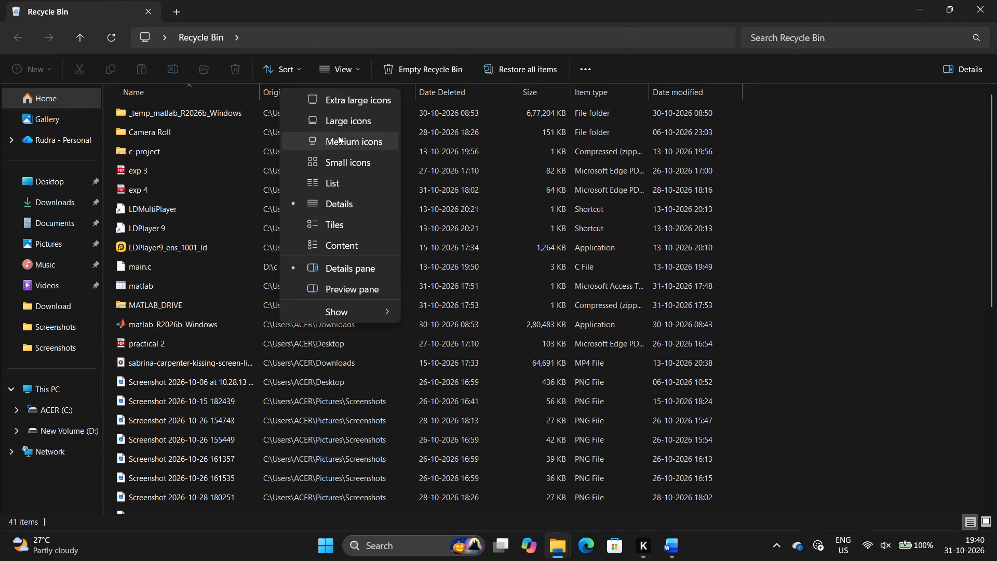
click(338, 136)
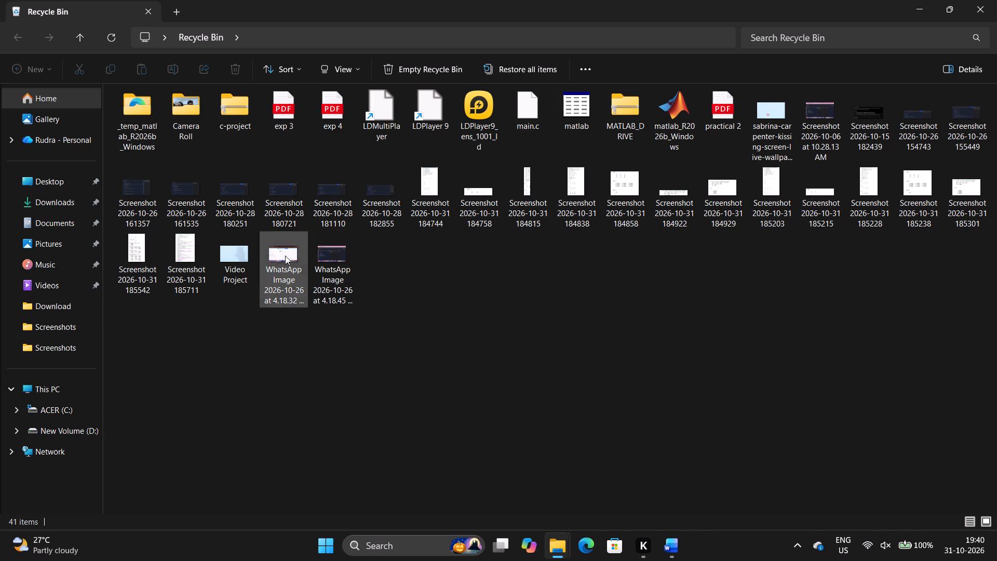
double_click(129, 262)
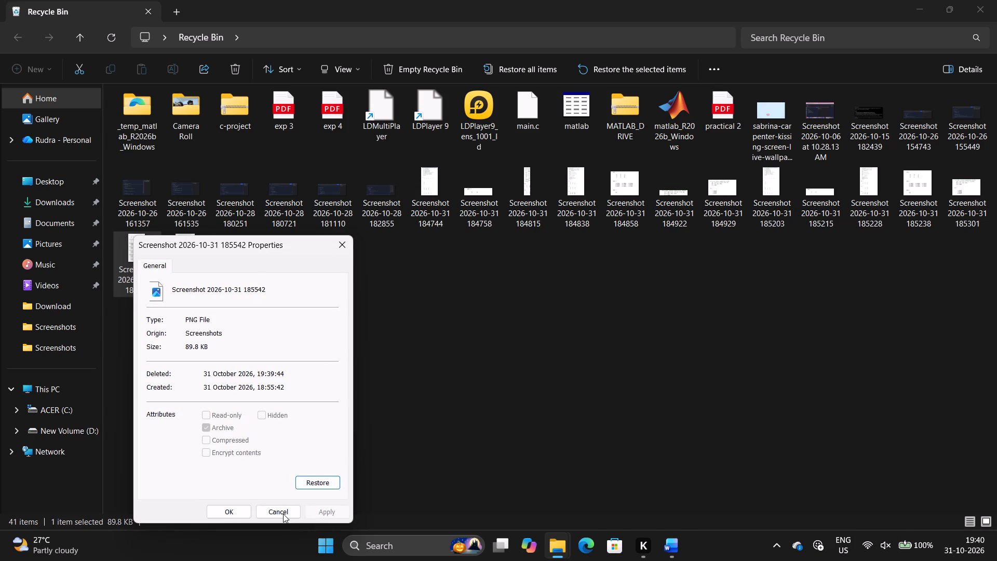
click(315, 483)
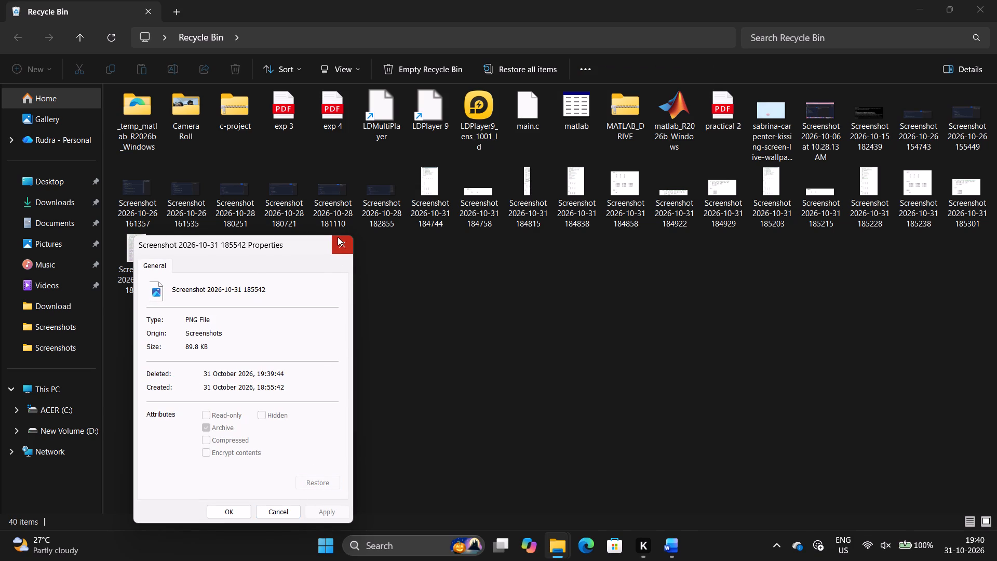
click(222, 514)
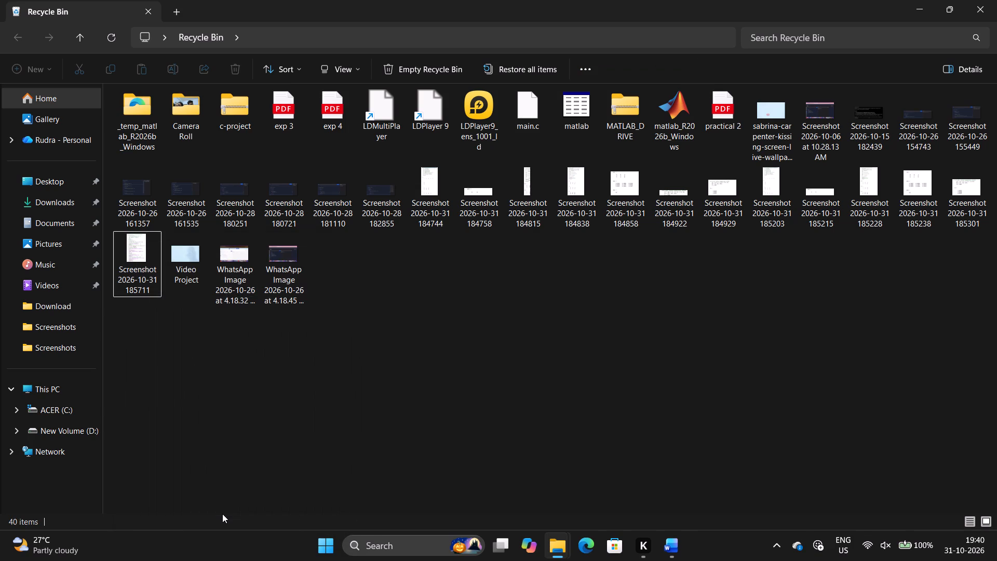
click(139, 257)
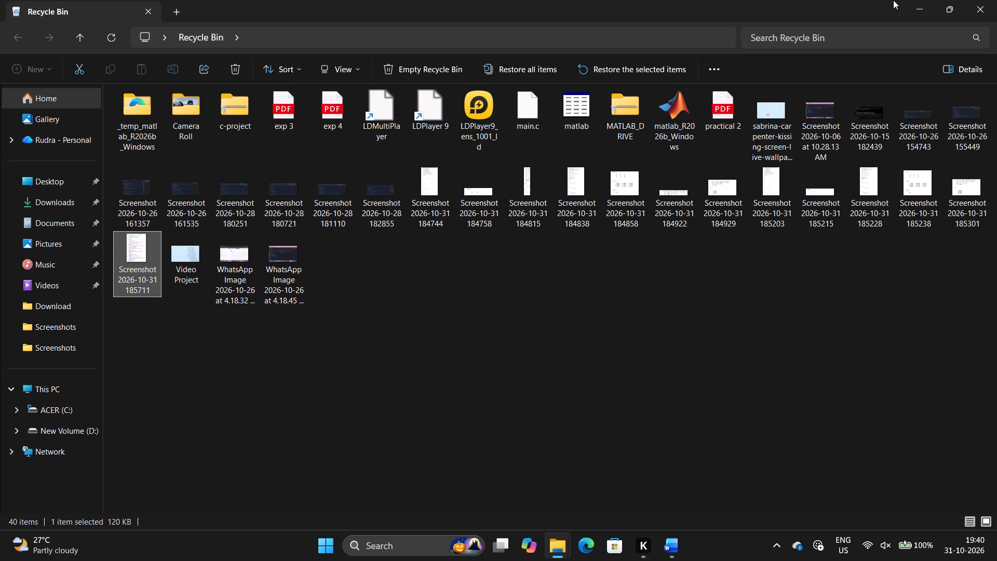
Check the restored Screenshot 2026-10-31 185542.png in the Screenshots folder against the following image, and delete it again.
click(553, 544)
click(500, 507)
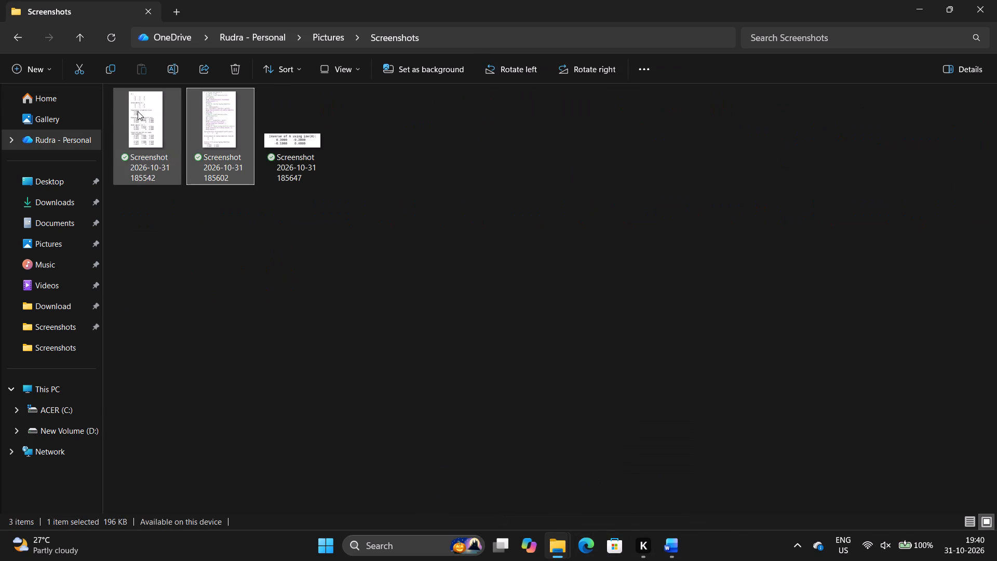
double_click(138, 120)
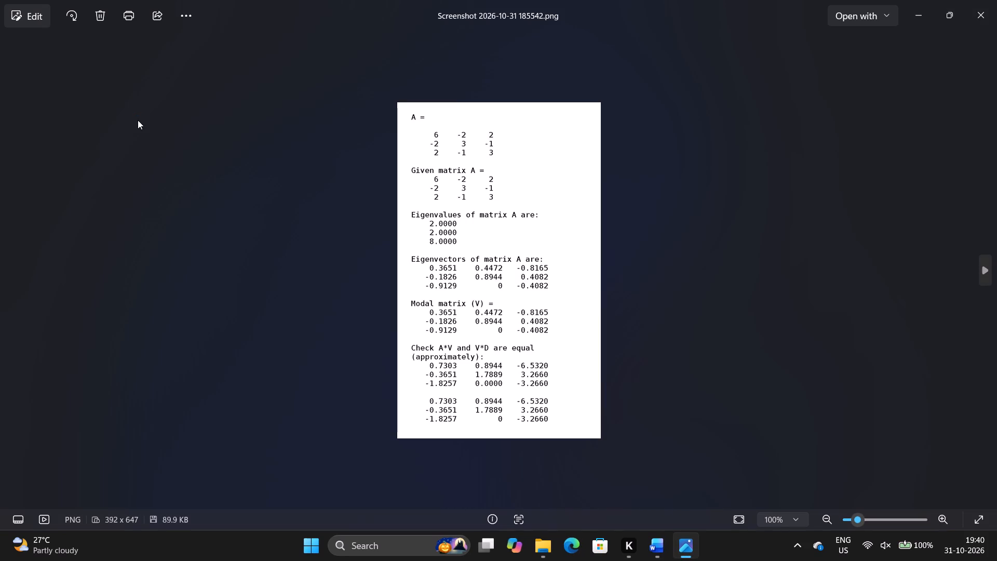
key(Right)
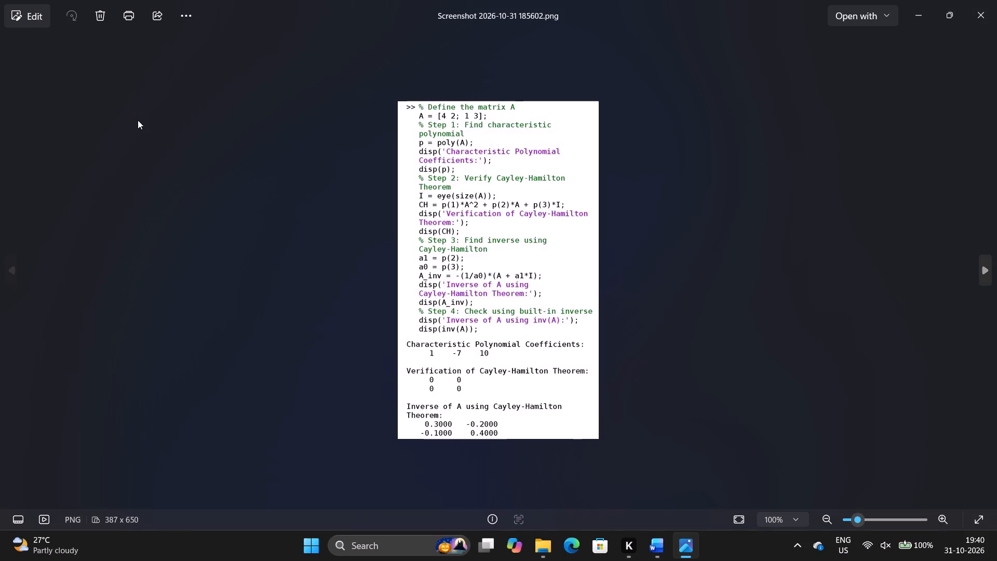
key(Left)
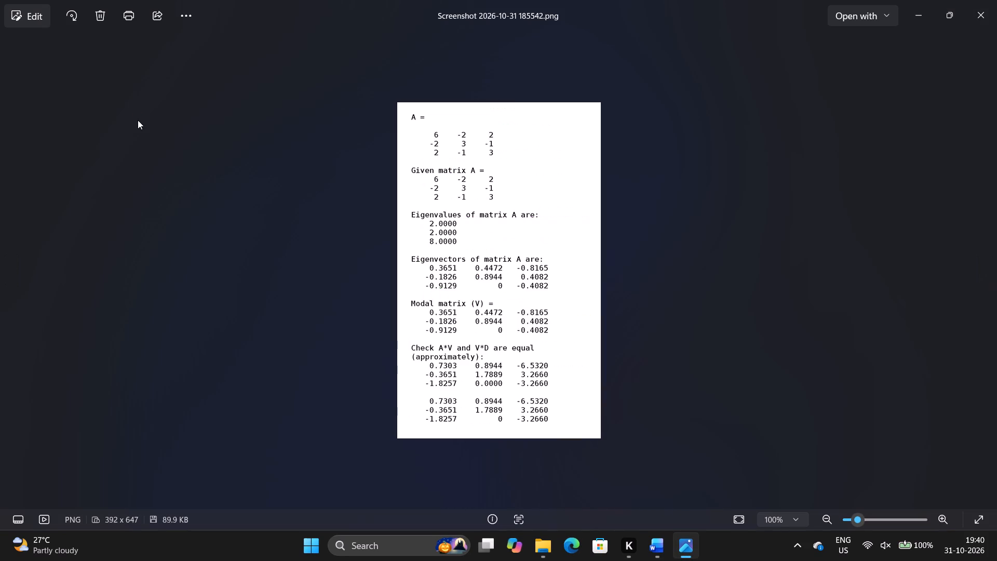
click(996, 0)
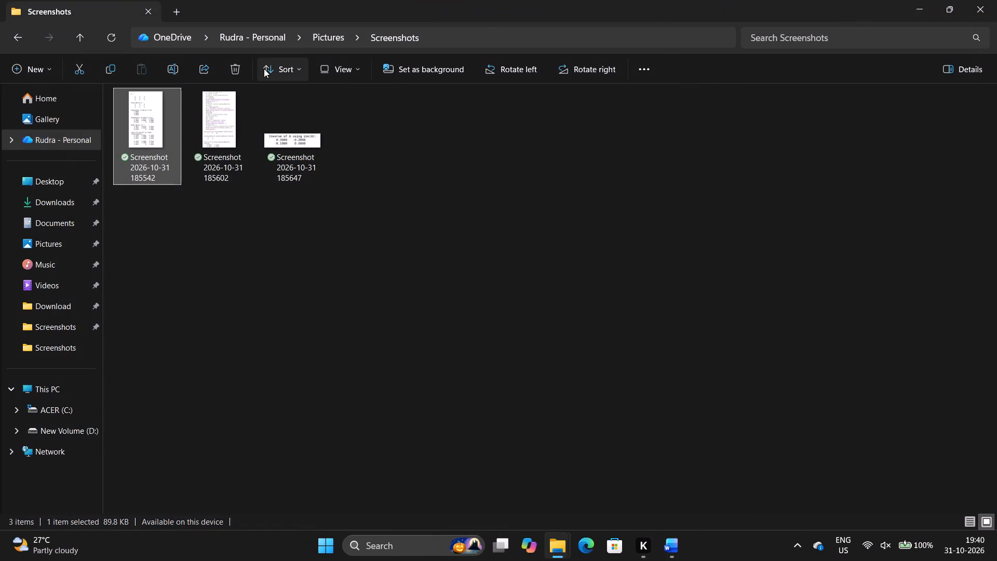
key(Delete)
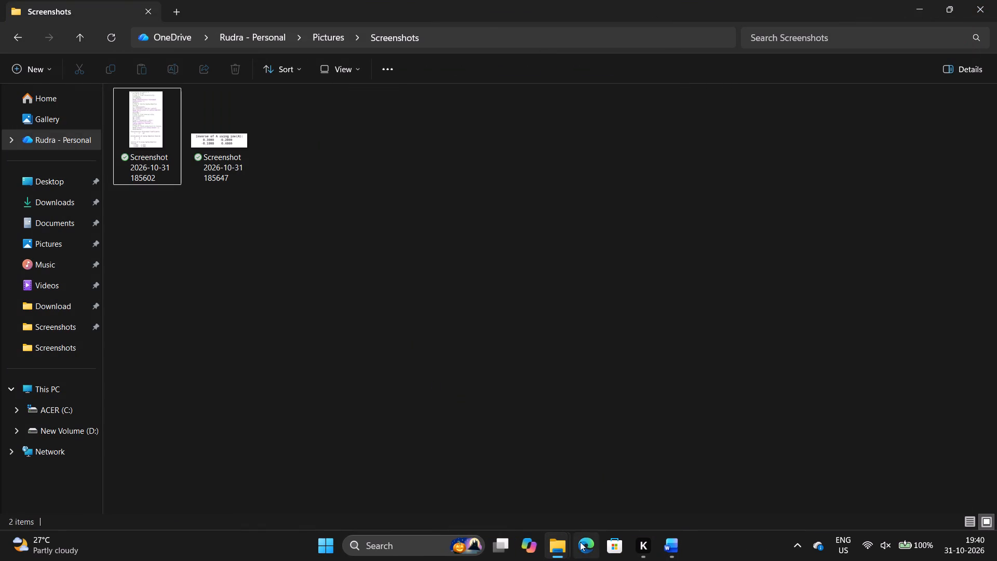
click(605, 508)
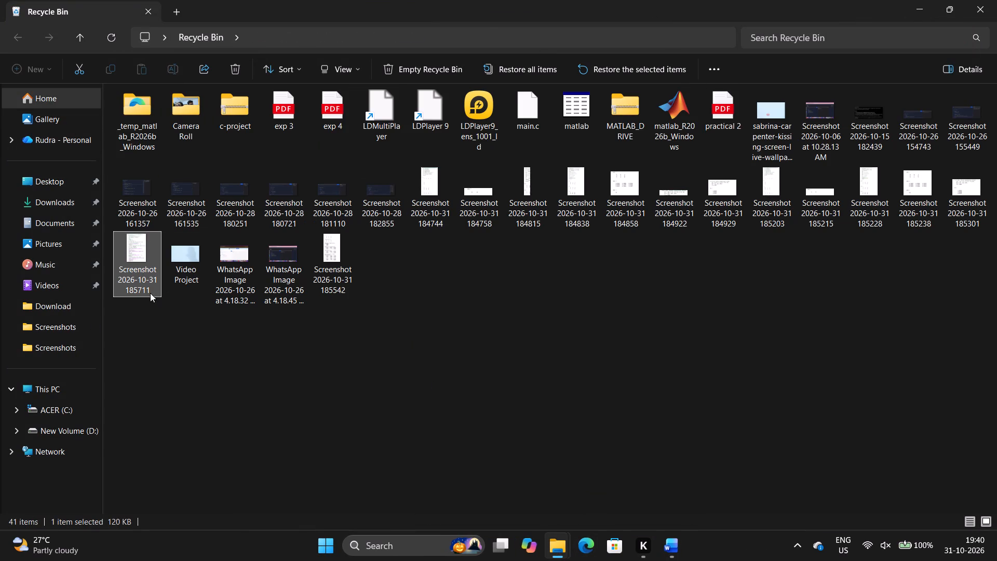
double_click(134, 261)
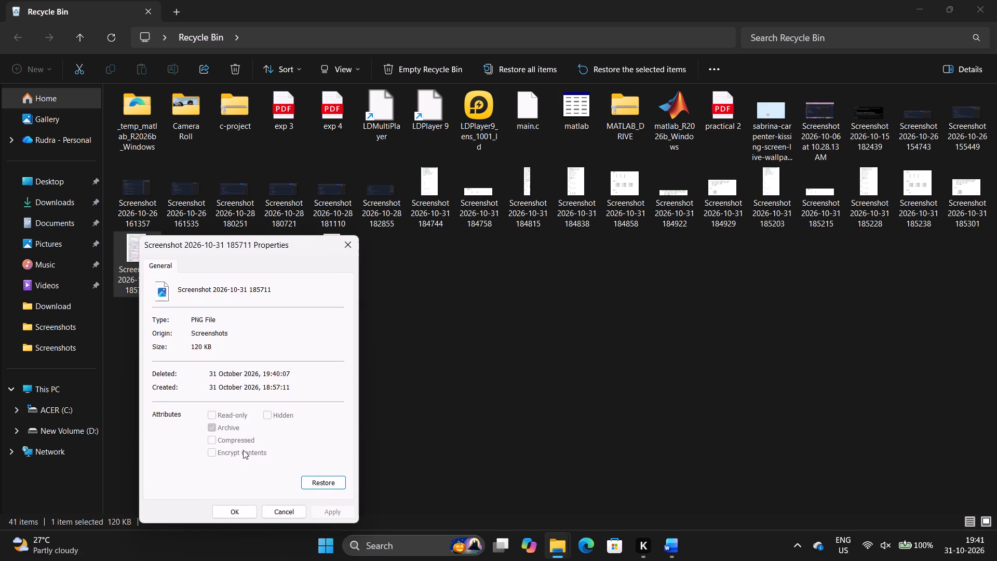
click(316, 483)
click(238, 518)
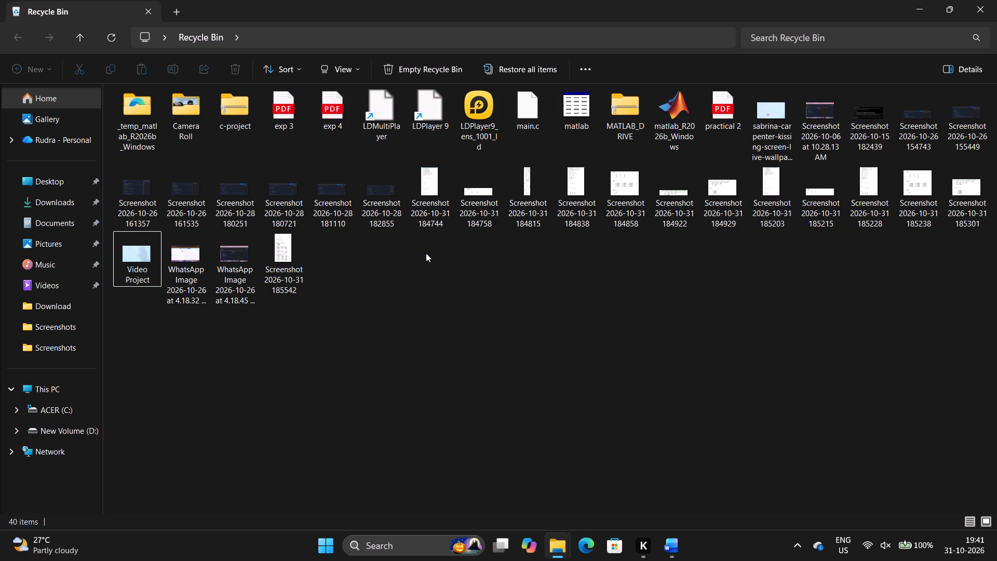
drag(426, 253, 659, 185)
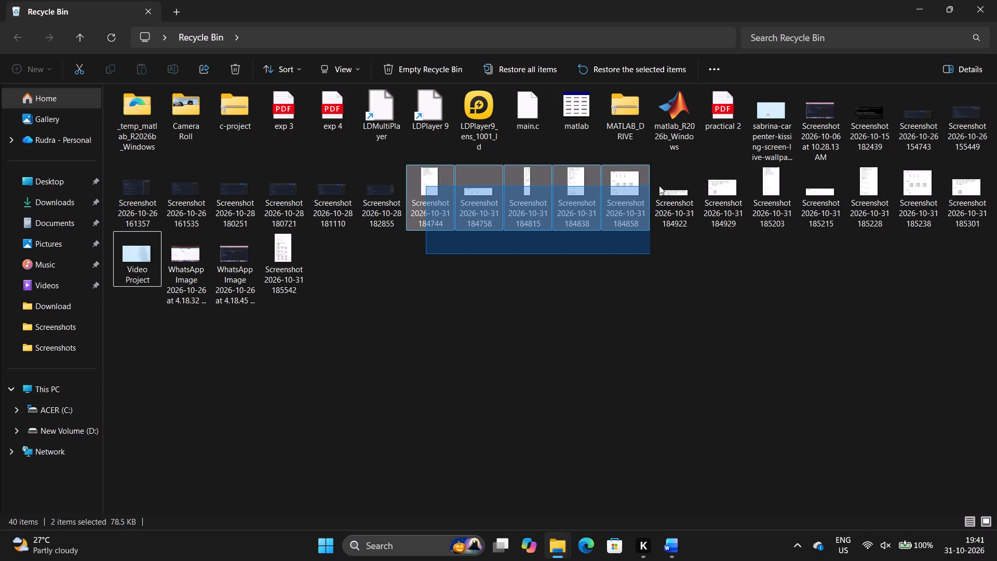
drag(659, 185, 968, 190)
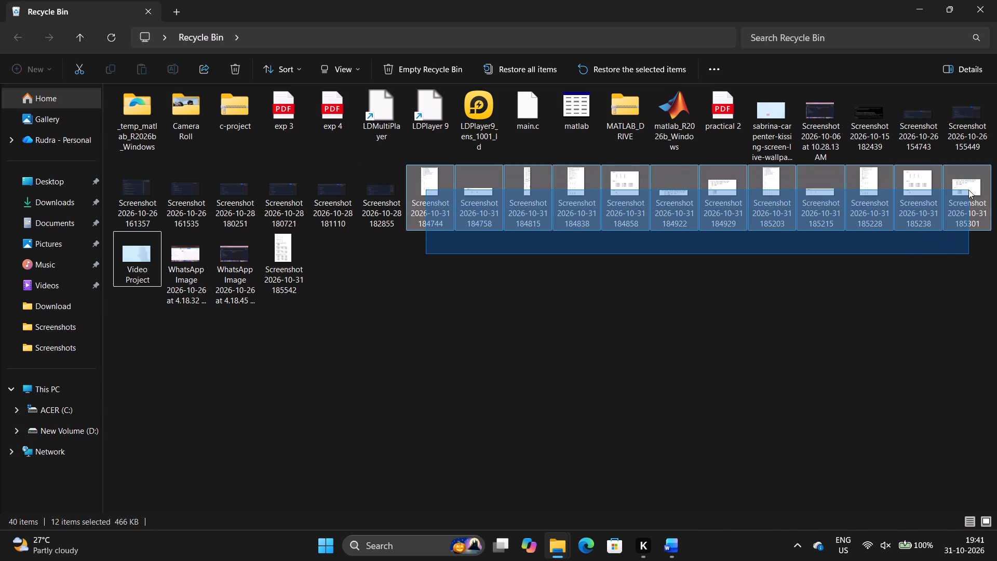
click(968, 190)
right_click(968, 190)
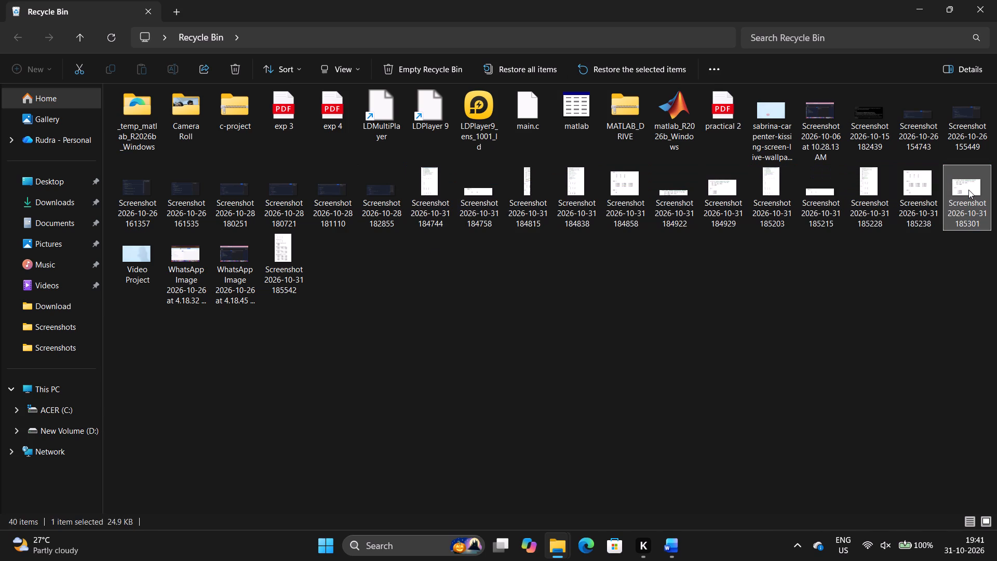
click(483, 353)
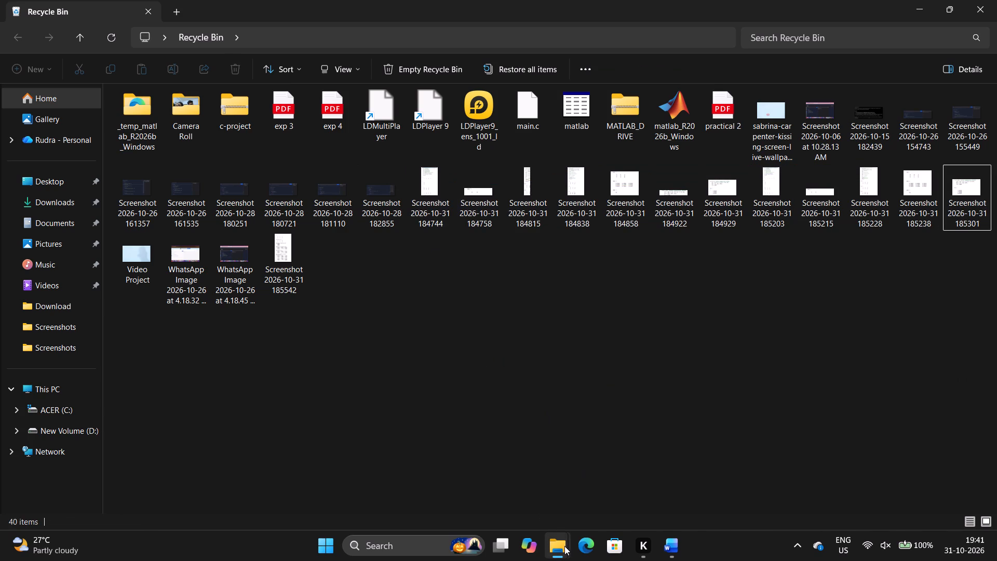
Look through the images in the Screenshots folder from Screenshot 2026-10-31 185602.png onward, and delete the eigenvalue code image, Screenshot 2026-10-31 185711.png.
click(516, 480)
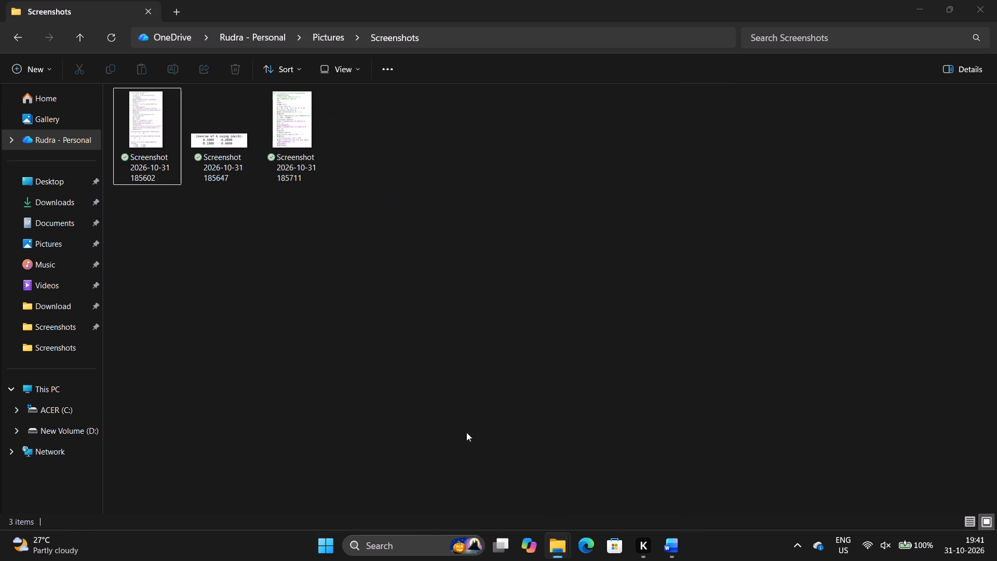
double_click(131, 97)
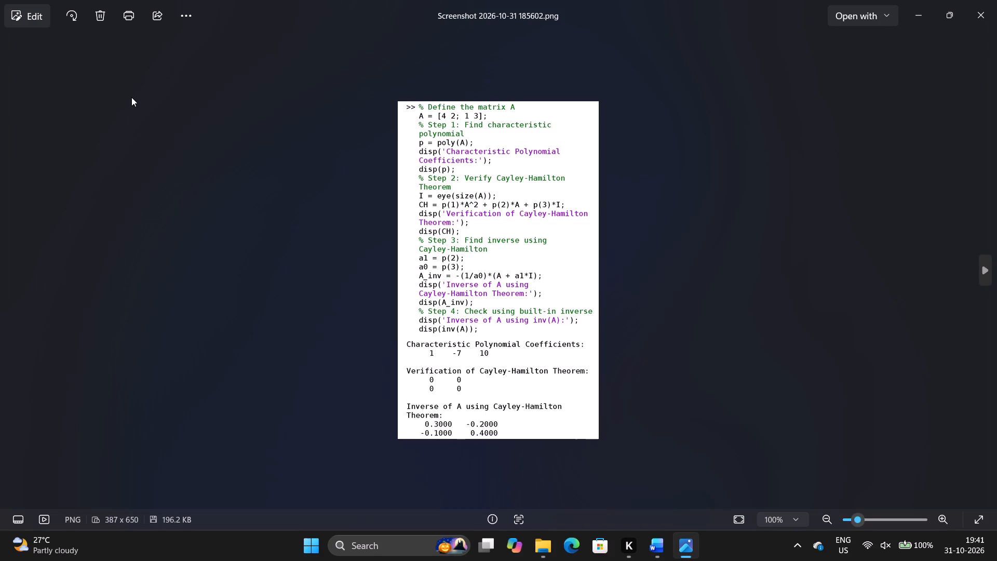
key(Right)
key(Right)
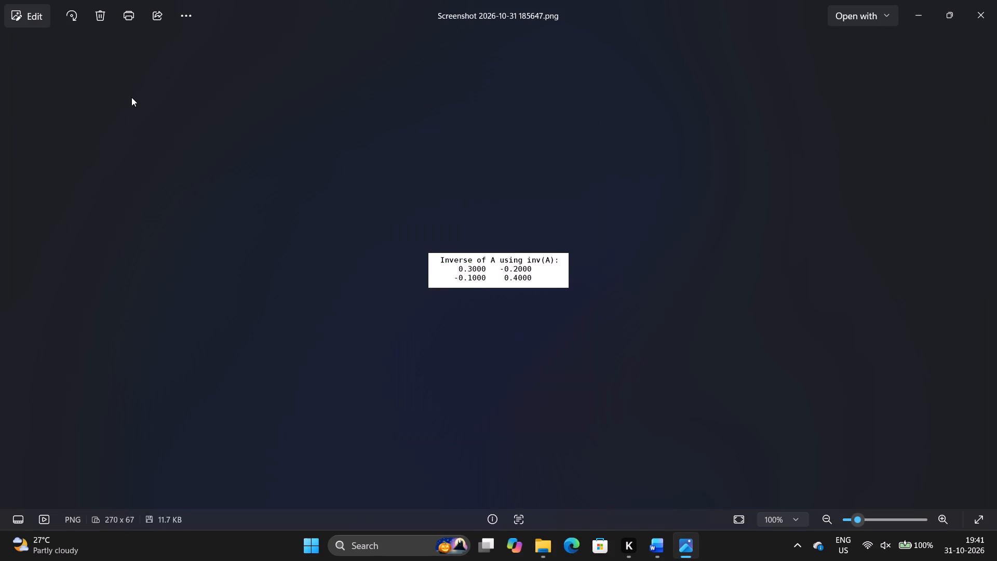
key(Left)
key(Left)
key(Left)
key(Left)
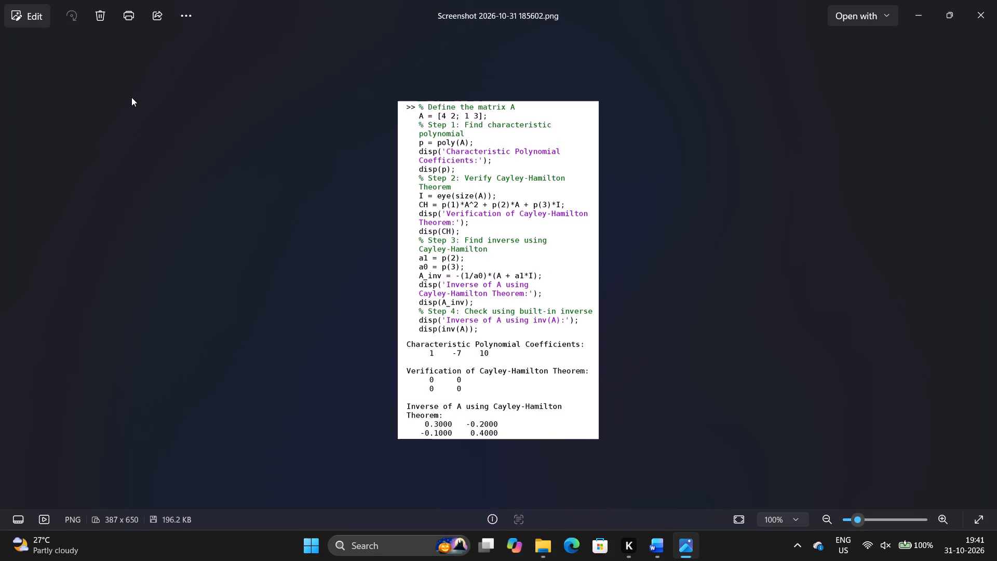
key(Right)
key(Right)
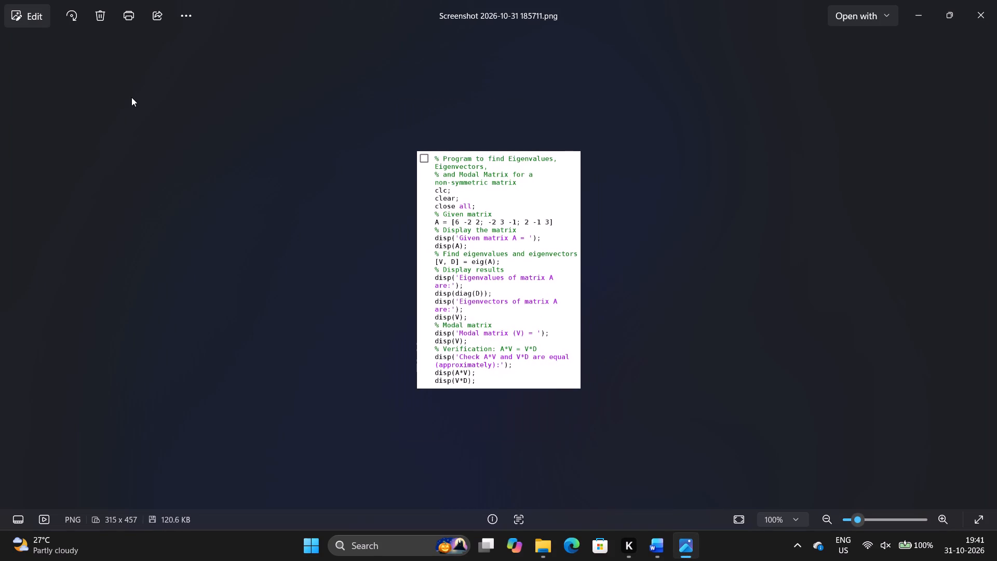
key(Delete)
Compare the Cayley-Hamilton code screenshot 185602 with the inverse-matrix output screenshot 185647.
key(Left)
key(Left)
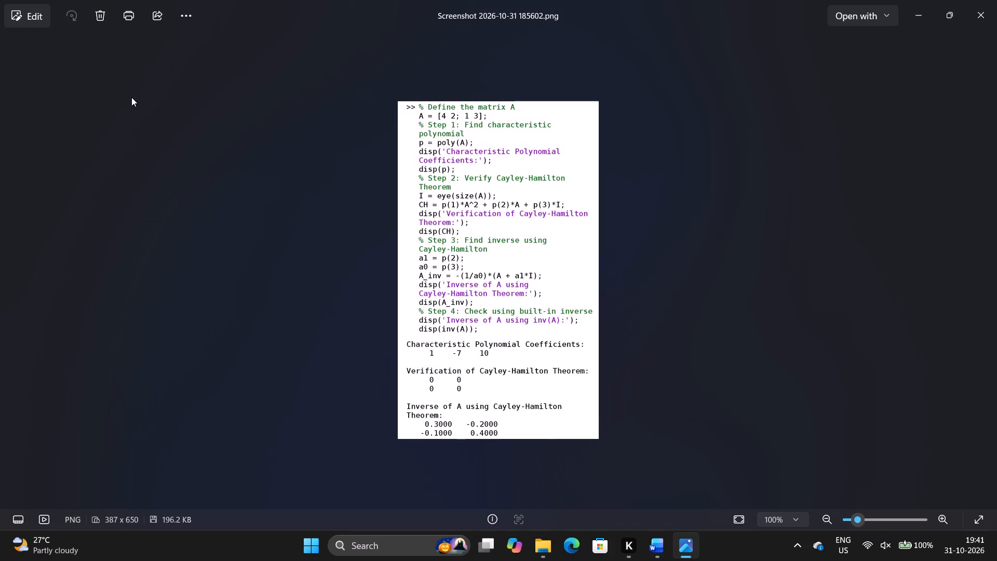
key(Right)
key(Left)
key(Right)
key(Left)
key(Right)
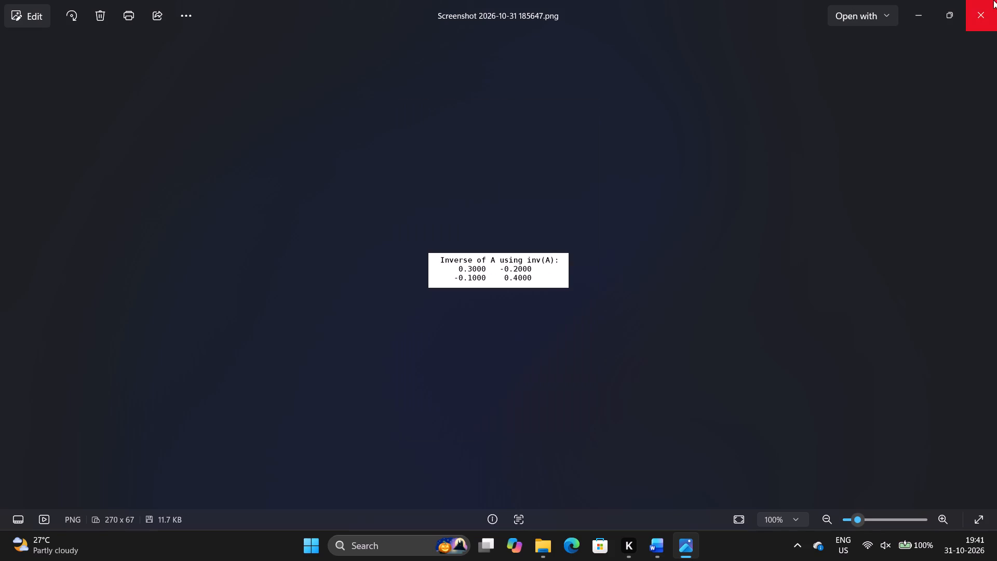
Close the image viewer and the Recycle Bin window, keeping the Screenshots folder open.
click(928, 5)
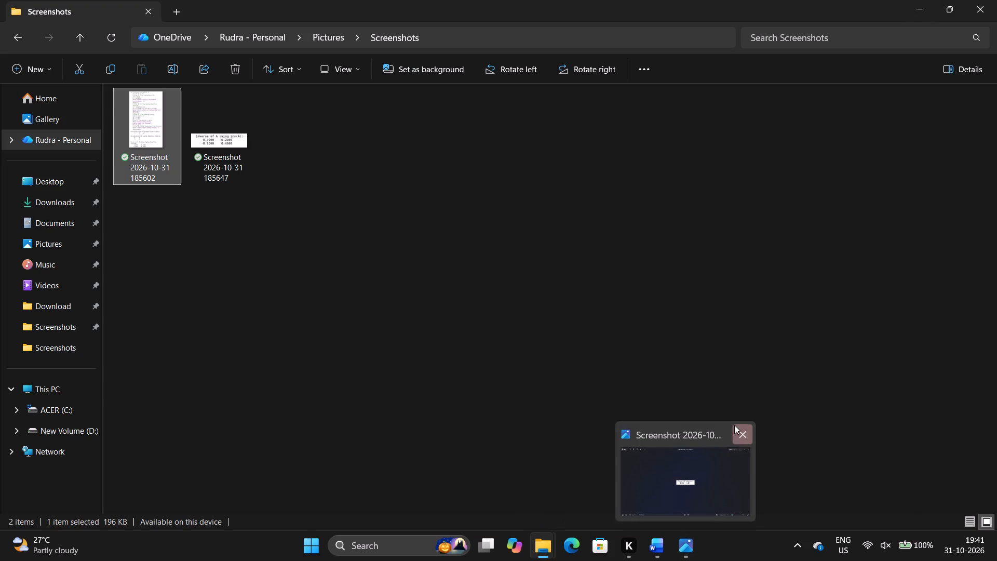
click(742, 432)
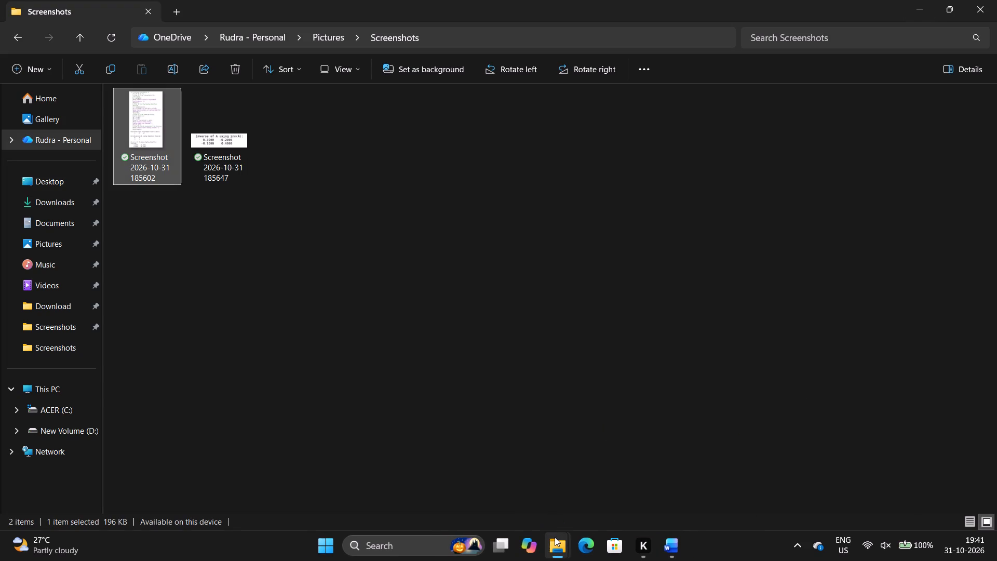
click(683, 432)
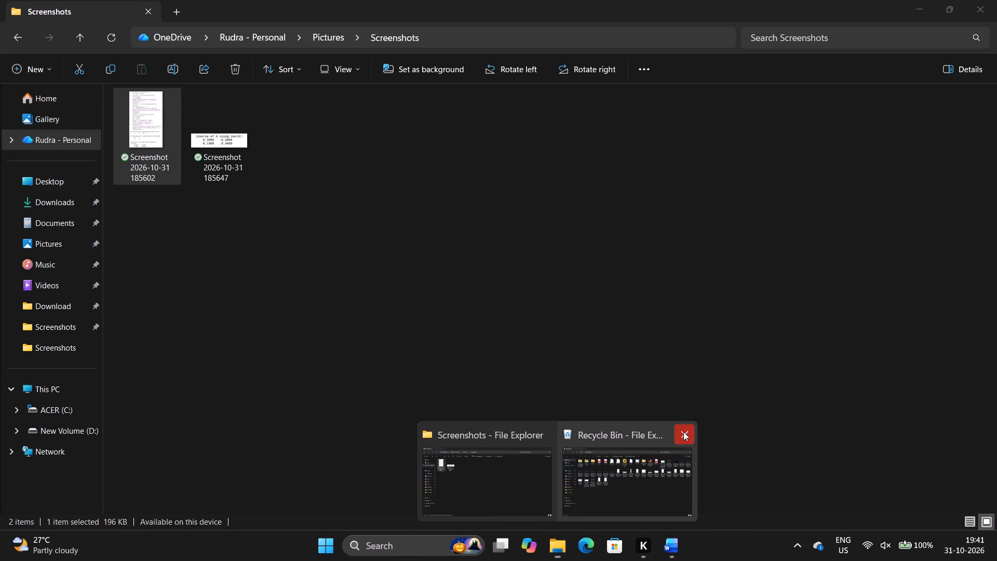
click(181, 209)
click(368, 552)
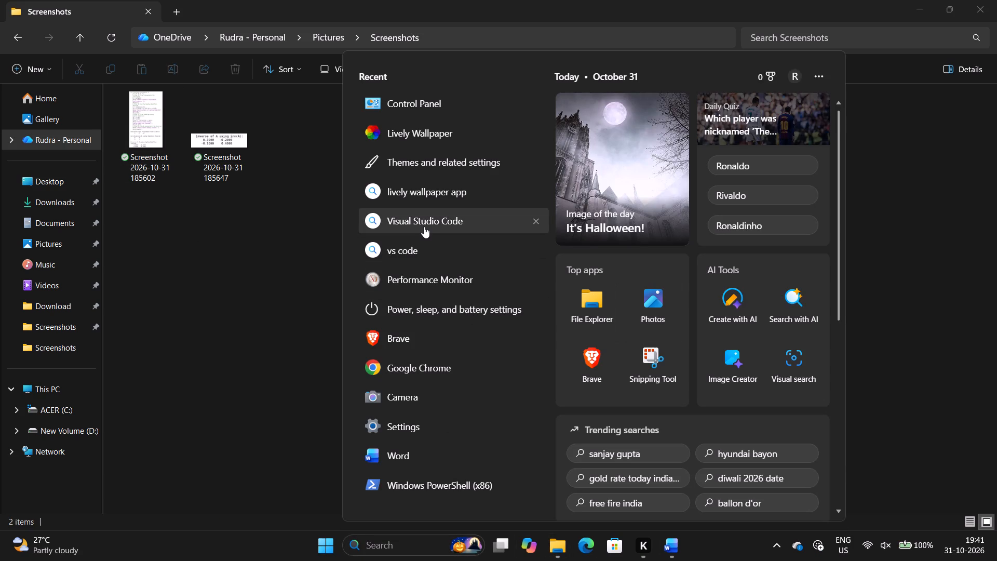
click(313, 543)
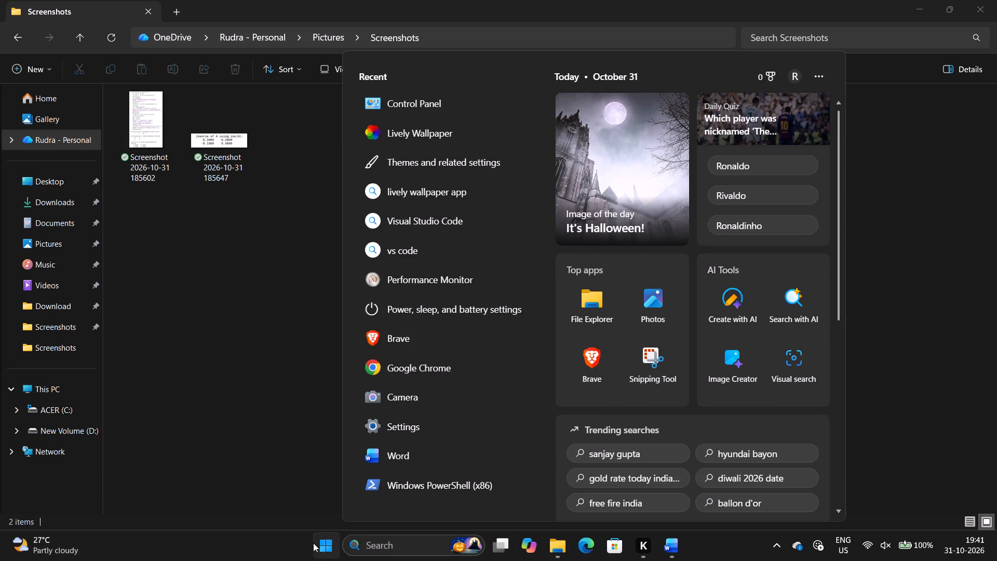
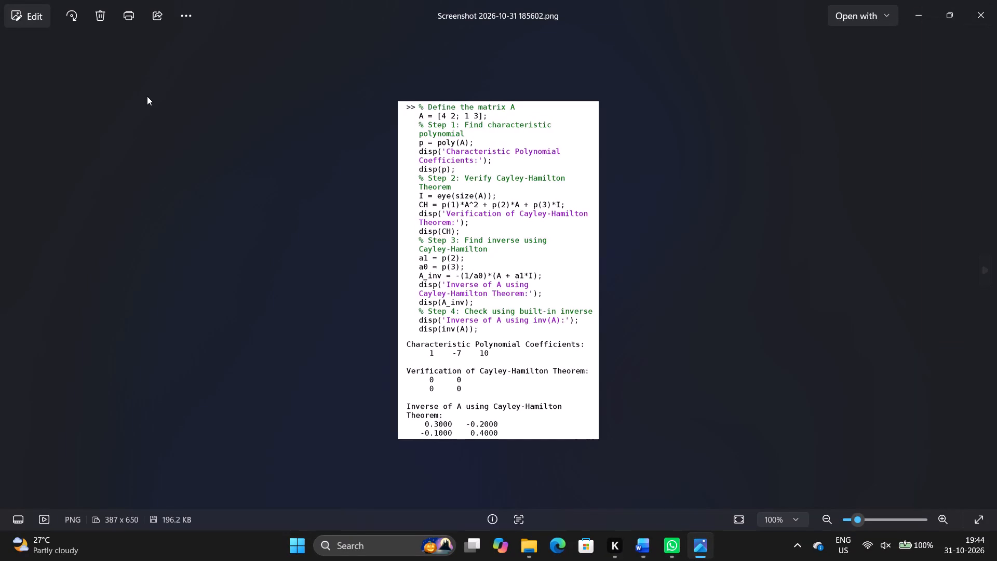
Review the images in the Screenshots folder from 185602 onward, comparing the modal-matrix code screenshot 194316 with its output screenshot 194336.
key(Right)
key(Right)
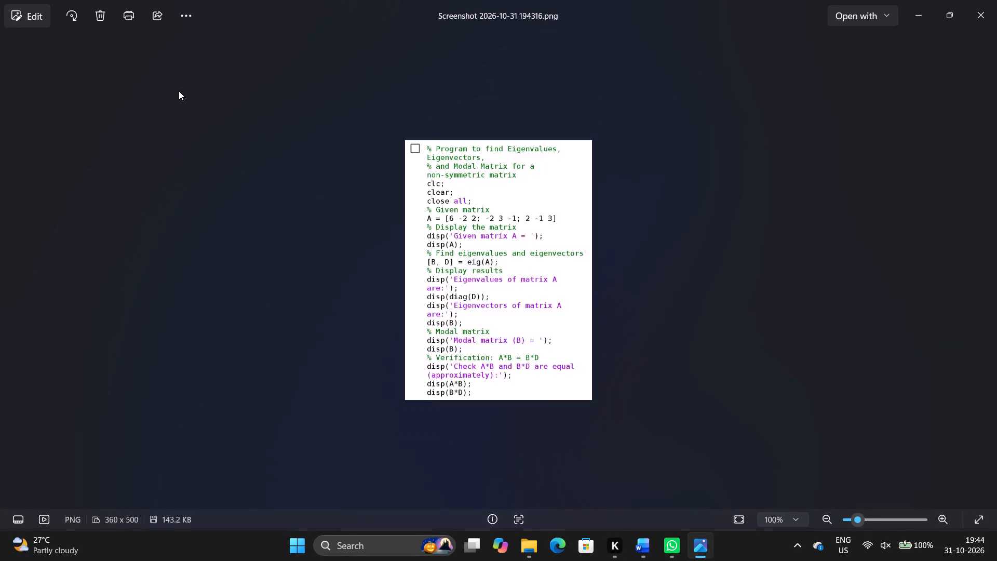
key(Right)
key(Right)
key(Right)
key(Left)
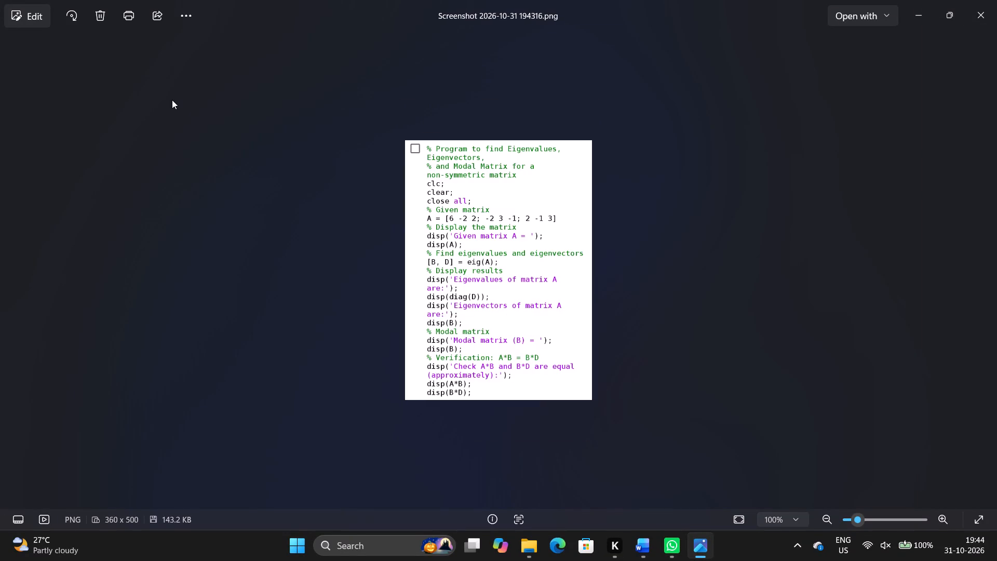
key(Right)
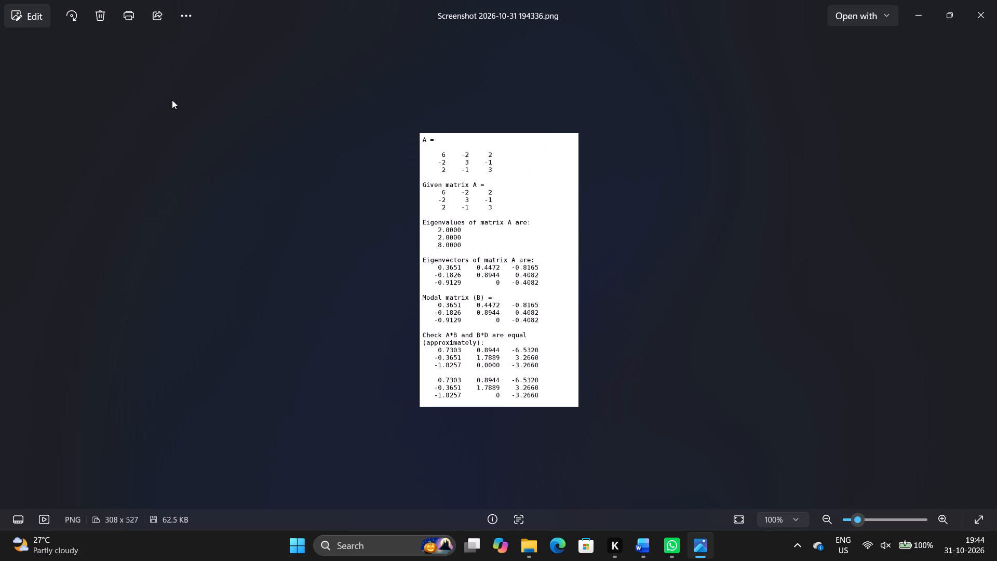
Look through the four remaining screenshots, comparing the Cayley-Hamilton code image 185602 with the inverse-matrix output image 185647.
key(Left)
key(Right)
key(Left)
key(Left)
key(Left)
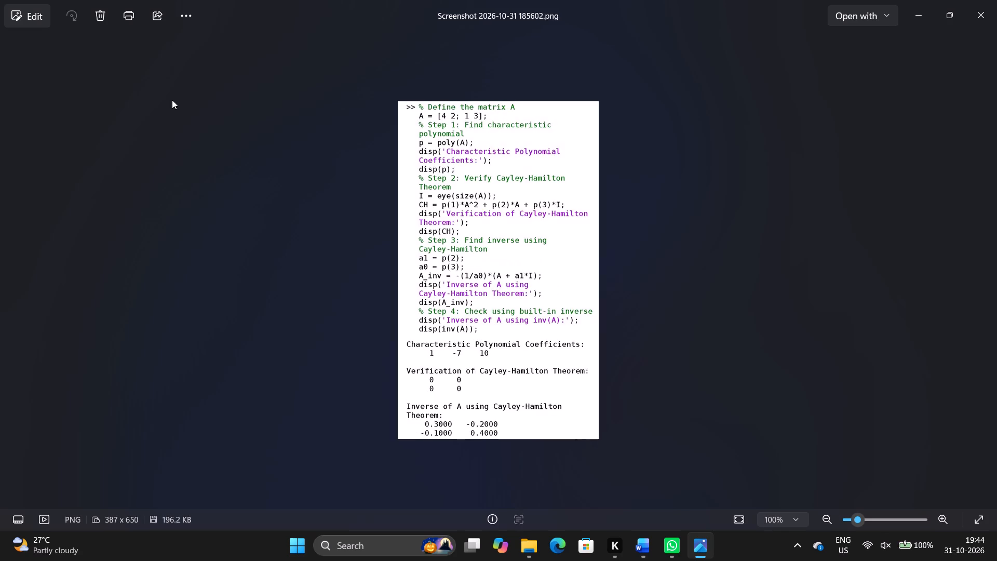
key(Left)
key(Right)
key(Left)
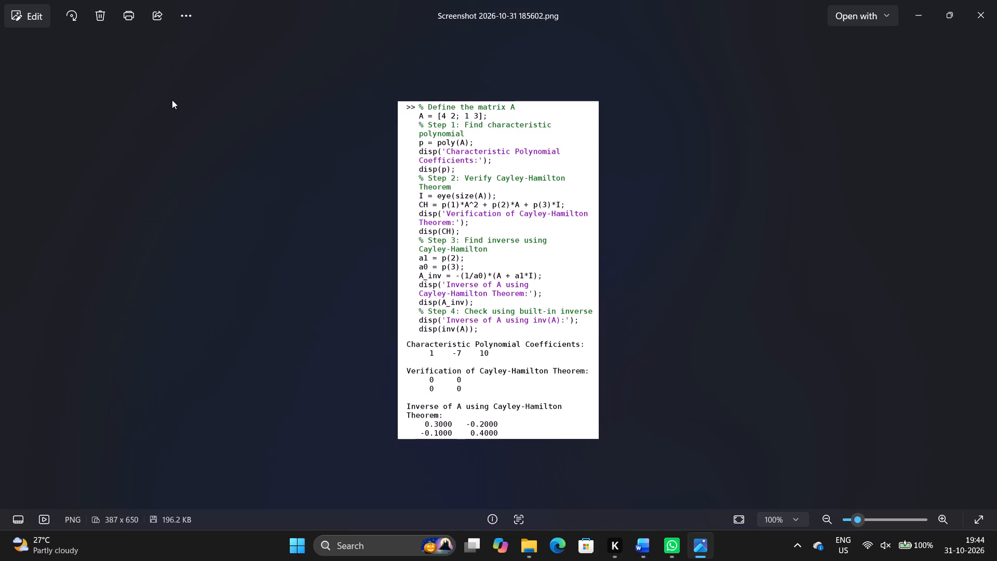
key(Right)
Switch to the Screenshots folder in File Explorer and minimize its window.
key(alt+Tab)
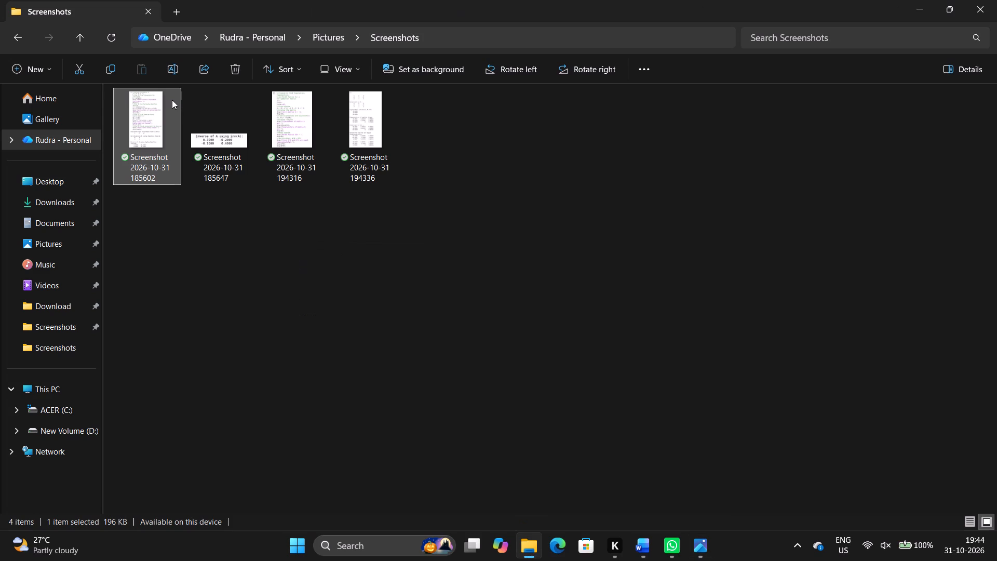
click(917, 1)
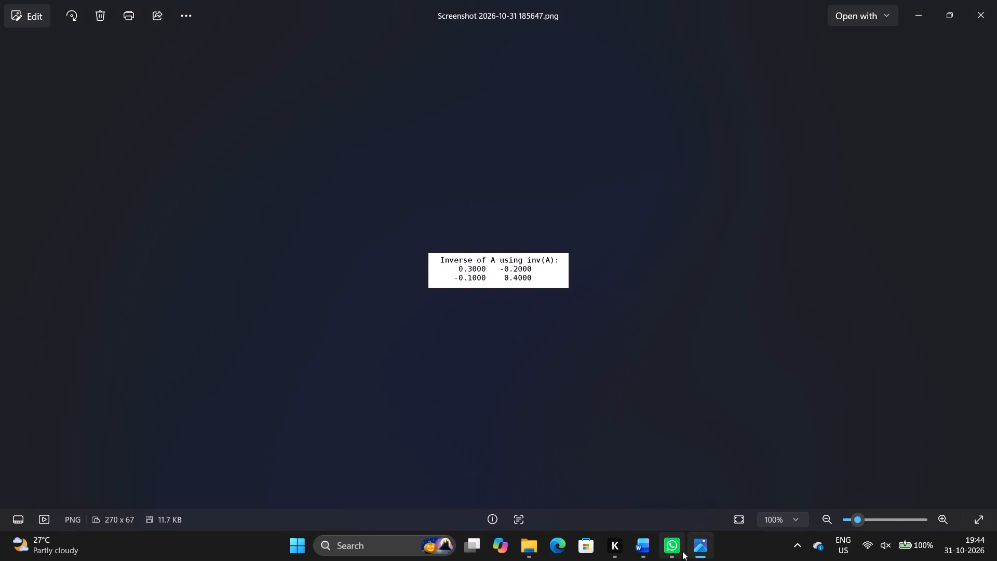
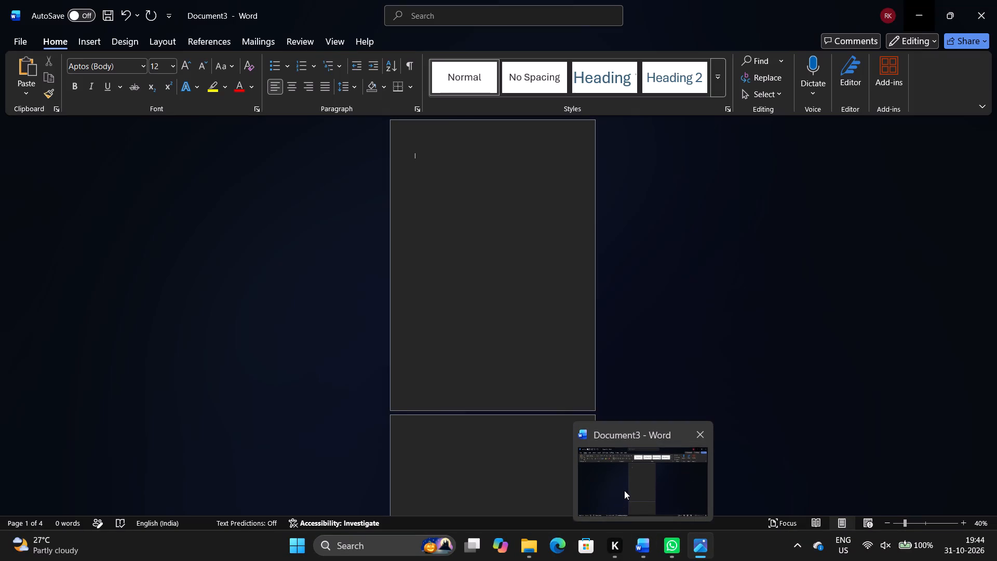
Switch to Document3 in Word and insert the eigenvalue code screenshot 194316 from the Screenshots folder on the blank first page.
click(624, 490)
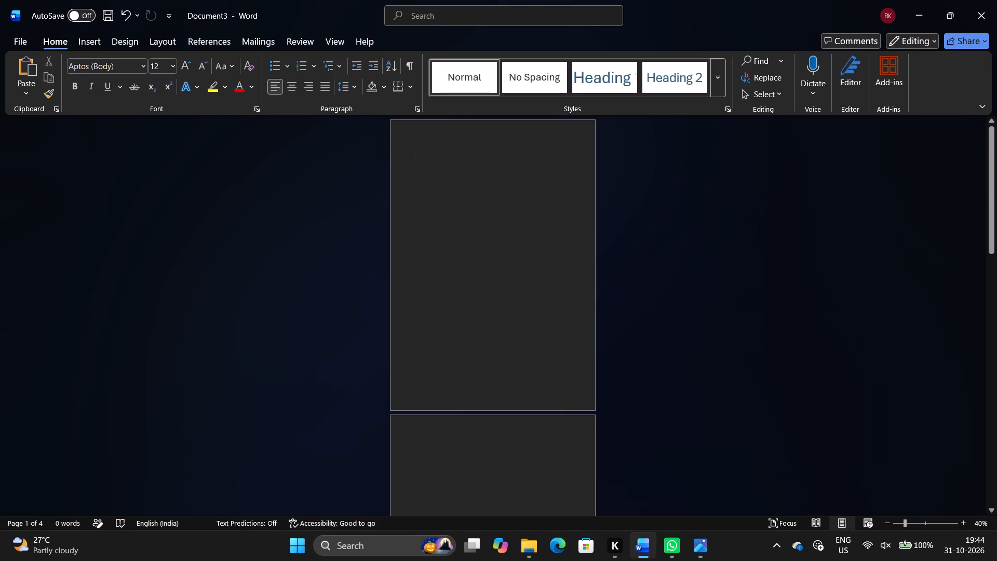
click(77, 39)
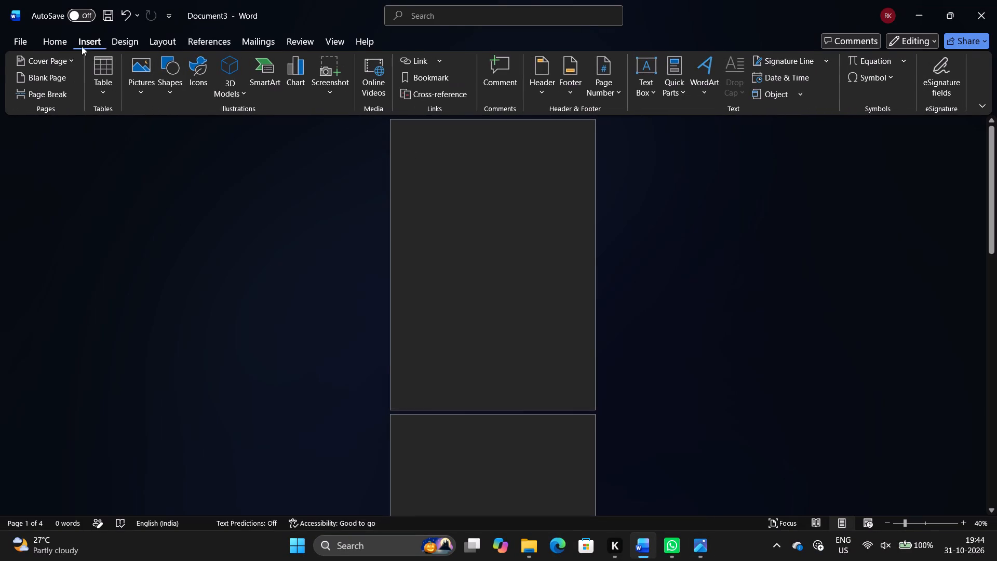
click(153, 98)
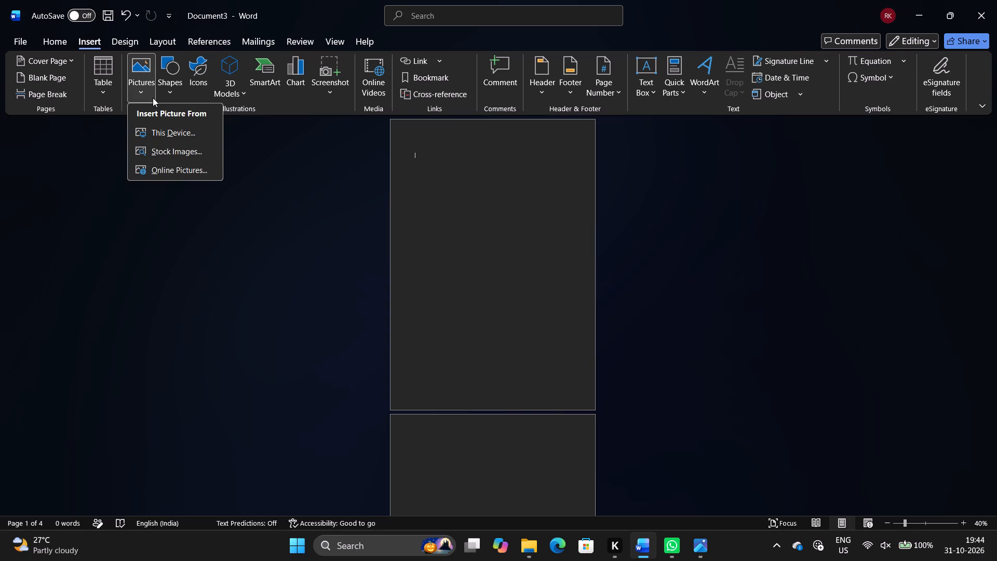
click(171, 129)
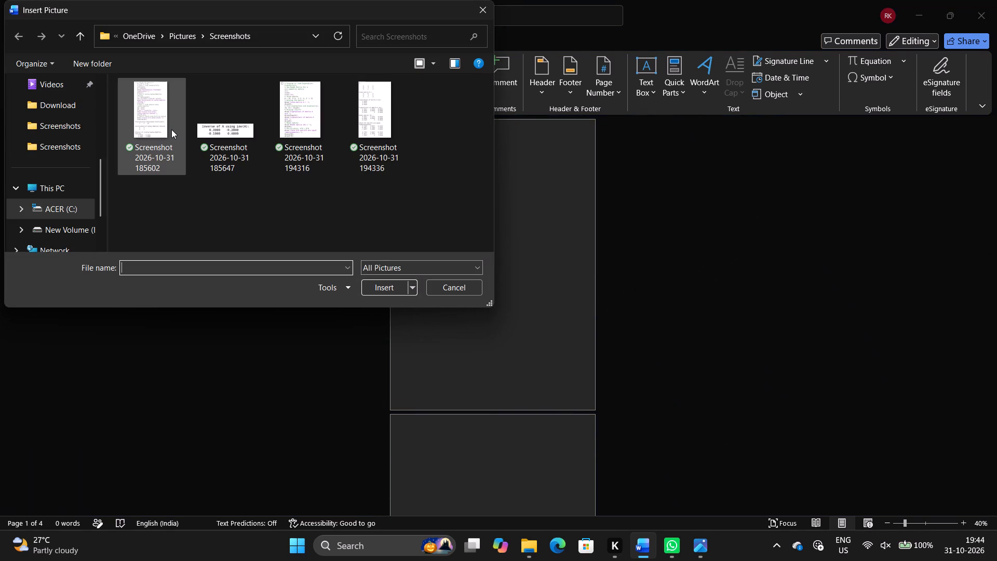
double_click(288, 110)
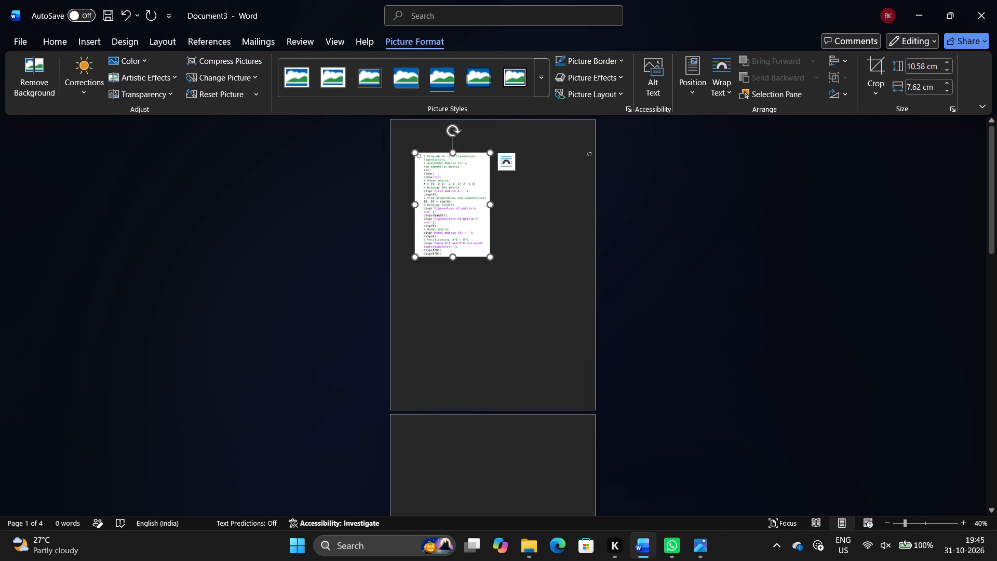
Set the eigenvalue code picture to square text wrapping with its position fixed on the page.
click(505, 162)
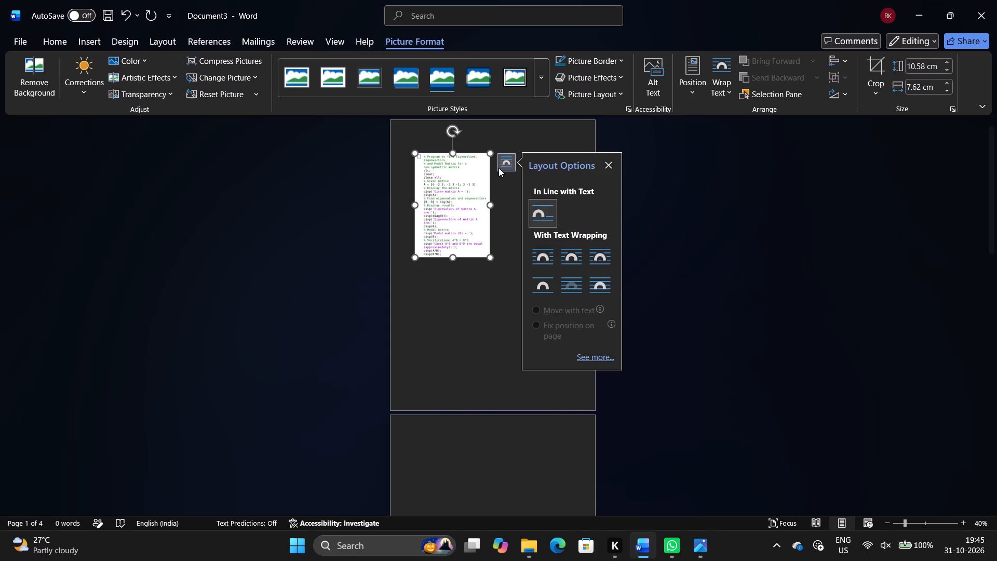
click(538, 244)
click(534, 328)
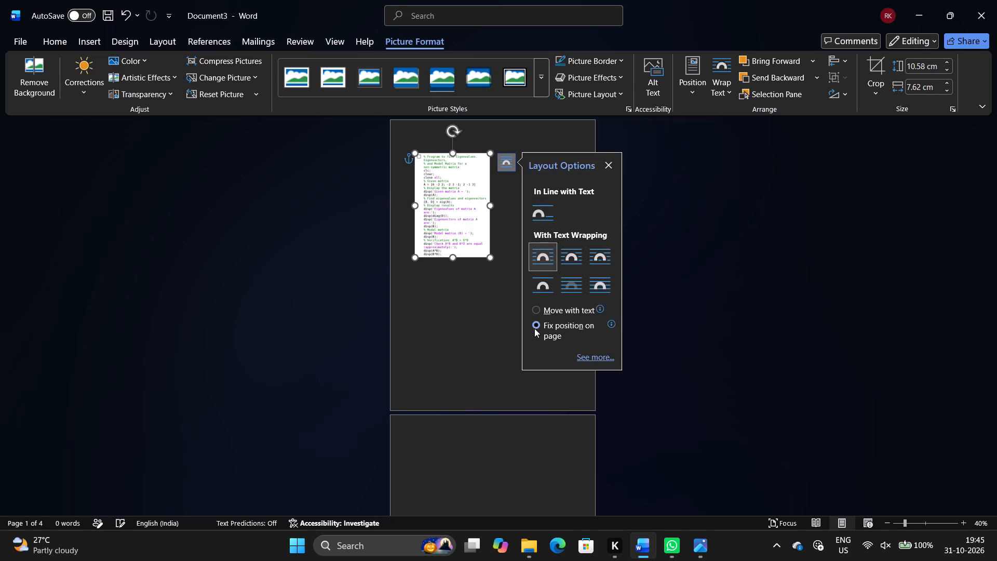
Shift the eigenvalue code picture slightly toward the page's left edge and enlarge it to about 23.7 cm high by 17.1 cm wide.
drag(461, 228, 452, 235)
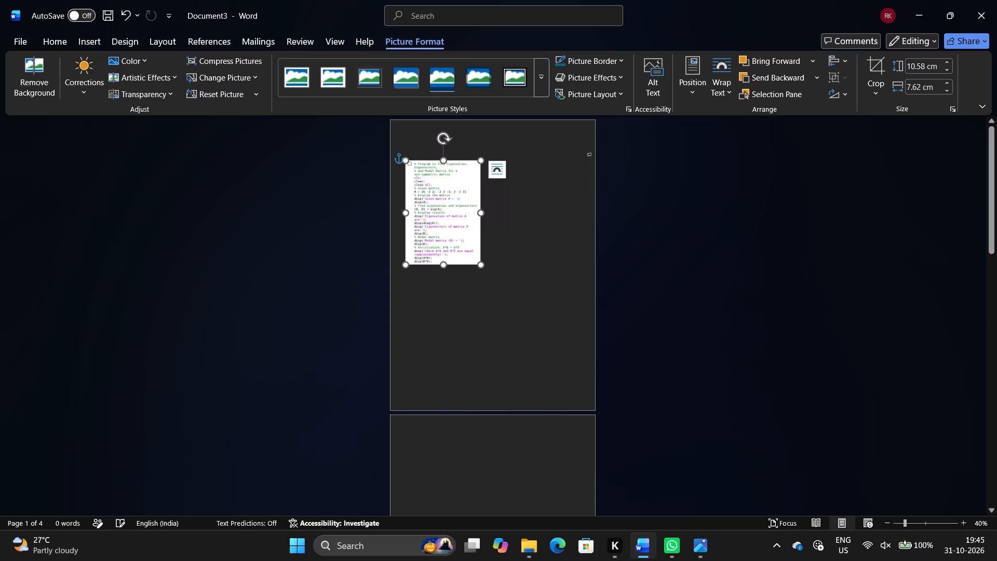
drag(480, 265, 527, 316)
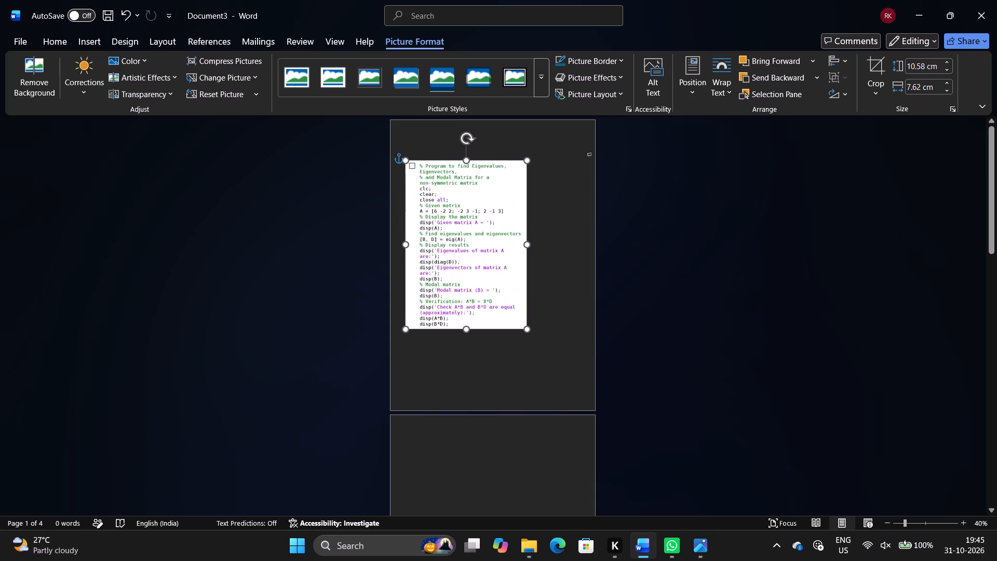
drag(527, 316, 573, 336)
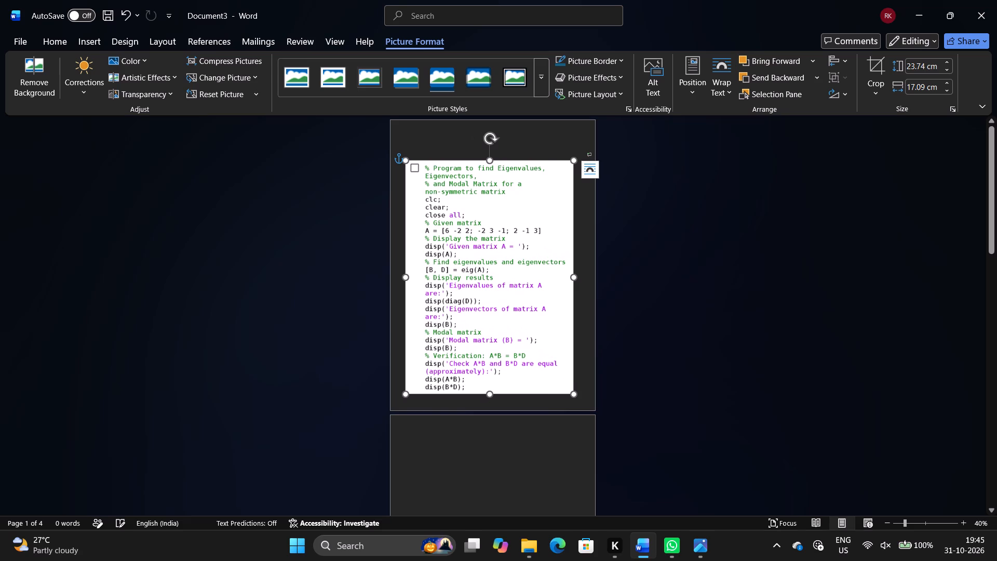
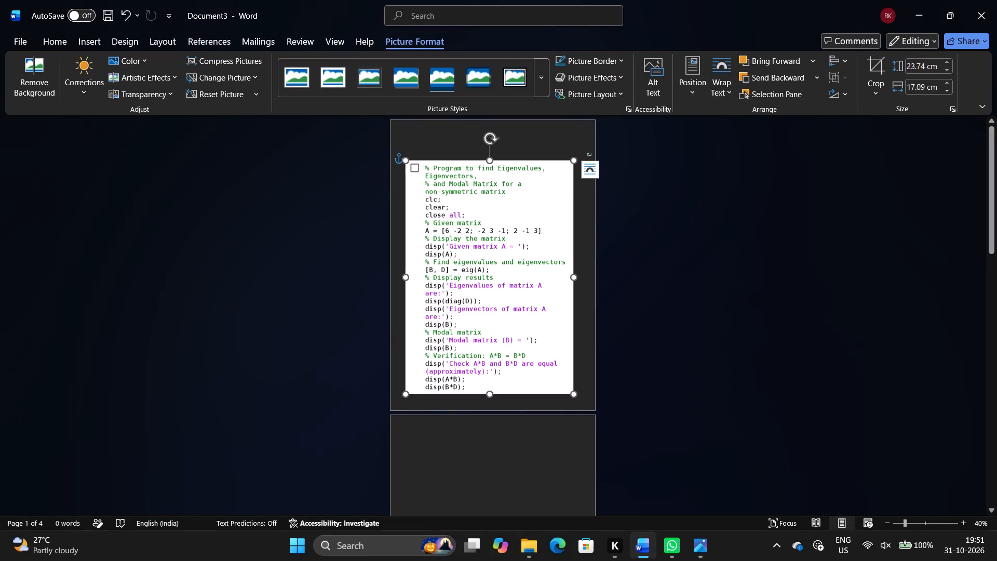
Insert a simple text box on the first page, over the eigenvalue code picture, and clear its placeholder text.
click(89, 35)
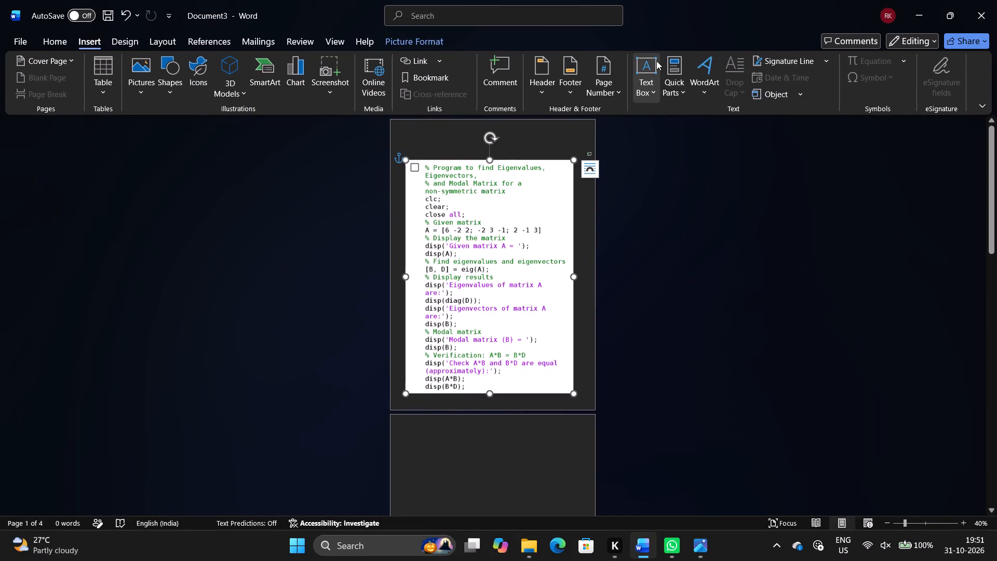
click(656, 61)
click(707, 185)
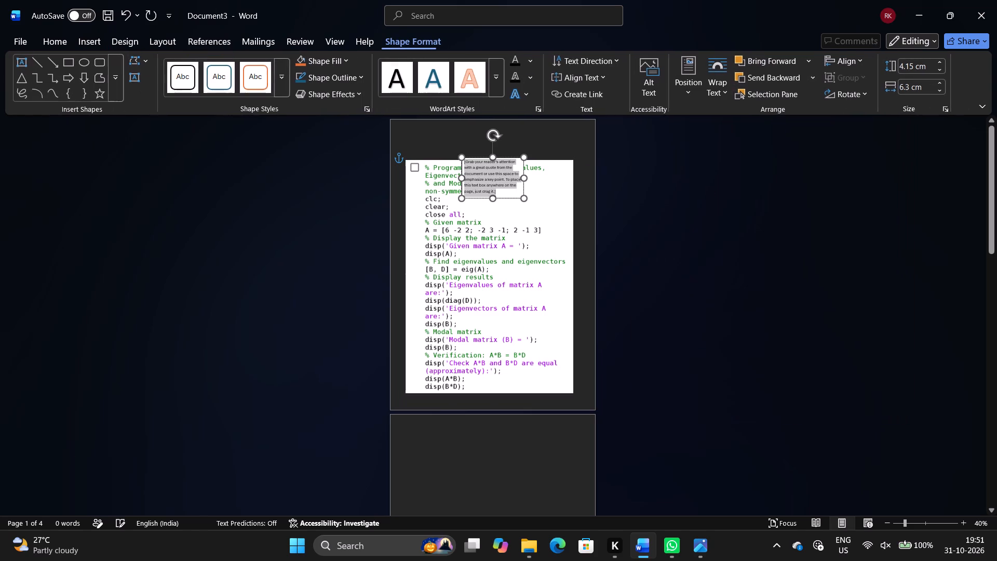
key(BackSpace)
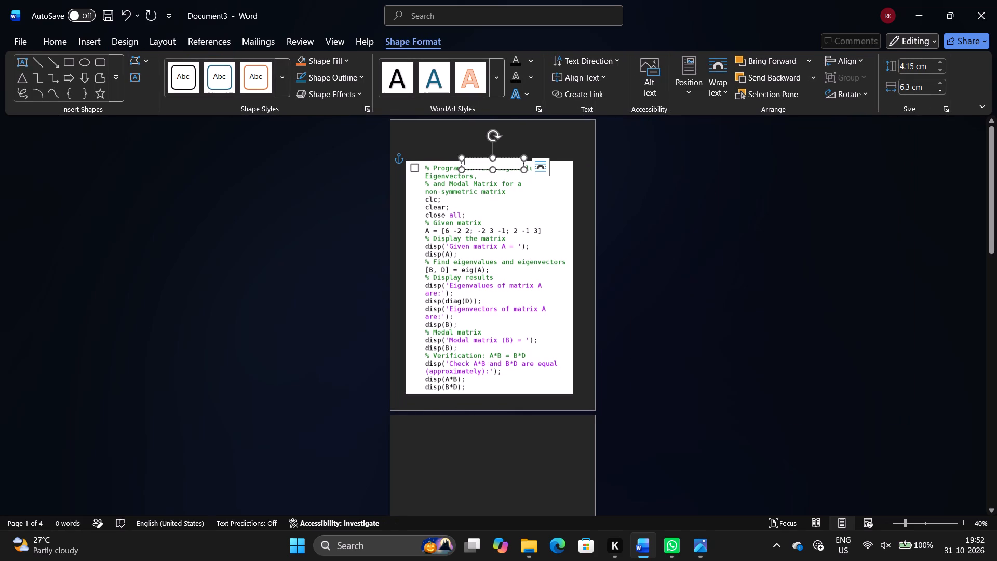
Enter the heading "Q.4 Find eigen vector , eigen matrix and modal matrix" in the text box.
key(q)
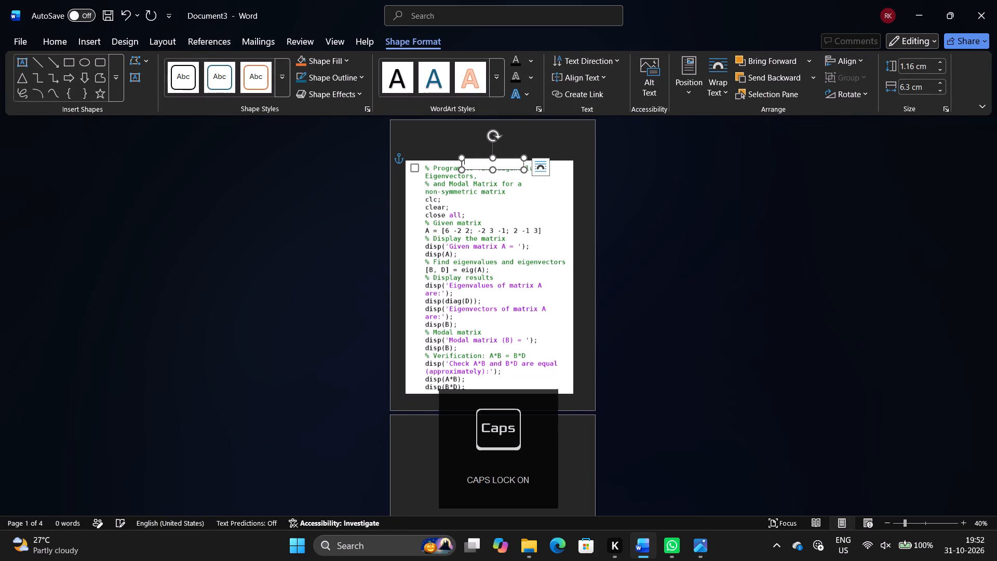
key(q)
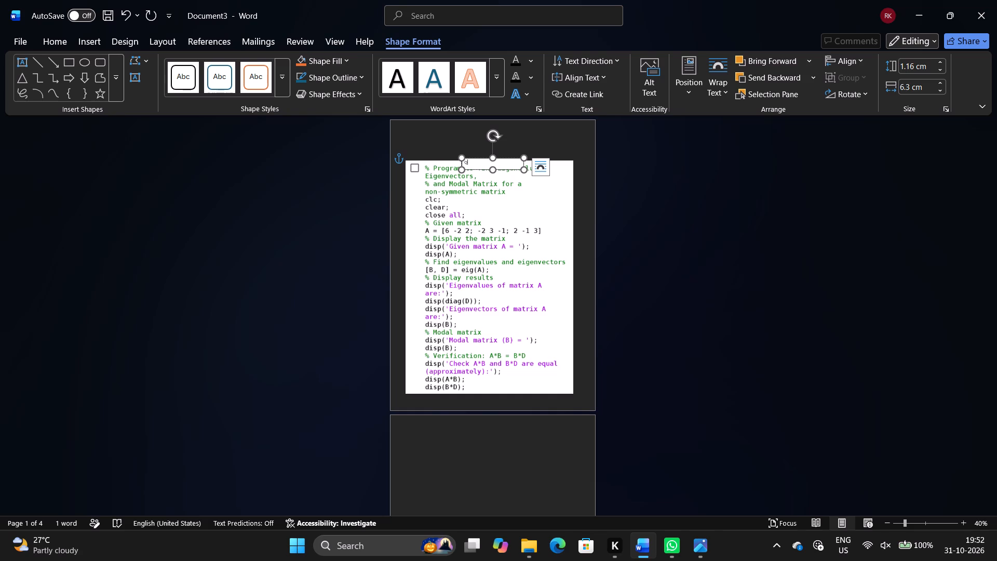
key(4)
key(BackSpace)
text(.4)
key(space)
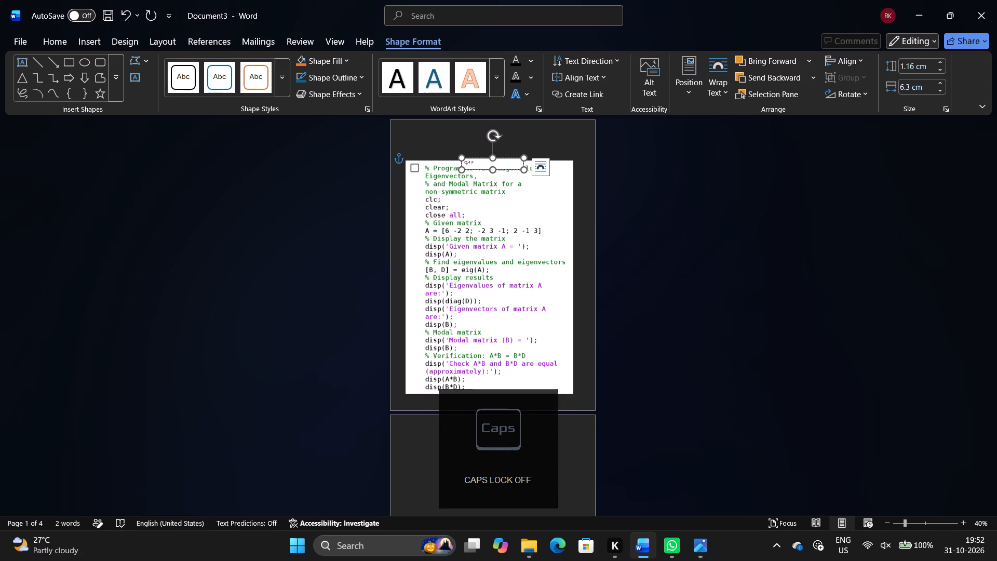
text(ind)
key(space)
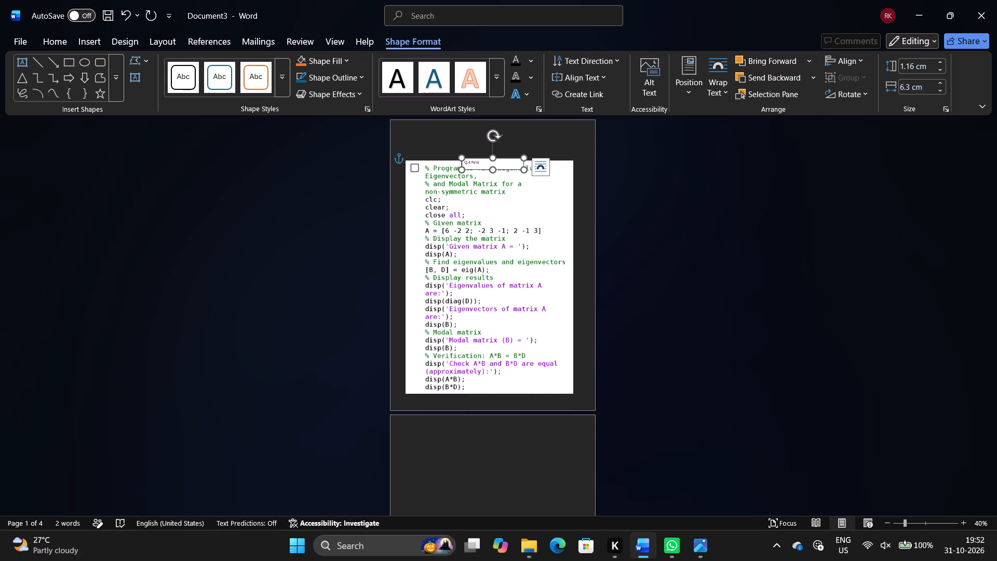
key(m)
key(BackSpace)
key(e)
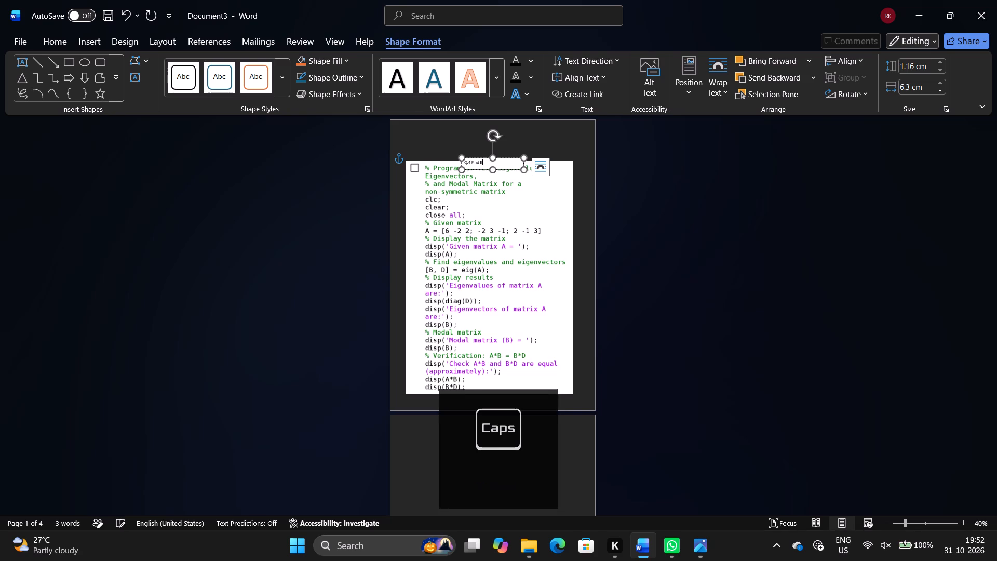
key(BackSpace)
text(eigen)
key(space)
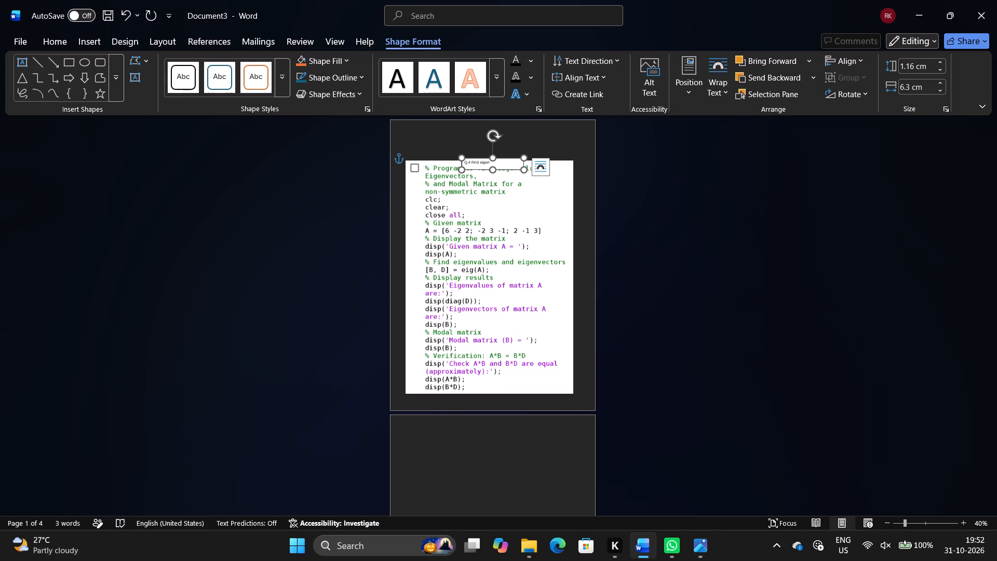
text(ve)
text(tor)
key(BackSpace)
key(BackSpace)
key(BackSpace)
key(BackSpace)
text(ectp)
key(BackSpace)
text(or)
key(space)
text(,)
key(space)
text(eg)
key(BackSpace)
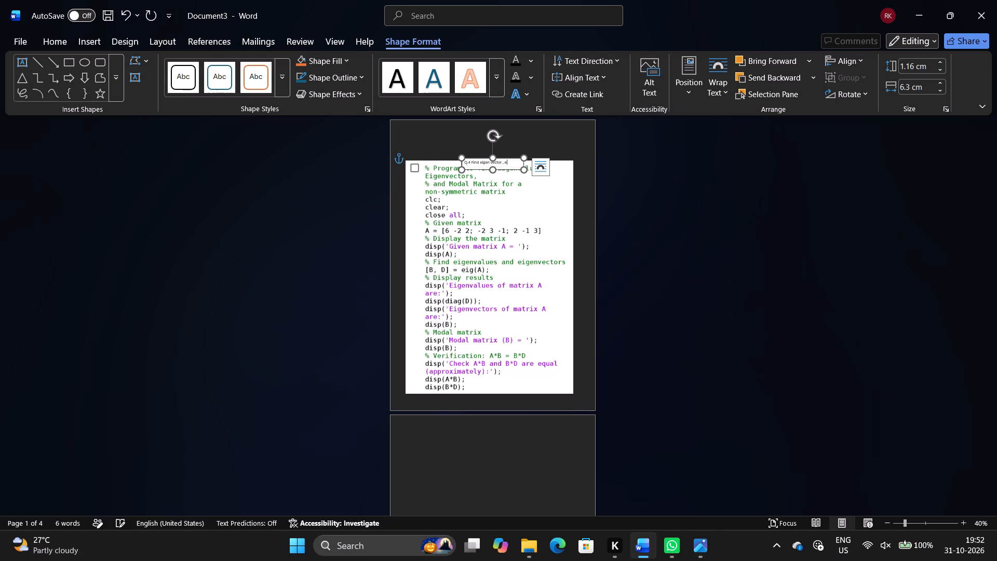
text(igen matrix)
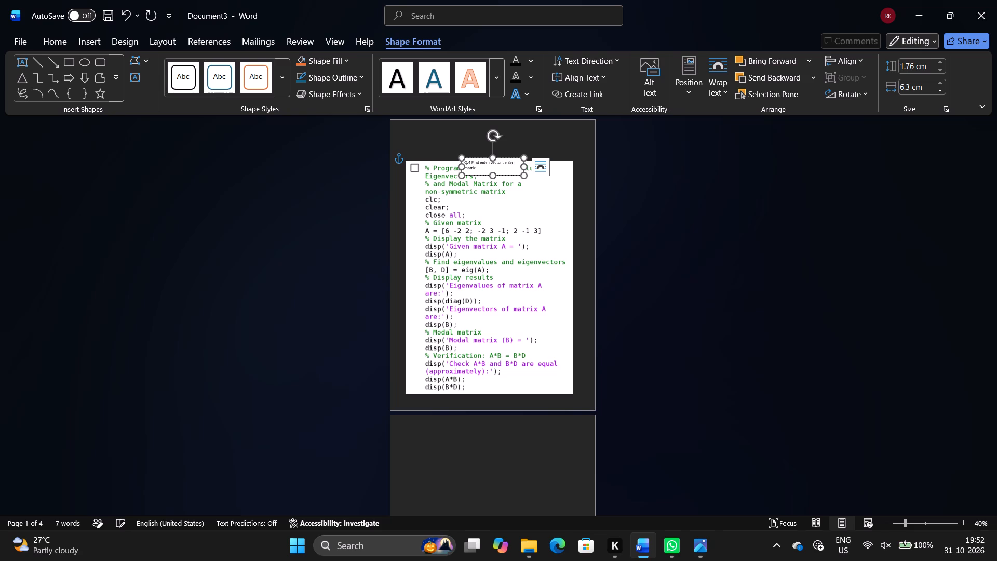
key(space)
text(and modal)
key(space)
text(matrix)
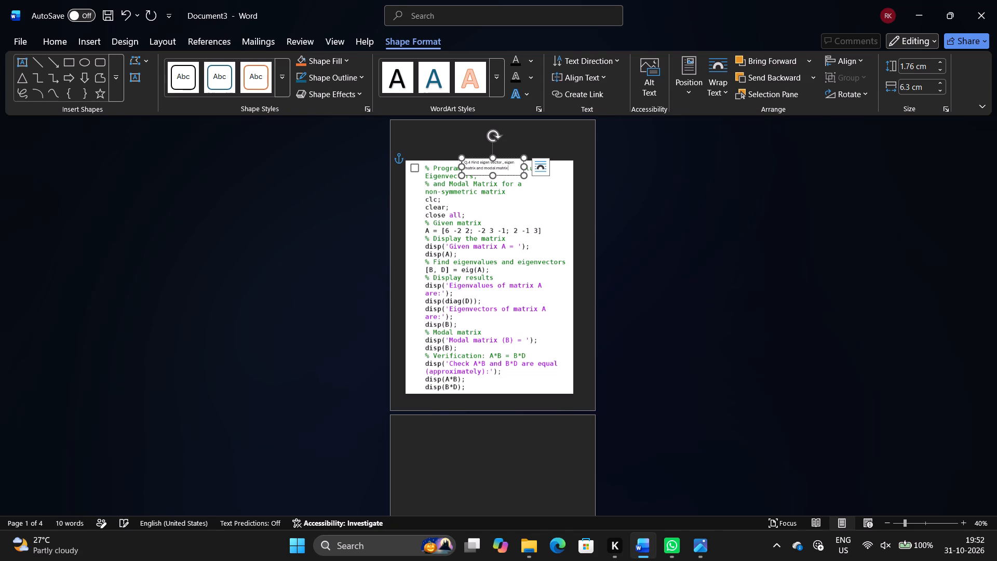
Fix the heading text box's position on the page and move it to the page's top-left corner.
click(547, 171)
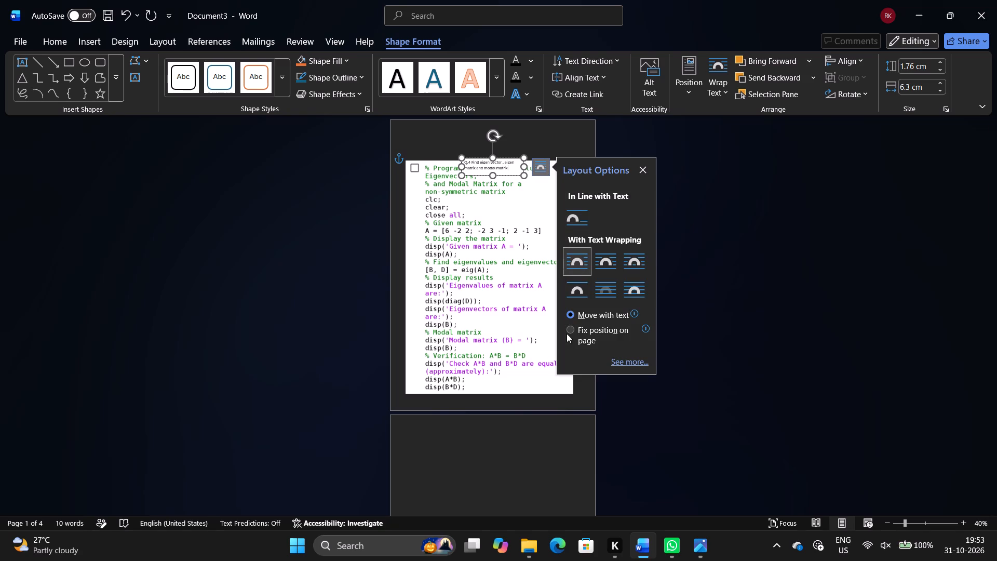
click(568, 330)
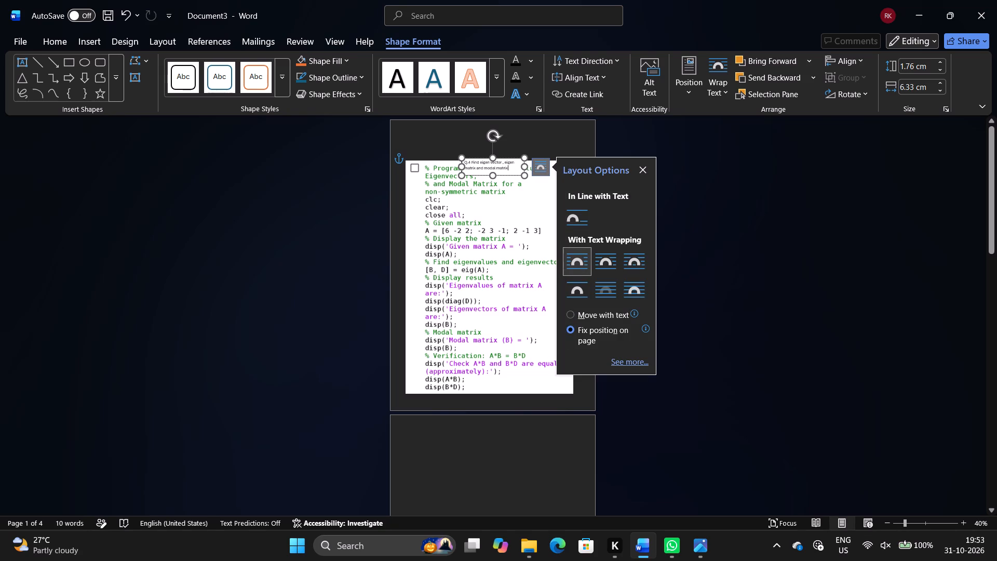
drag(478, 158, 431, 138)
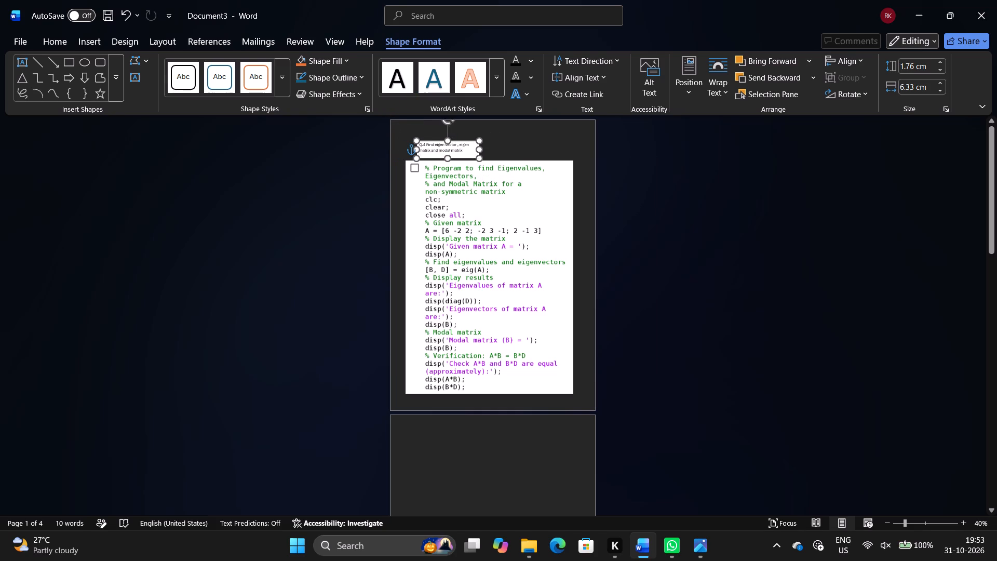
drag(431, 138, 408, 122)
Stretch the heading text box across the page's width, to about 2.5 cm high by 20.9 cm wide.
drag(455, 142, 515, 149)
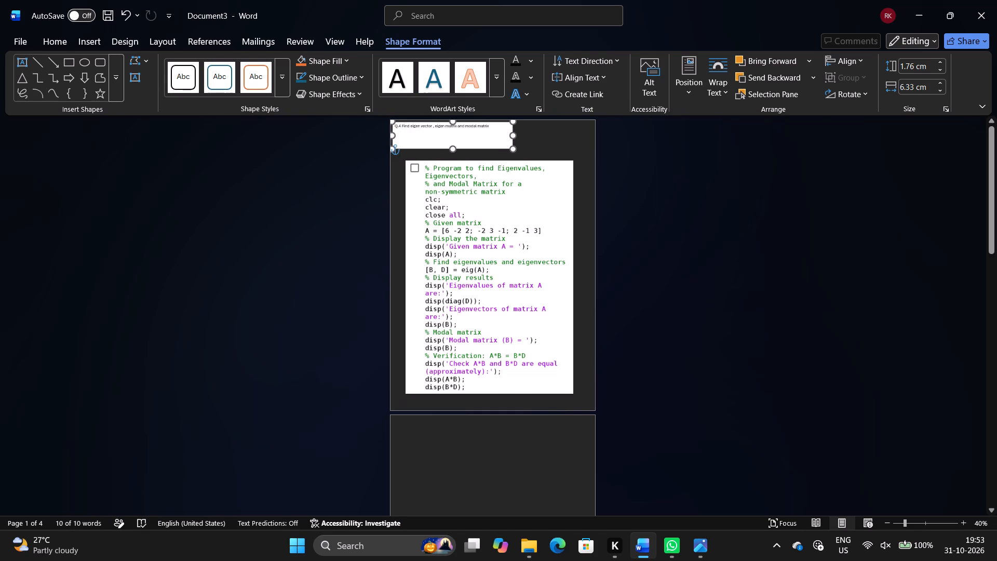
drag(515, 149, 597, 146)
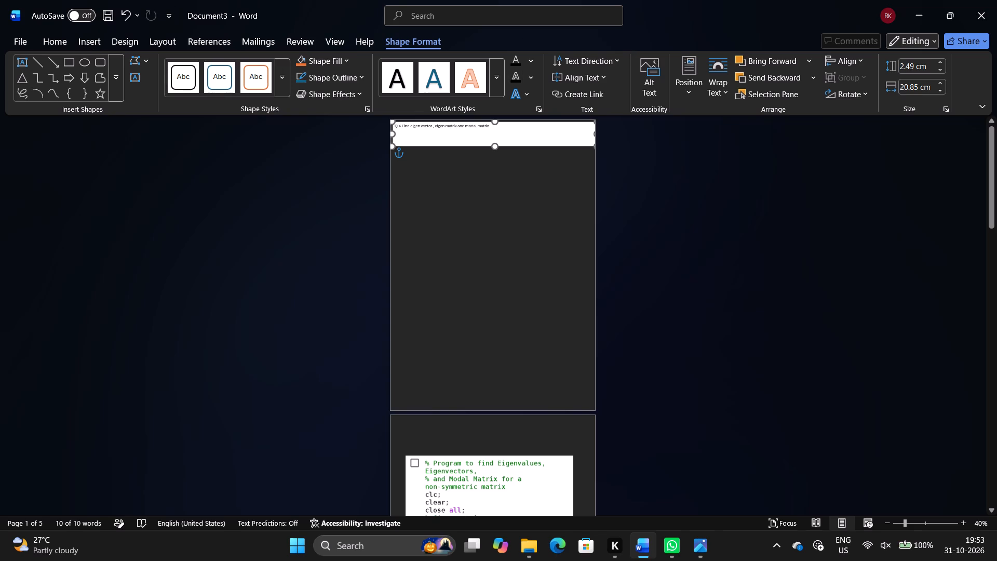
Set the font size of the whole Q.4 heading text to 20.
drag(490, 125, 393, 130)
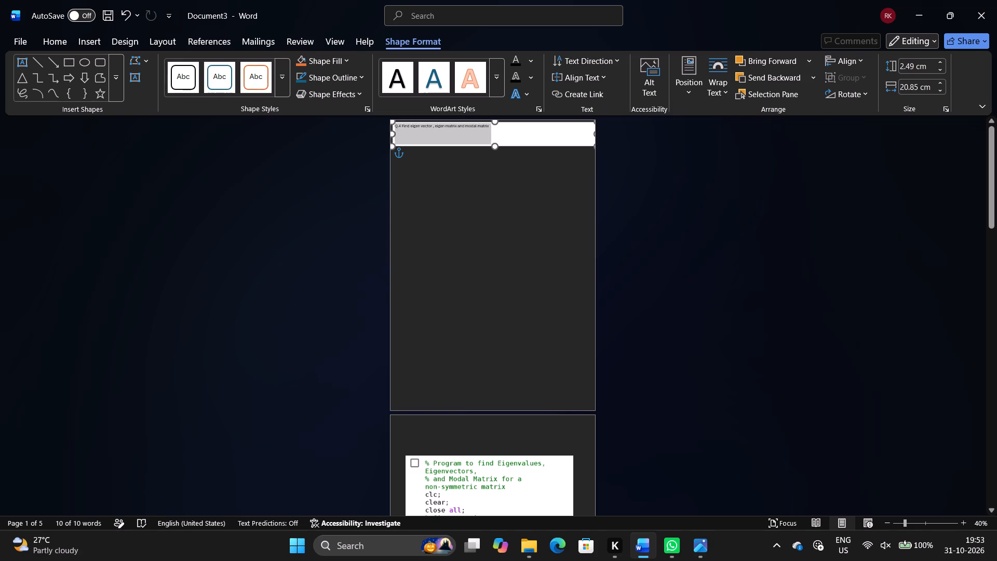
drag(393, 130, 393, 131)
click(490, 96)
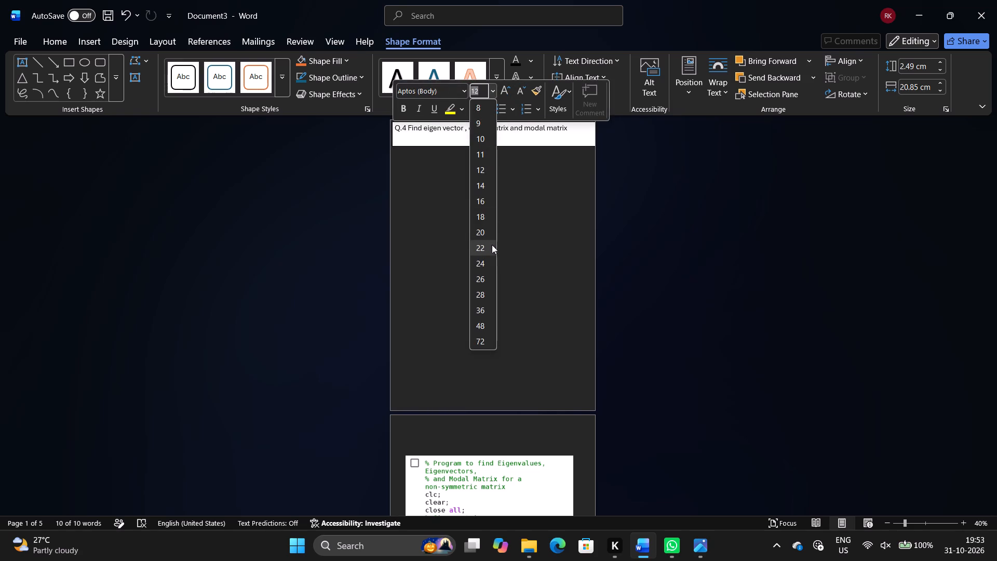
click(486, 238)
click(277, 229)
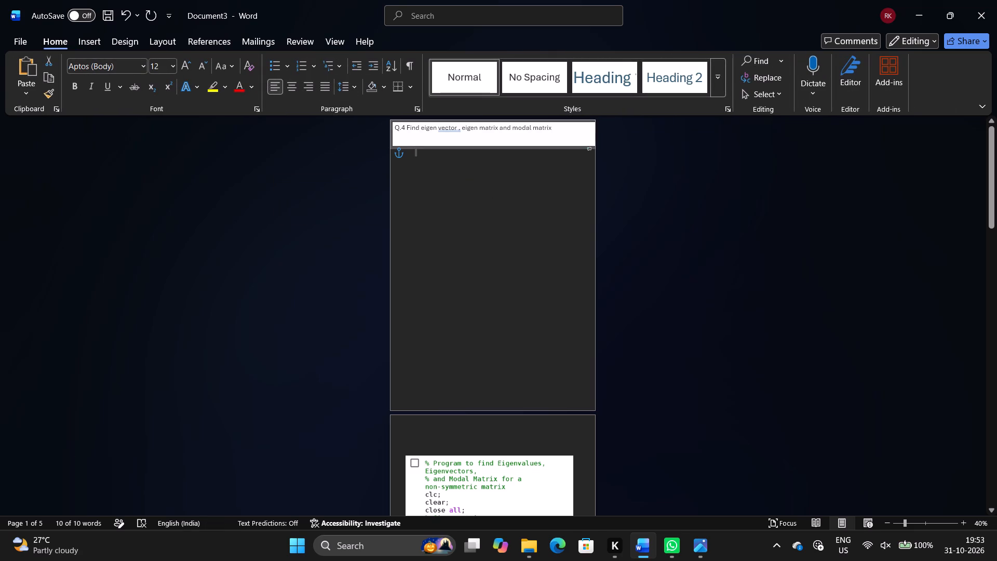
Move the eigenvalue code picture from the second page back onto the first page, just below the heading text box.
drag(470, 487, 490, 227)
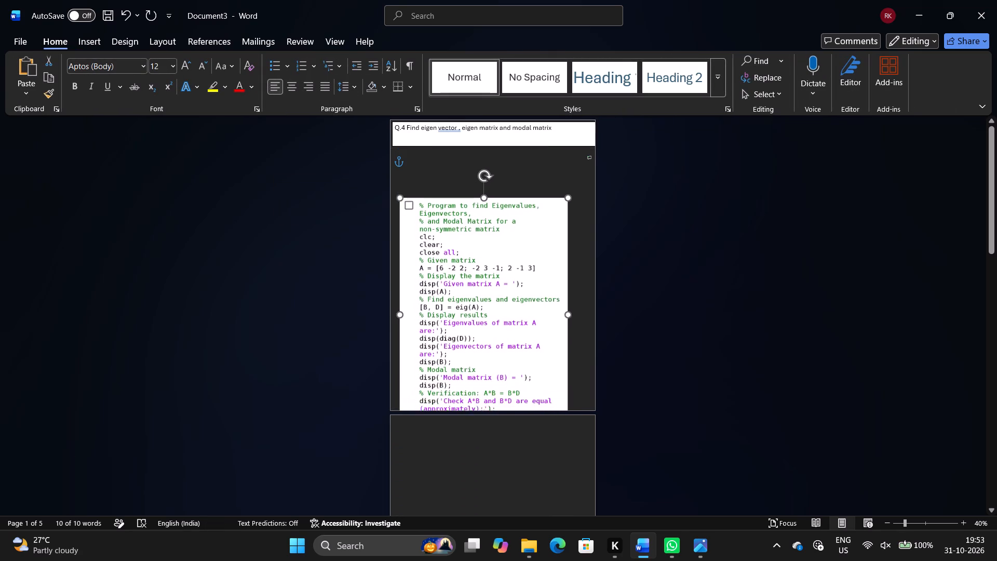
drag(490, 227, 493, 184)
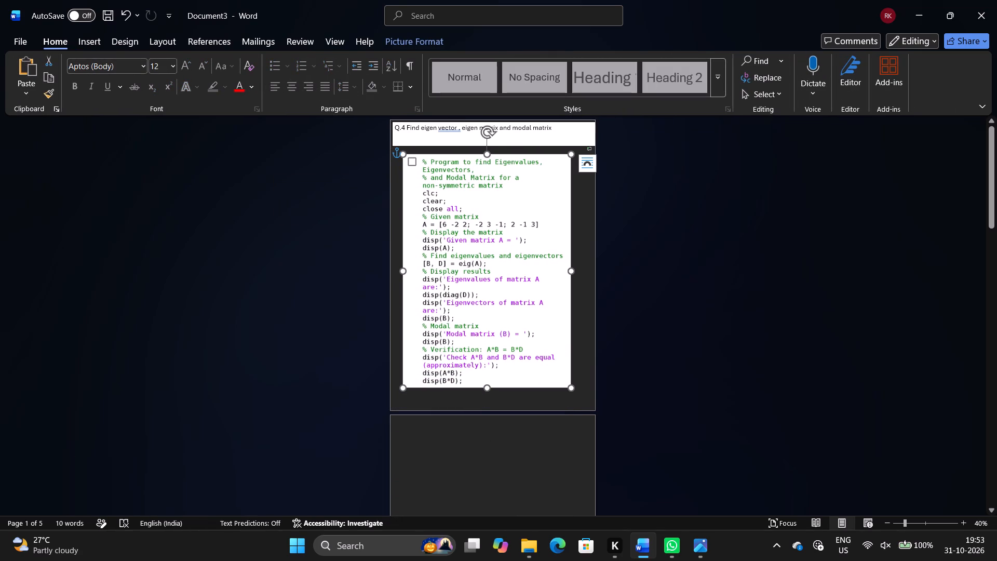
click(281, 279)
click(281, 279)
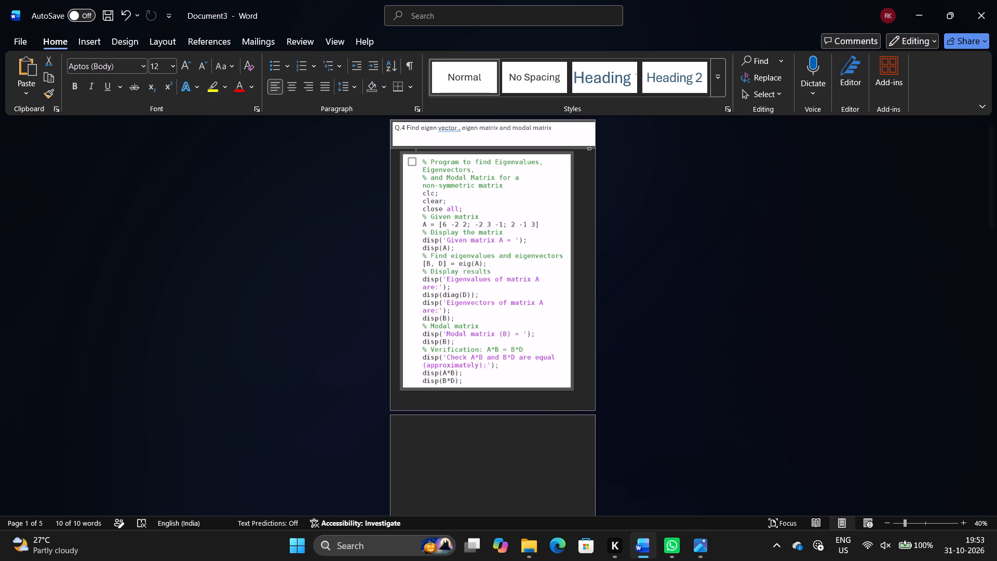
Replace the word "matrix" after the second "eigen" in the Q.4 heading with "vactor".
click(470, 136)
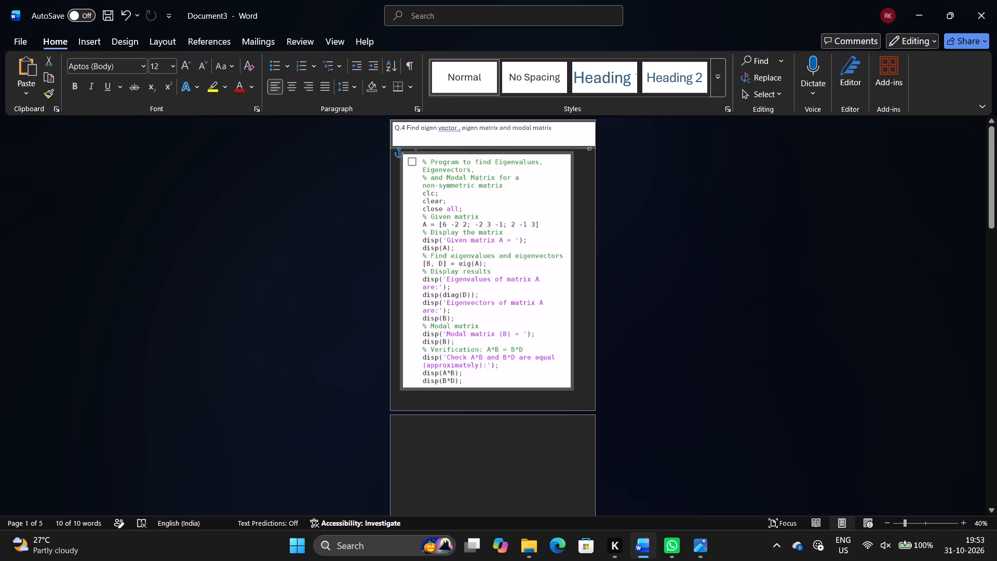
drag(496, 128, 540, 191)
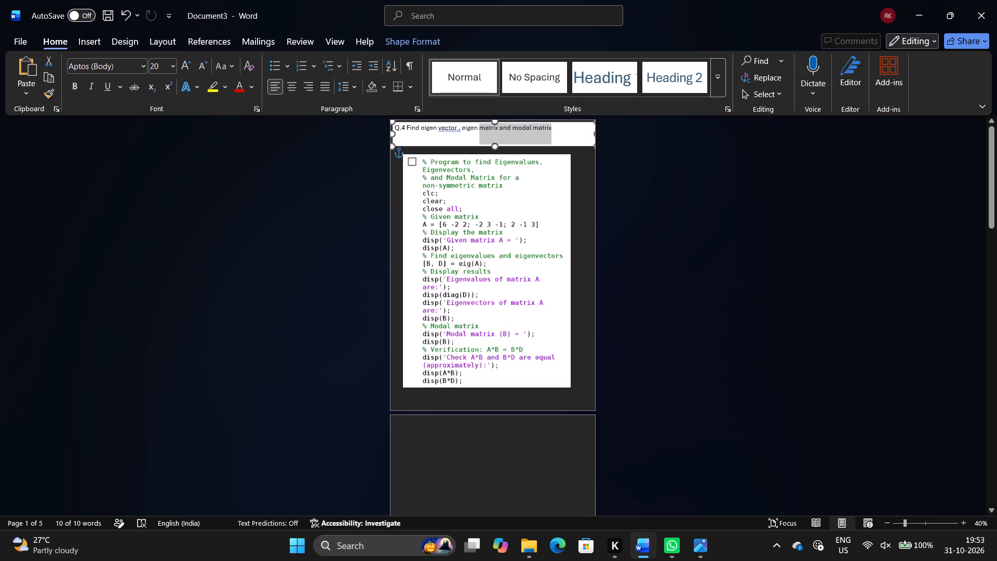
drag(540, 191, 500, 140)
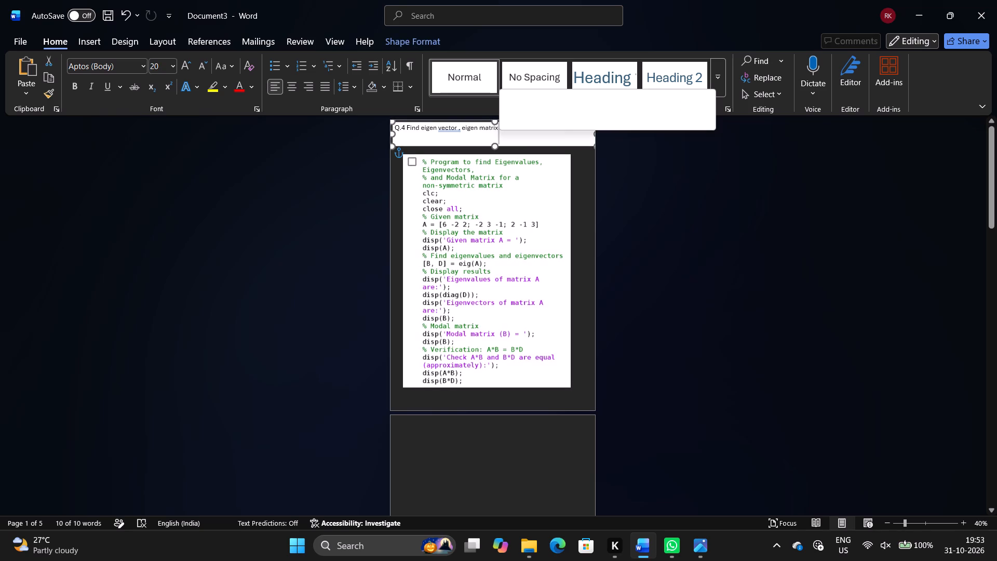
click(495, 129)
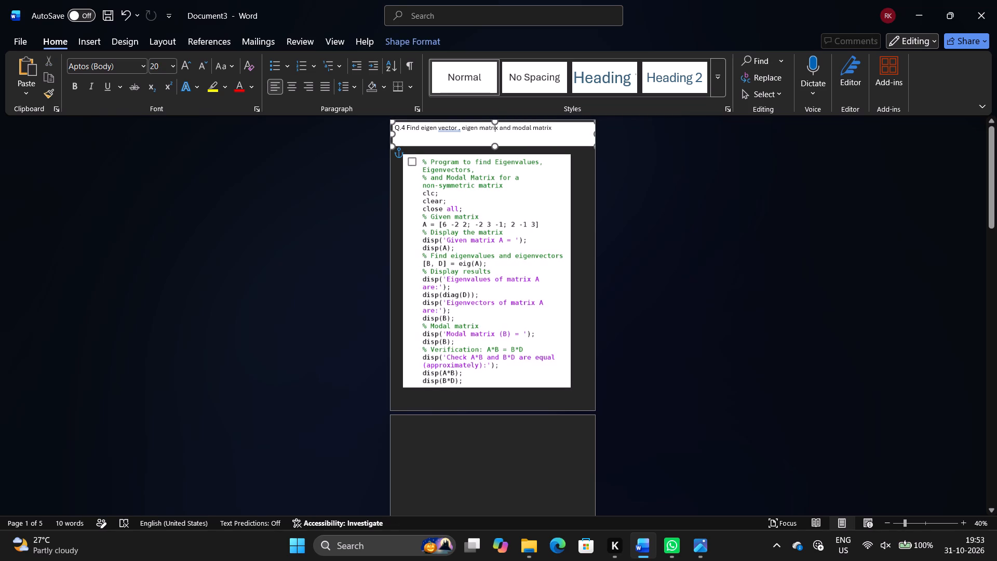
key(Right)
key(BackSpace)
key(BackSpace)
key(BackSpace)
key(BackSpace)
key(BackSpace)
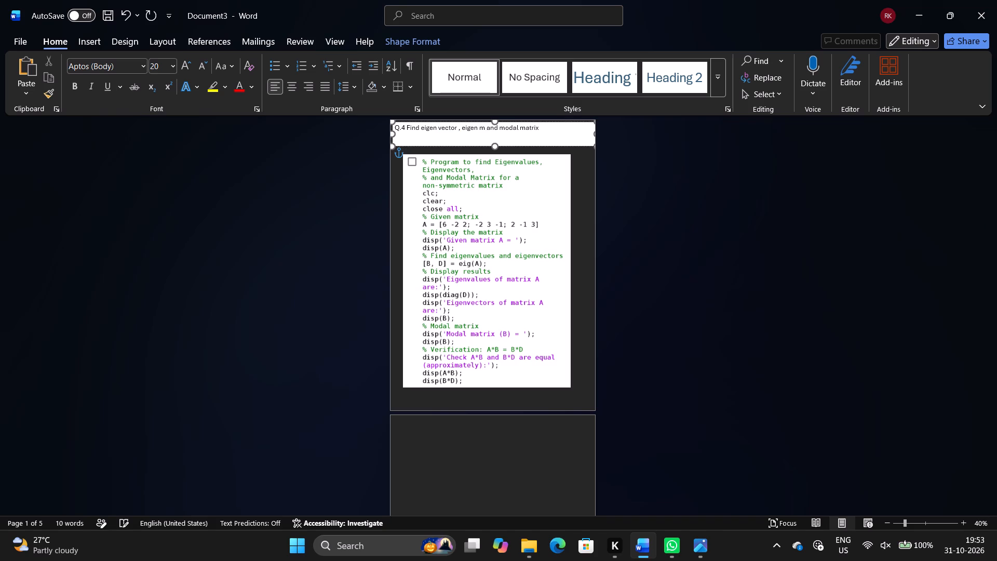
key(BackSpace)
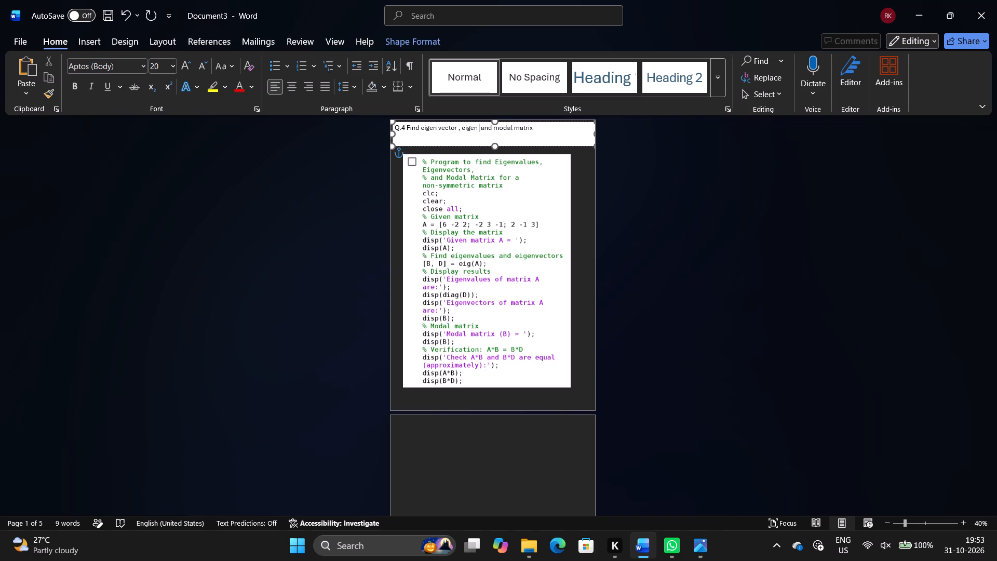
text(vactor)
Replace the first term "eigen vector" in the Q.4 heading with "eigen values".
key(Left)
key(Left)
key(Left)
key(Left)
key(Left)
key(Left)
key(Left)
key(Left)
key(Left)
key(Left)
key(Left)
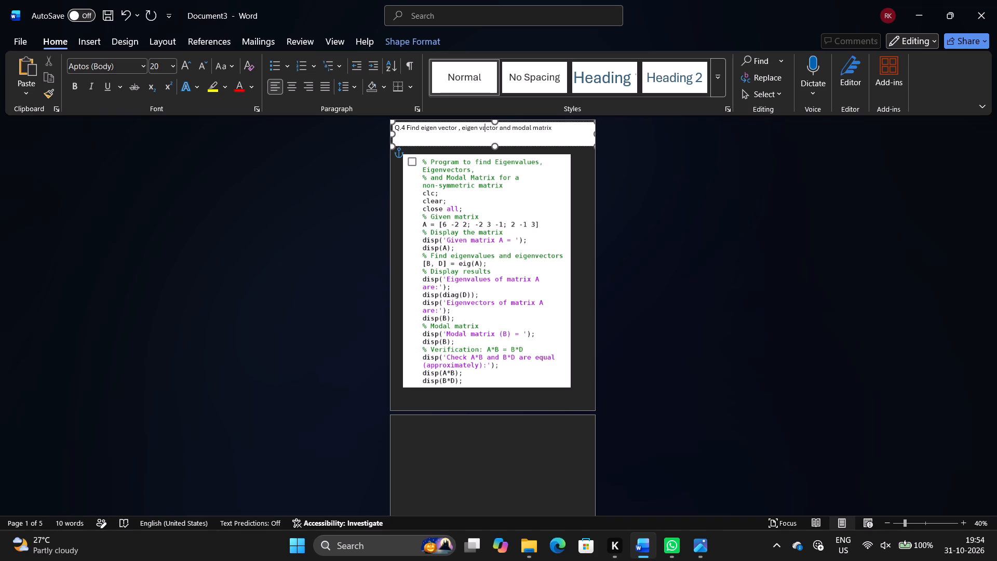
key(Left)
key(Left)
key(Left)
key(Left)
key(BackSpace)
key(BackSpace)
key(BackSpace)
key(BackSpace)
key(BackSpace)
key(BackSpace)
key(BackSpace)
key(BackSpace)
key(BackSpace)
key(BackSpace)
key(BackSpace)
key(BackSpace)
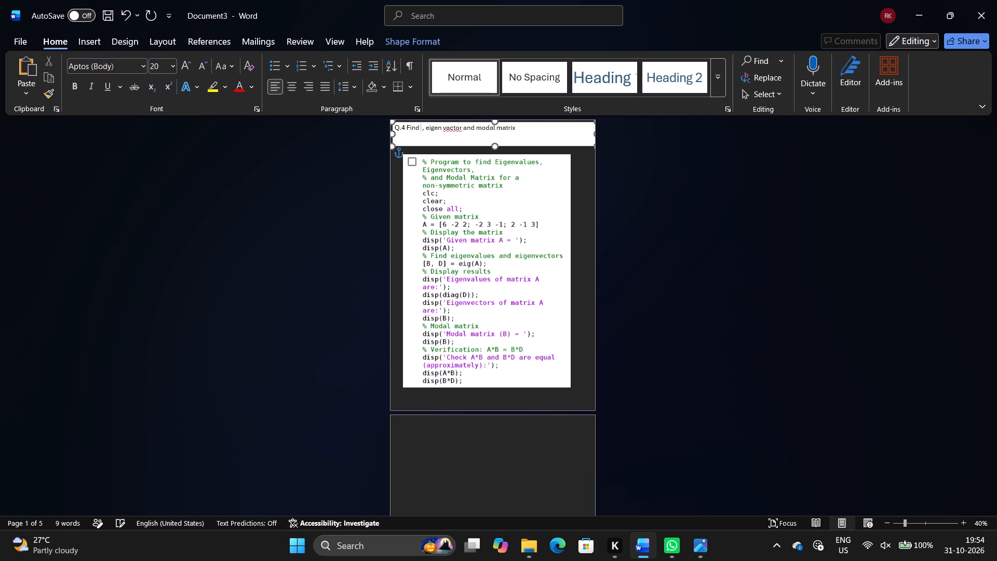
text(eigen)
key(space)
text(values)
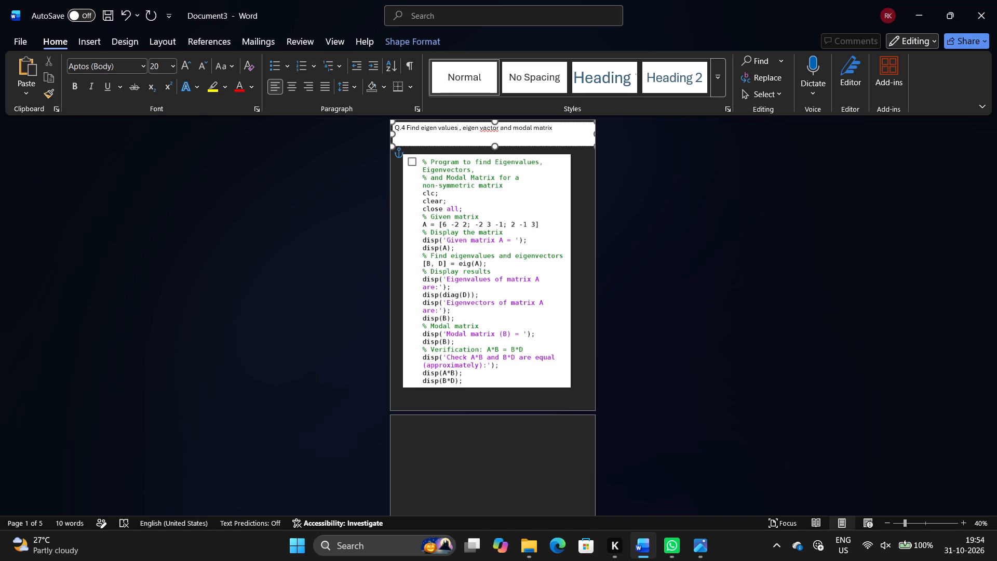
Enlarge the eigenvalue code picture proportionally from its lower-right corner until it nearly reaches the first page's bottom edge.
click(506, 249)
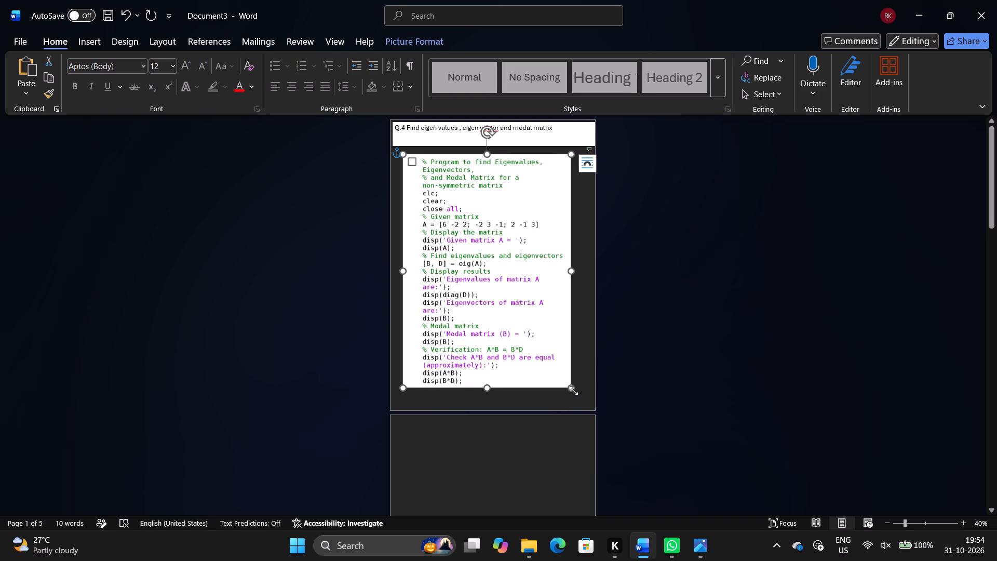
drag(574, 391, 582, 400)
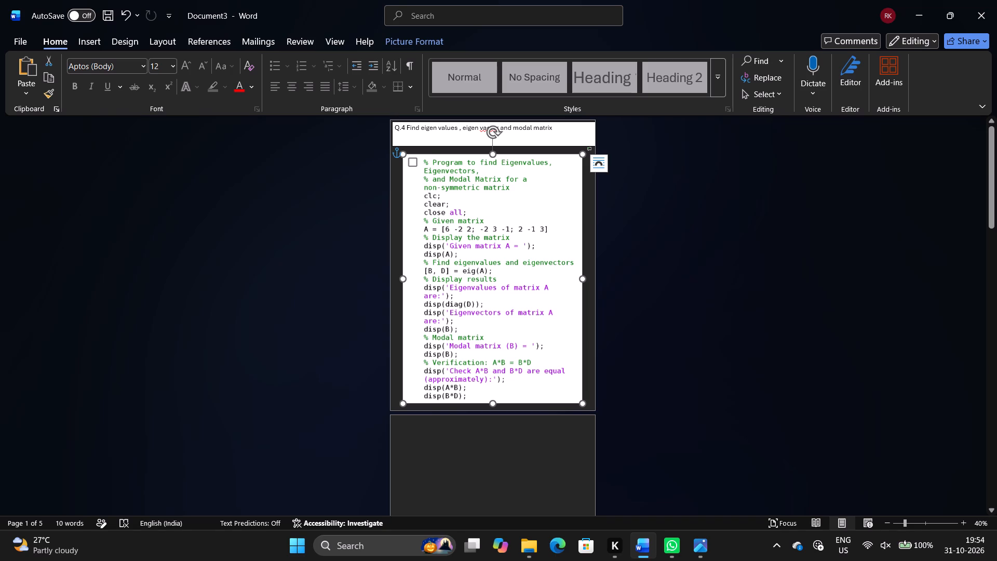
Set the font size of the whole Q.4 heading text to 24 and deselect it.
click(436, 129)
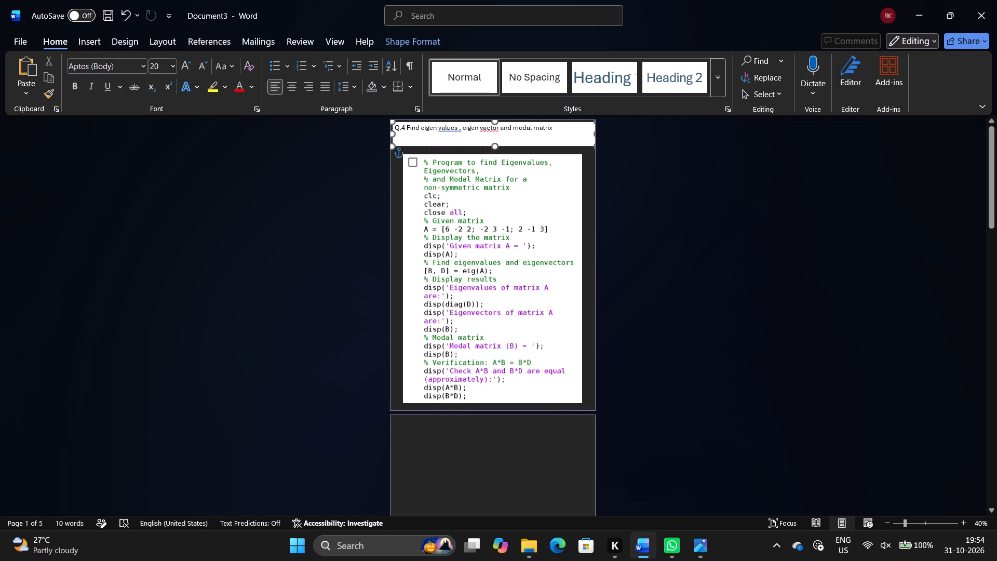
drag(569, 133, 395, 140)
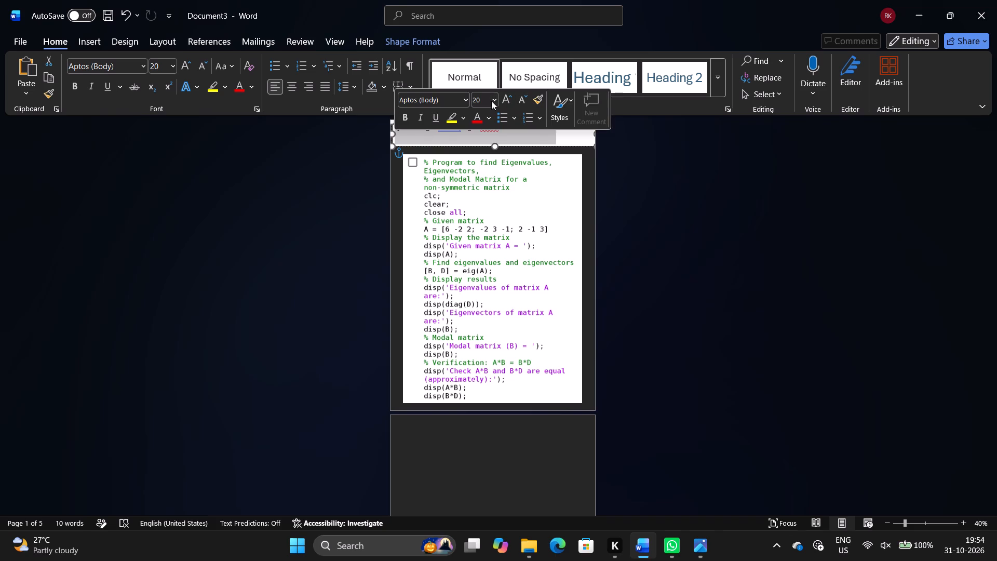
click(491, 101)
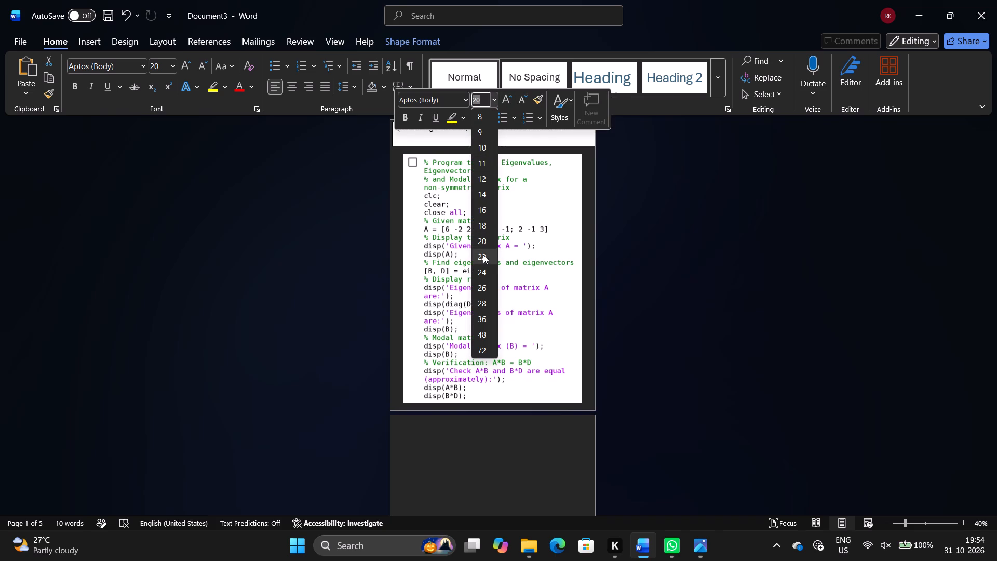
click(482, 267)
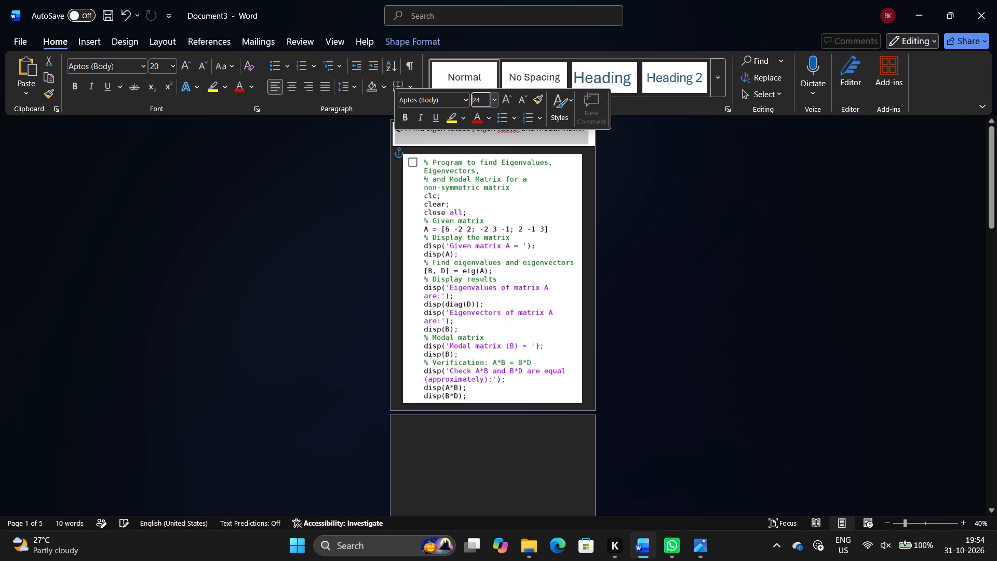
click(634, 176)
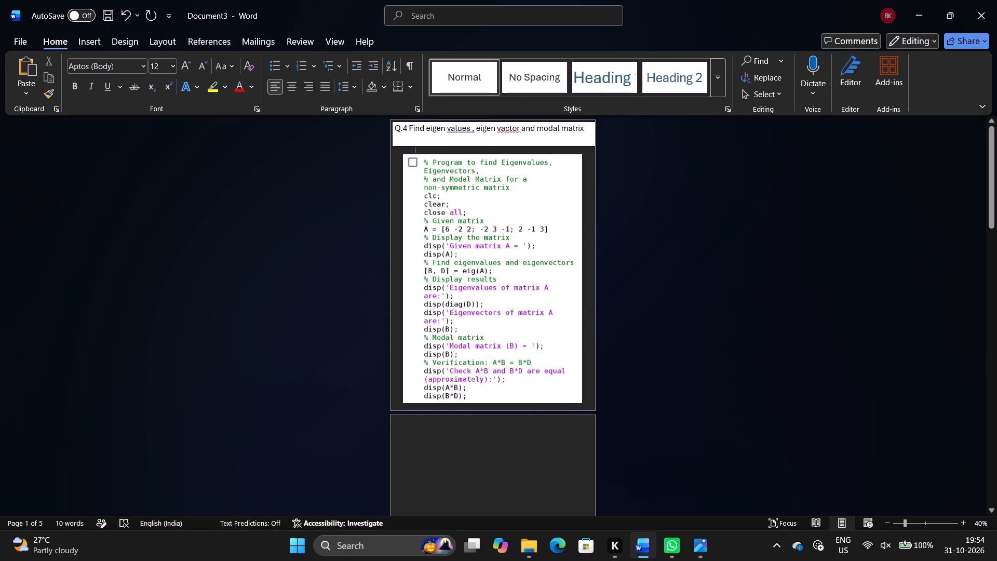
click(330, 259)
click(230, 303)
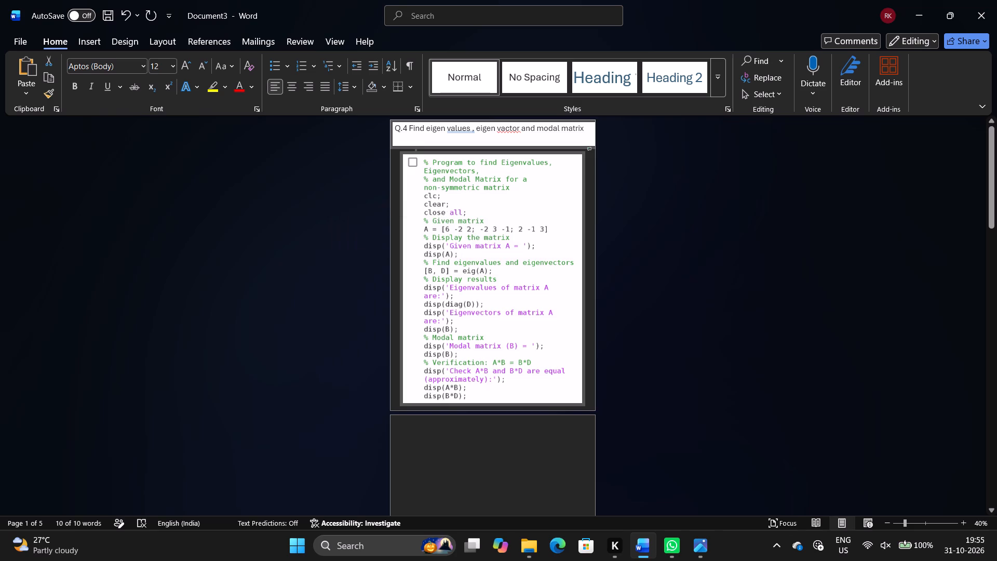
click(230, 303)
click(701, 219)
scroll(300, 343, down, 2)
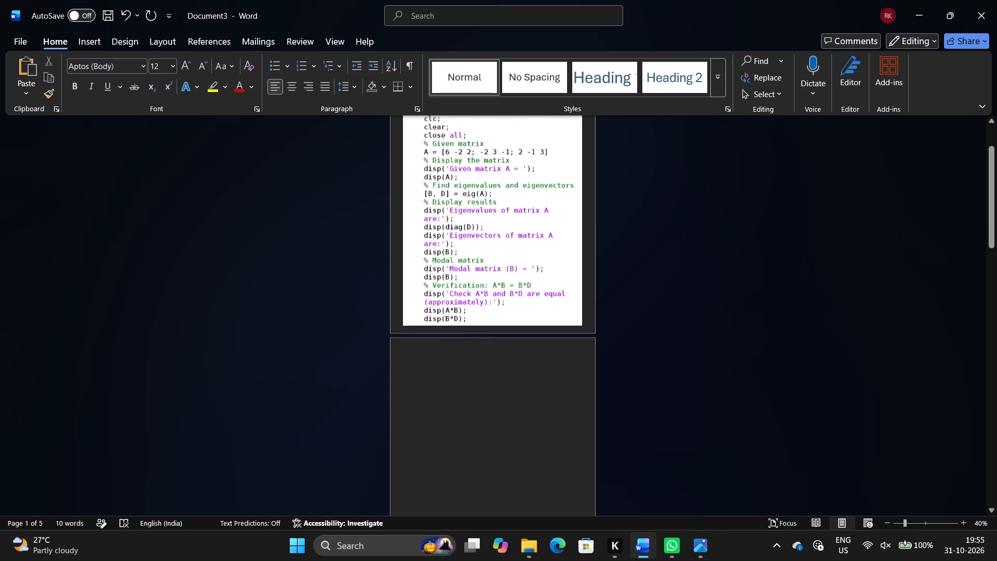
scroll(300, 343, down, 1)
click(461, 427)
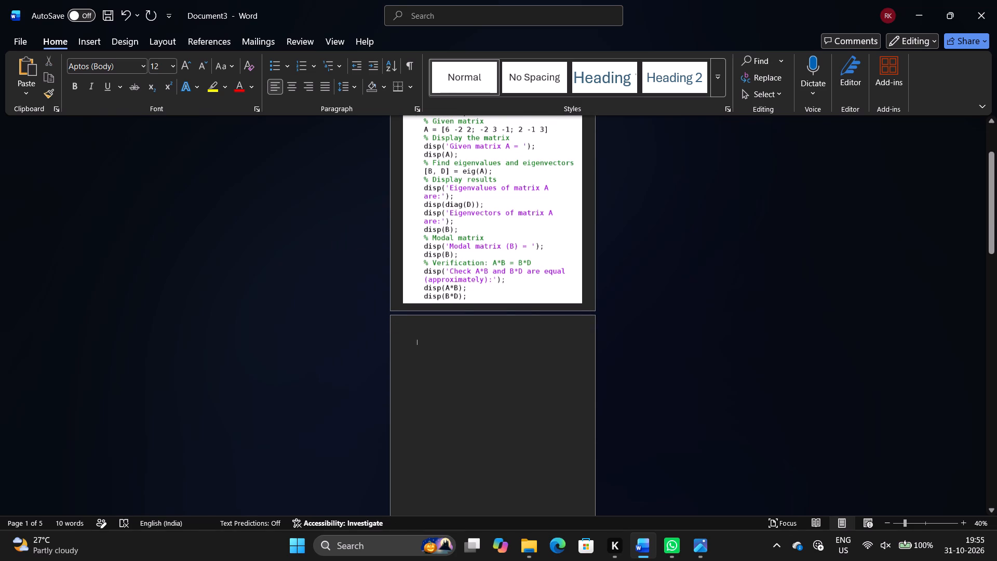
click(84, 41)
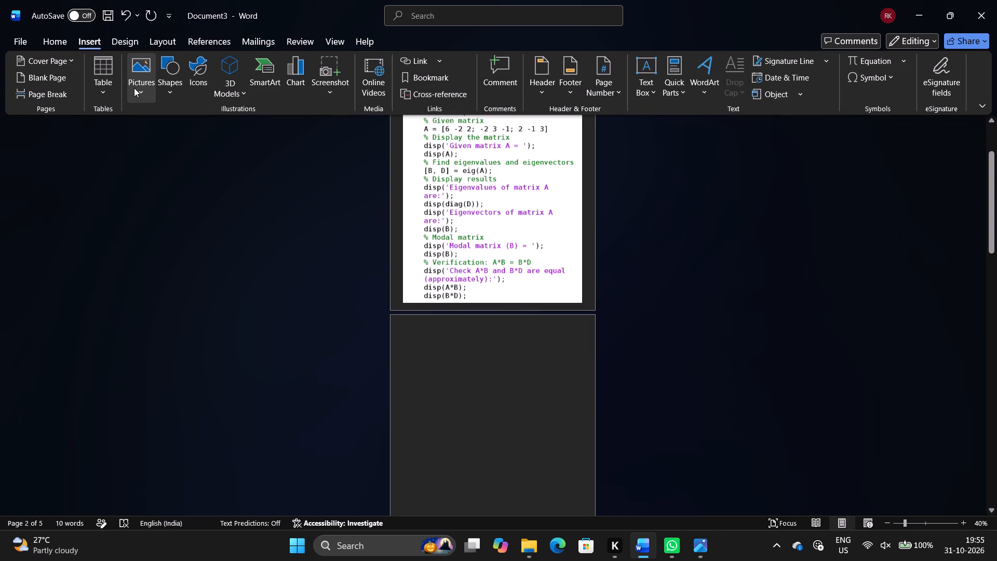
click(133, 87)
click(164, 133)
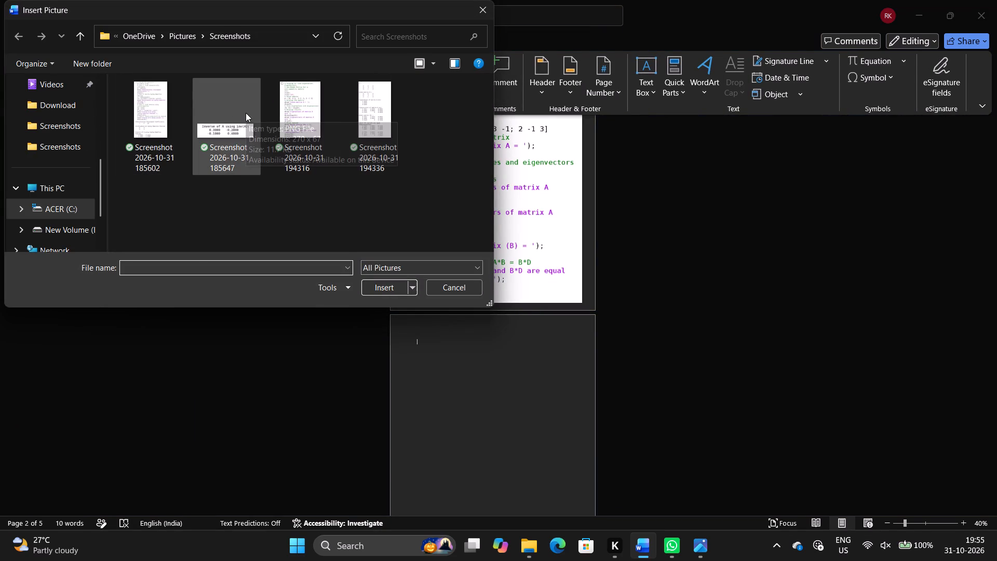
double_click(383, 103)
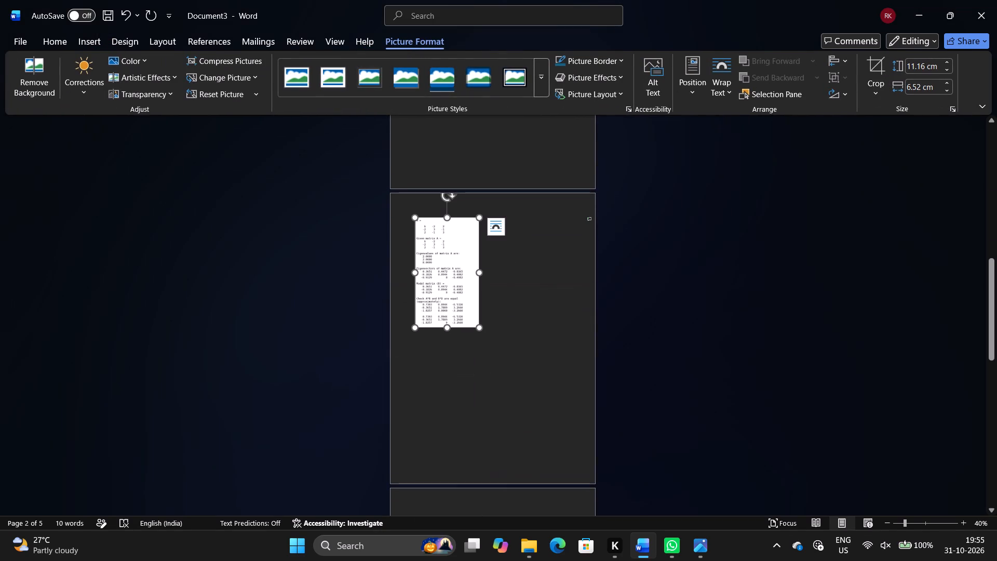
Give the inserted output picture square text wrapping and fix its position on the page.
drag(463, 284, 465, 136)
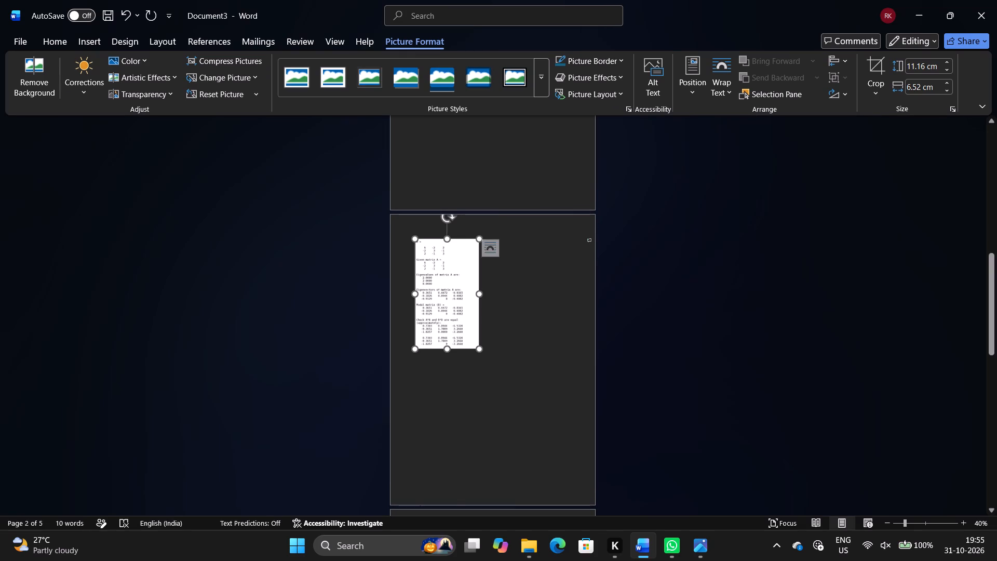
drag(440, 267, 447, 171)
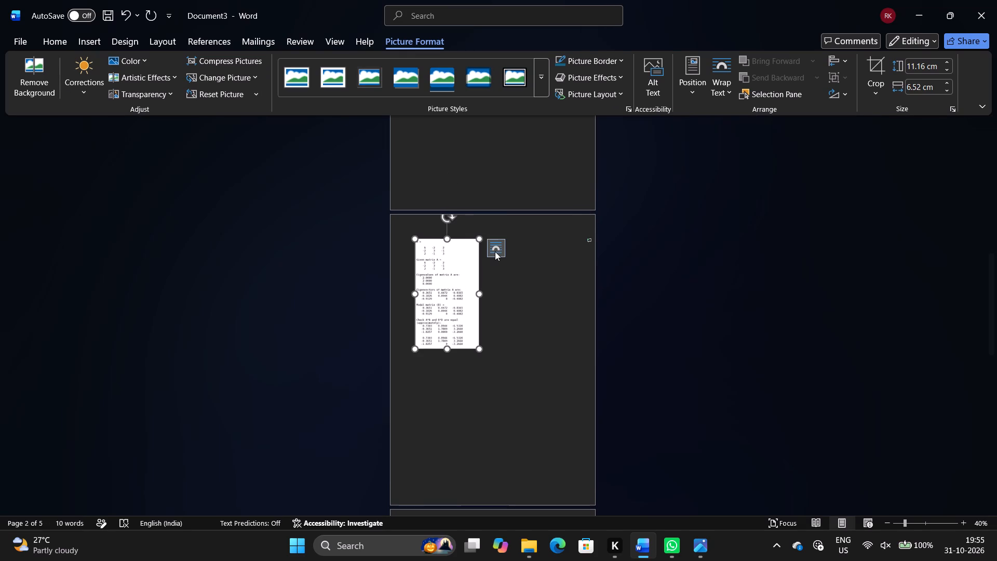
click(495, 251)
click(534, 343)
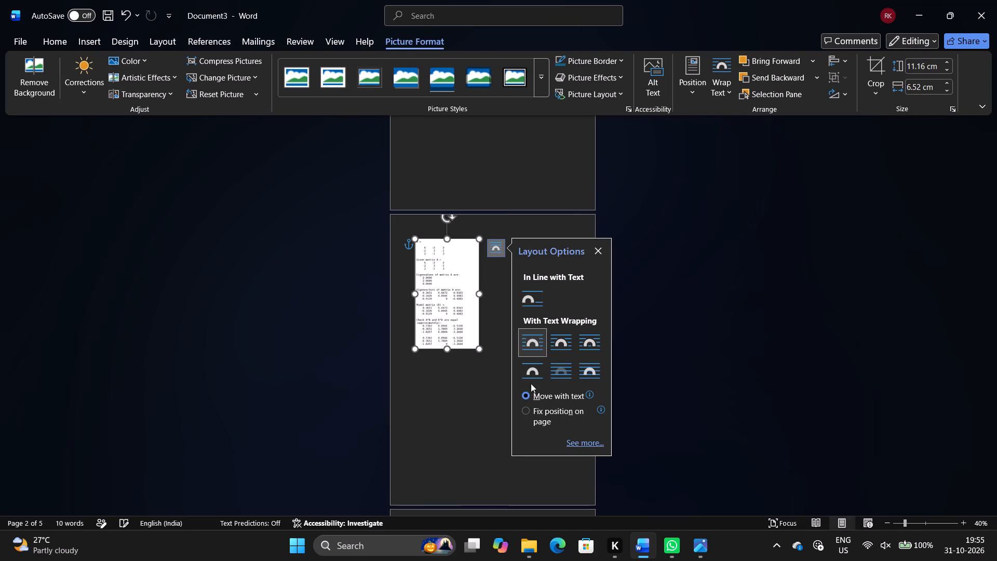
click(525, 414)
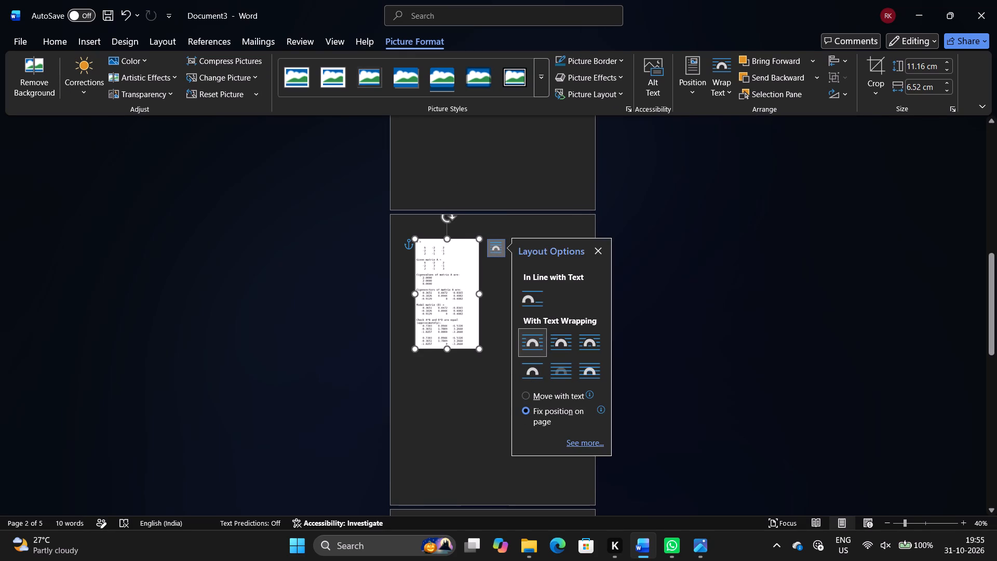
Move the output picture up to the top-left corner area of the second page, directly after the code page.
drag(450, 290, 468, 153)
scroll(467, 250, up, 3)
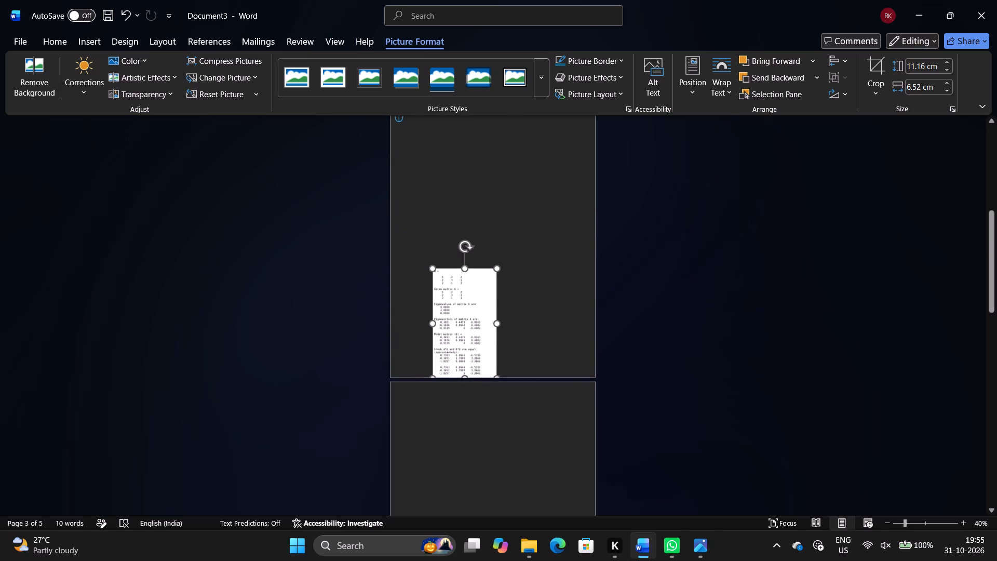
scroll(467, 250, up, 3)
drag(467, 404, 460, 263)
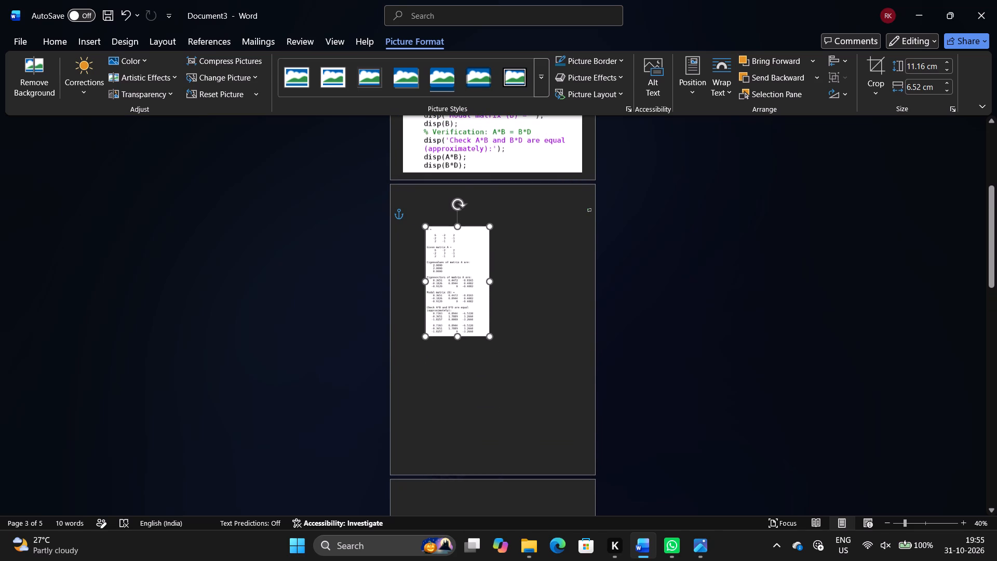
drag(460, 263, 438, 232)
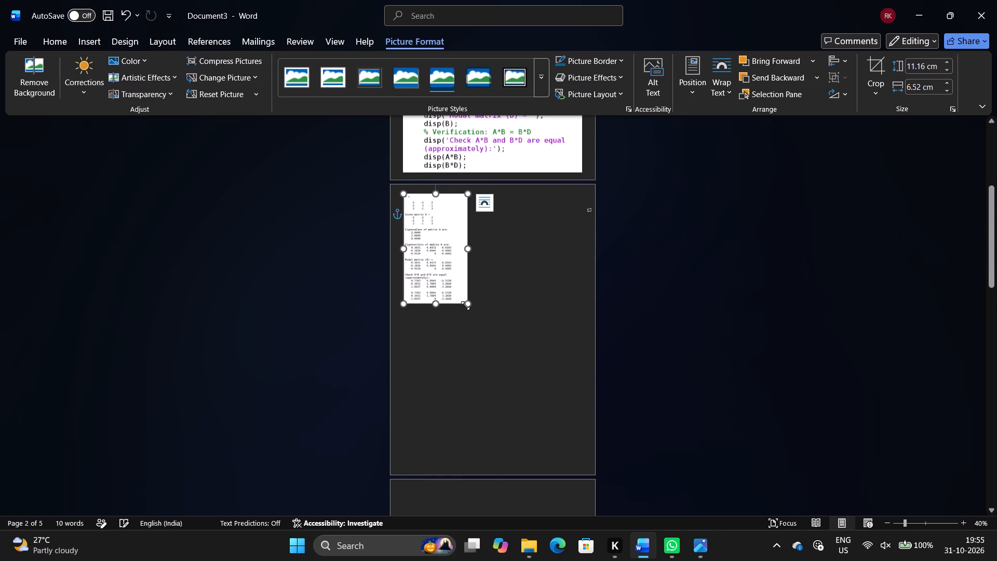
Enlarge the output picture to about 28.43 cm high by 16.62 cm wide, position it to fill the second page, and deselect it.
drag(470, 308, 561, 362)
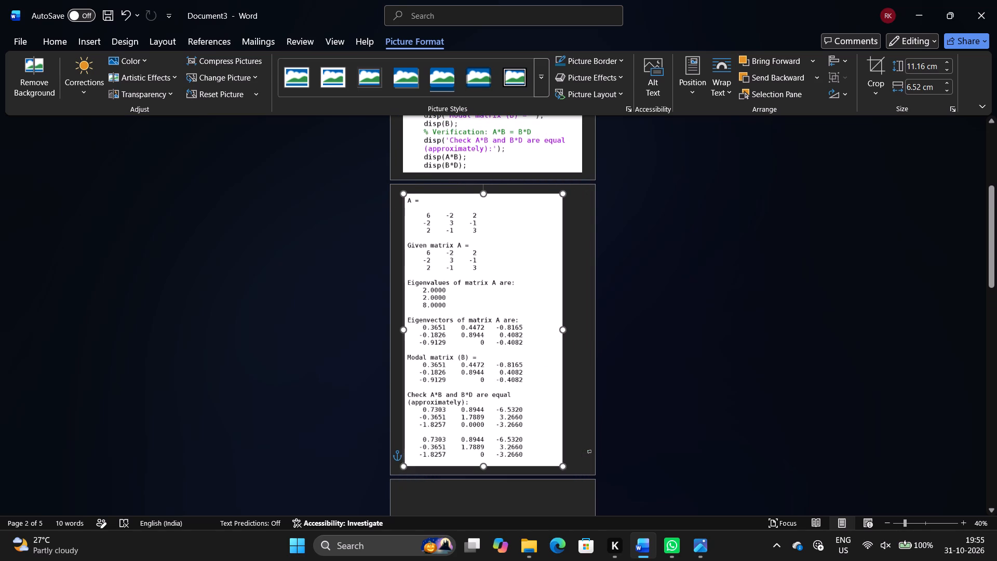
drag(561, 362, 557, 360)
drag(479, 349, 492, 349)
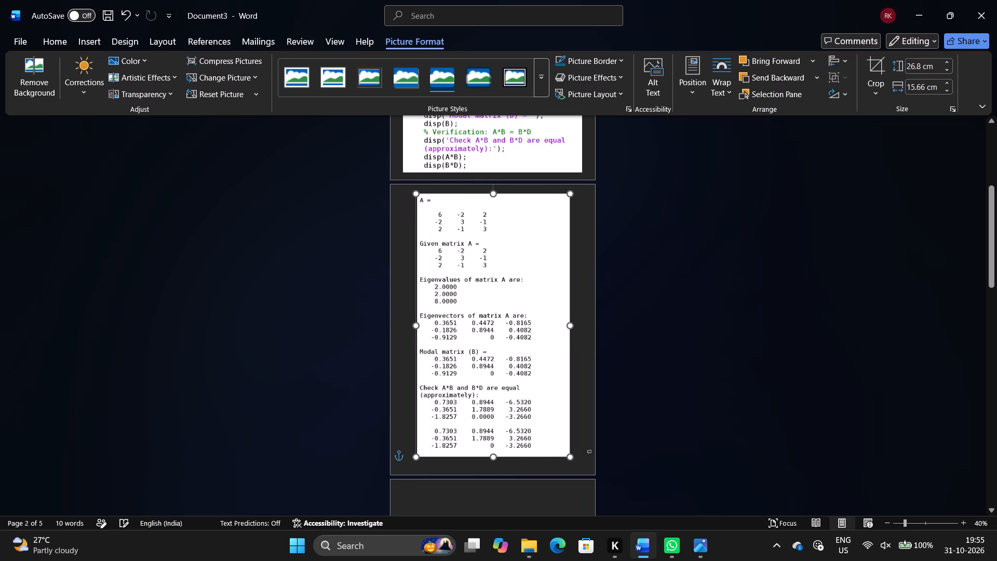
drag(492, 349, 478, 340)
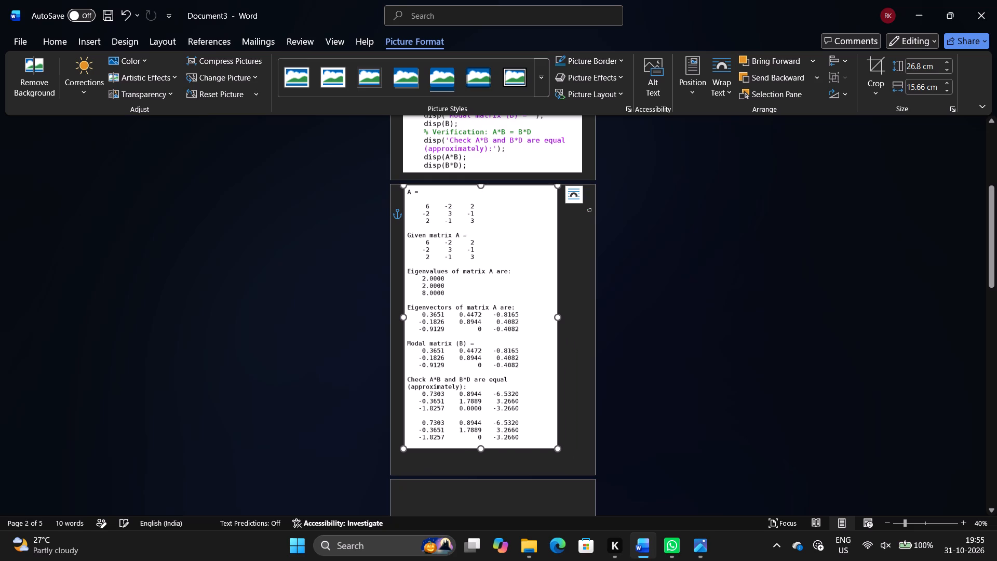
drag(558, 448, 569, 448)
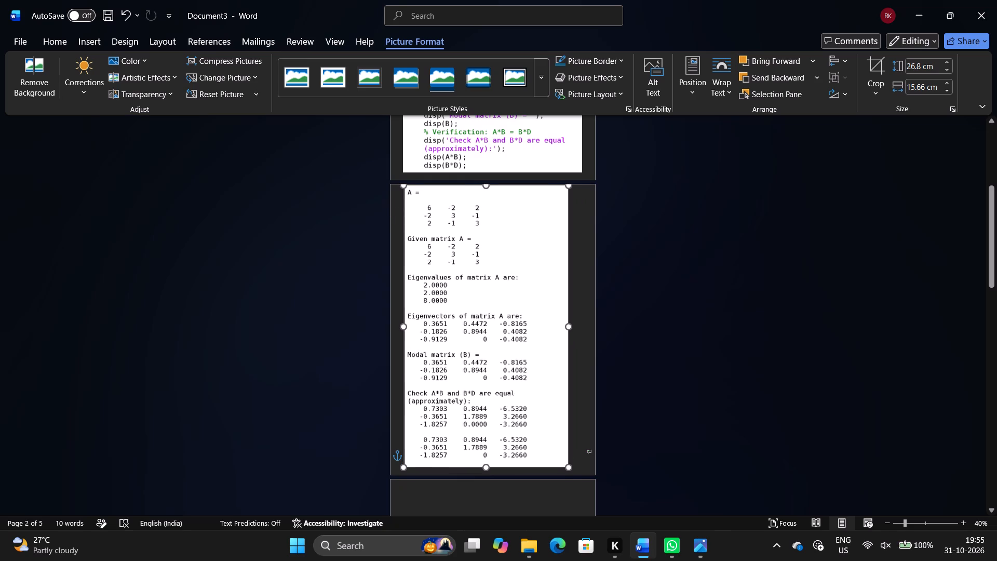
drag(569, 448, 567, 433)
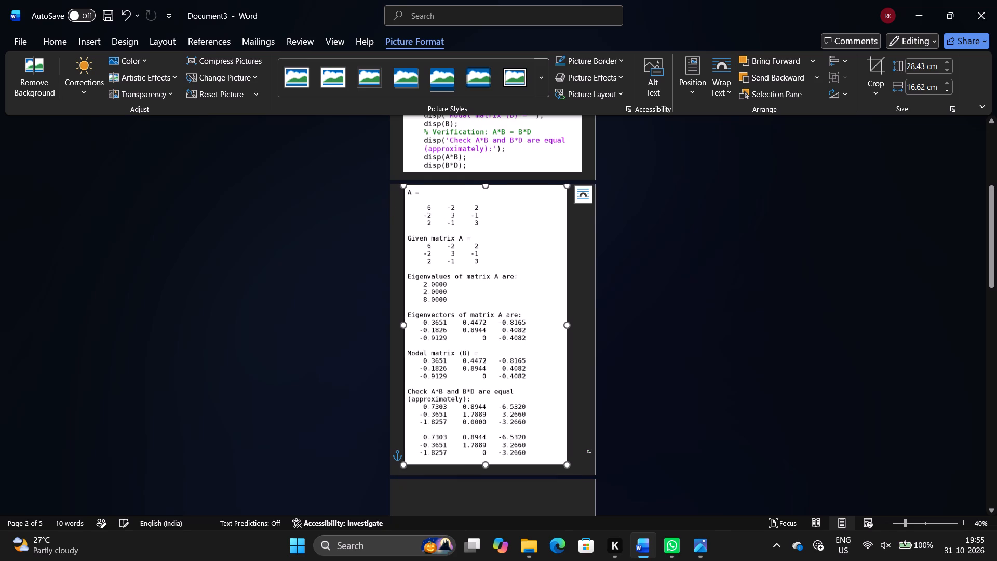
drag(481, 345, 486, 344)
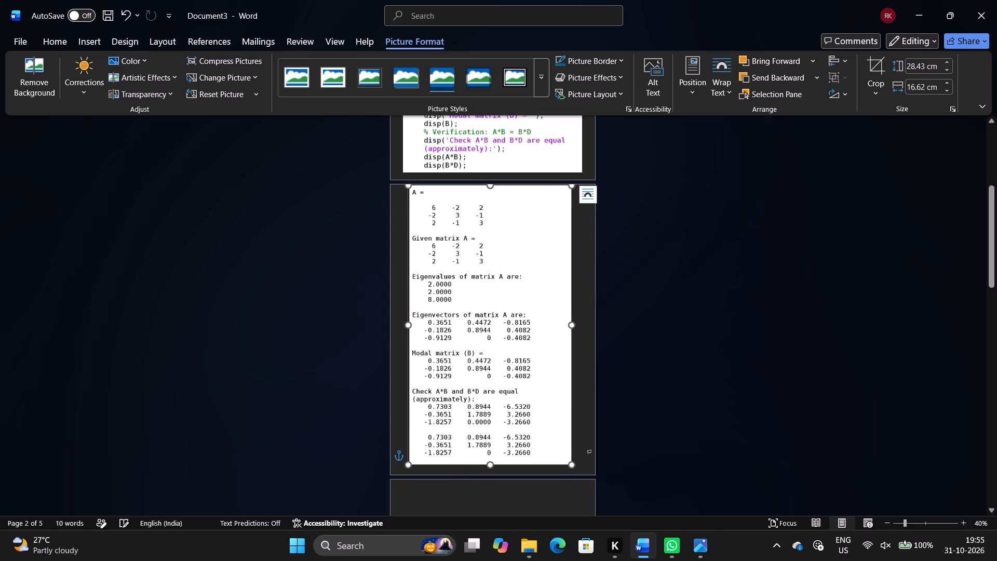
click(740, 262)
Delete the blank fifth page at the end of the document.
scroll(177, 326, down, 3)
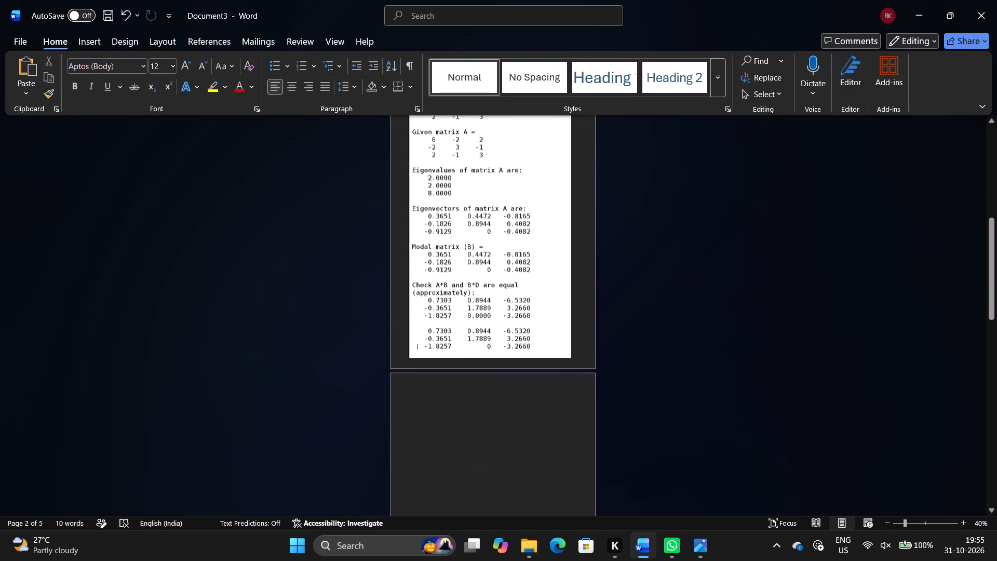
scroll(177, 326, down, 14)
scroll(177, 326, down, 10)
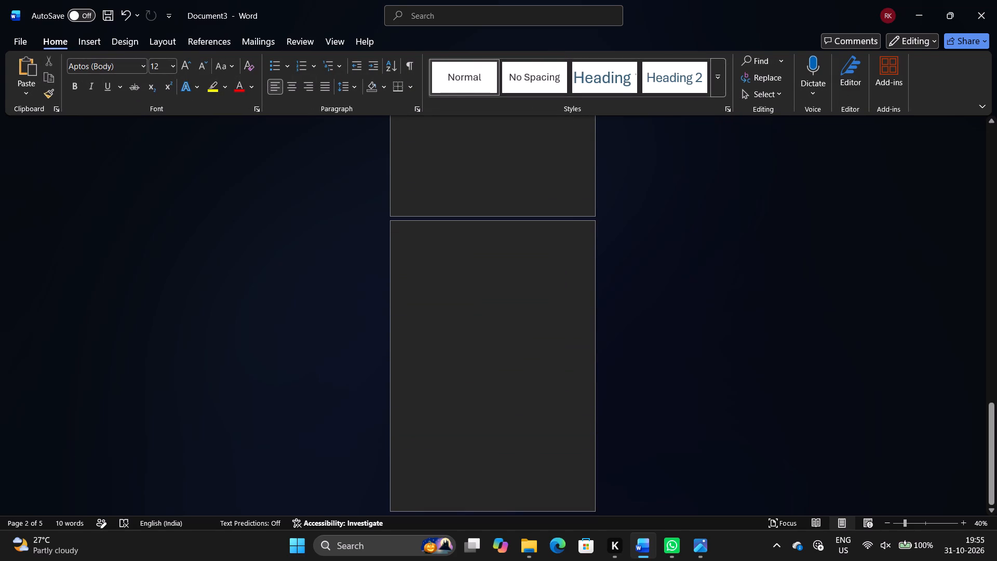
click(533, 273)
key(Delete)
key(Delete)
click(524, 305)
key(Delete)
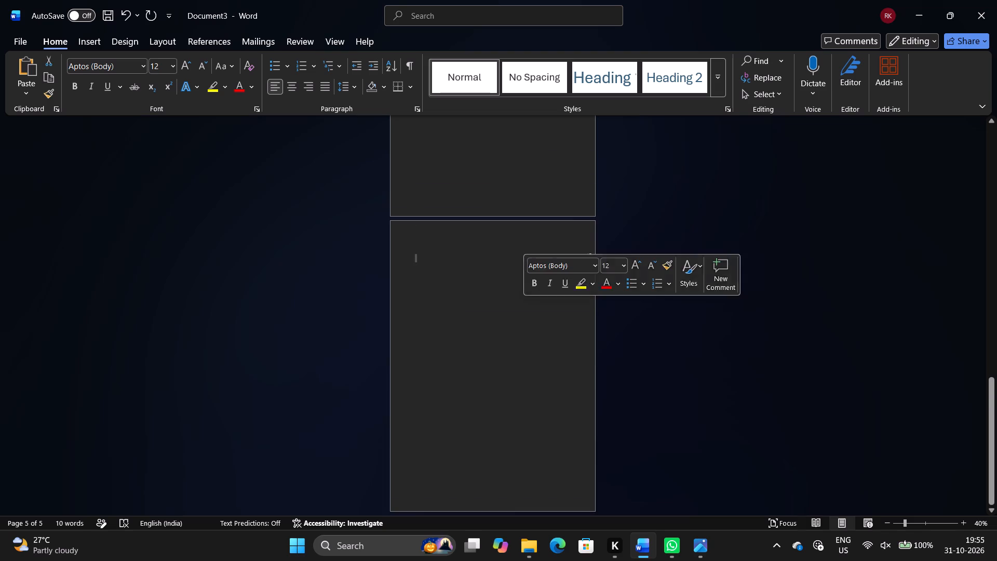
click(468, 330)
key(Delete)
Try to delete the blank third page that follows the output picture's page.
scroll(468, 330, up, 7)
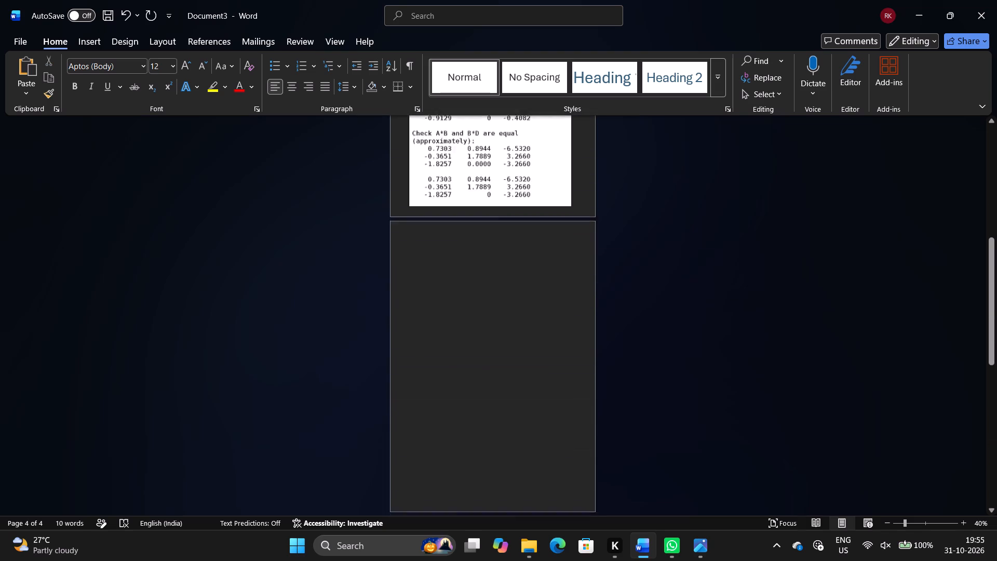
scroll(468, 330, up, 2)
scroll(468, 330, down, 8)
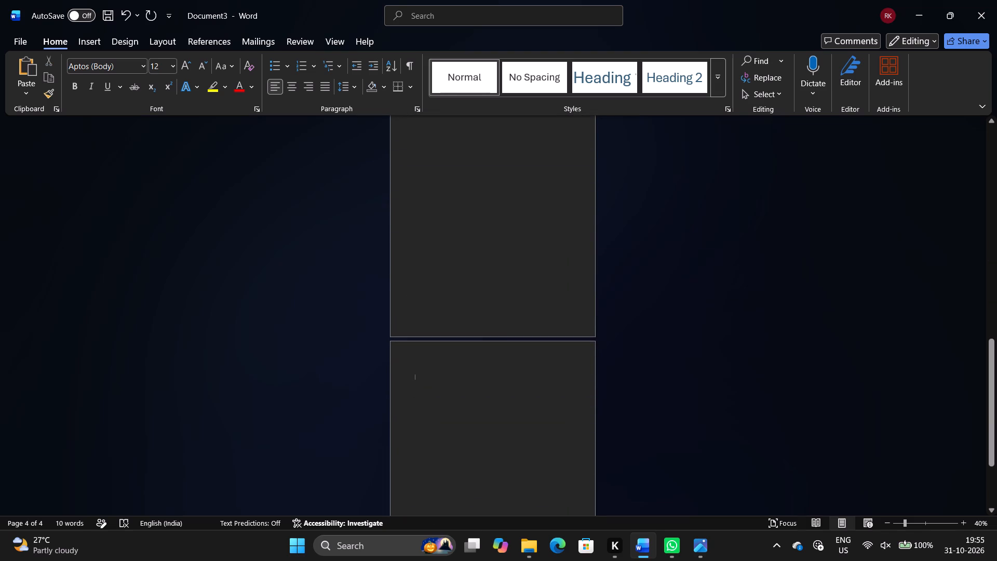
click(459, 252)
key(Delete)
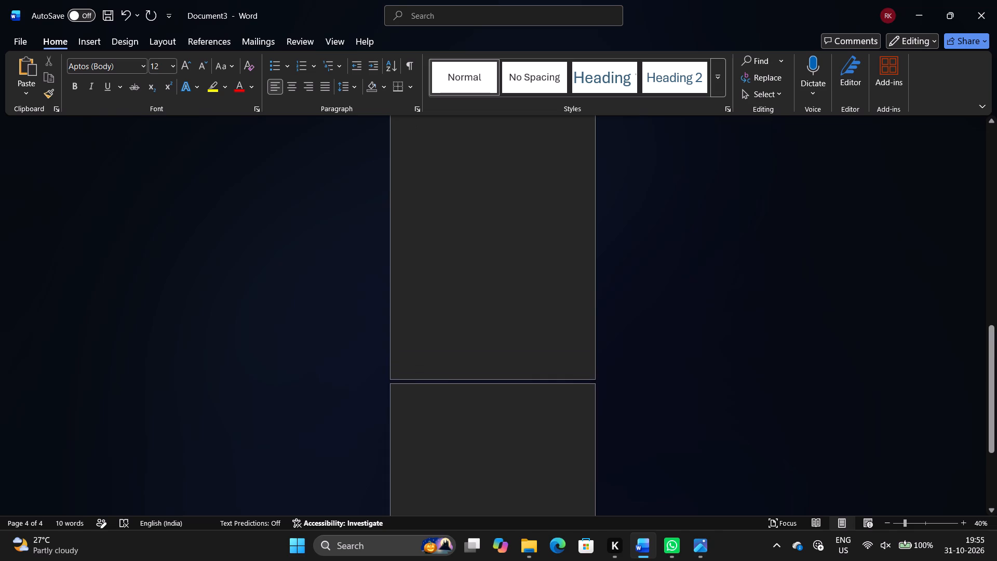
scroll(452, 376, down, 6)
Export the document as a PDF named "que 4" in the Documents folder, with the standard optimization.
scroll(452, 376, up, 10)
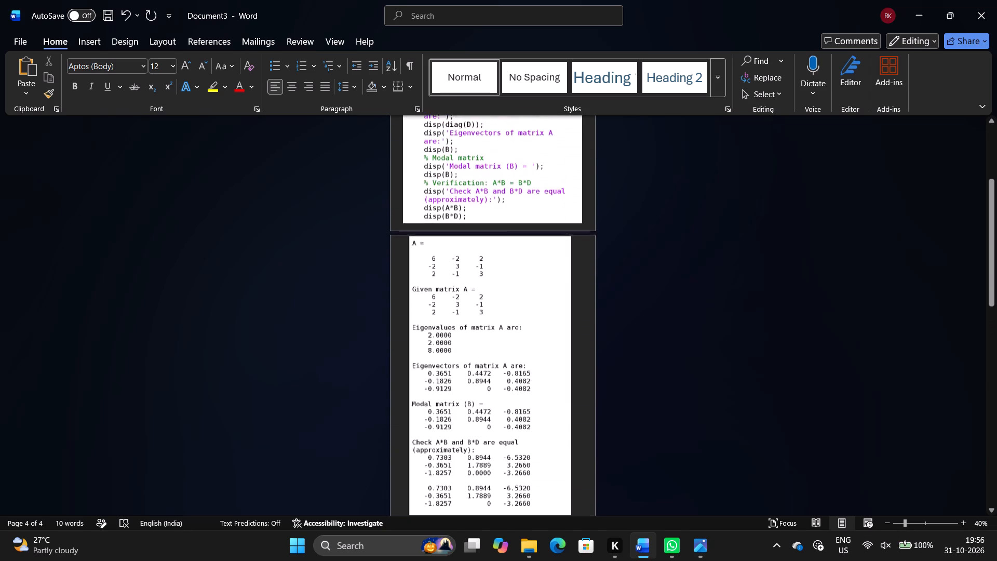
scroll(452, 376, up, 4)
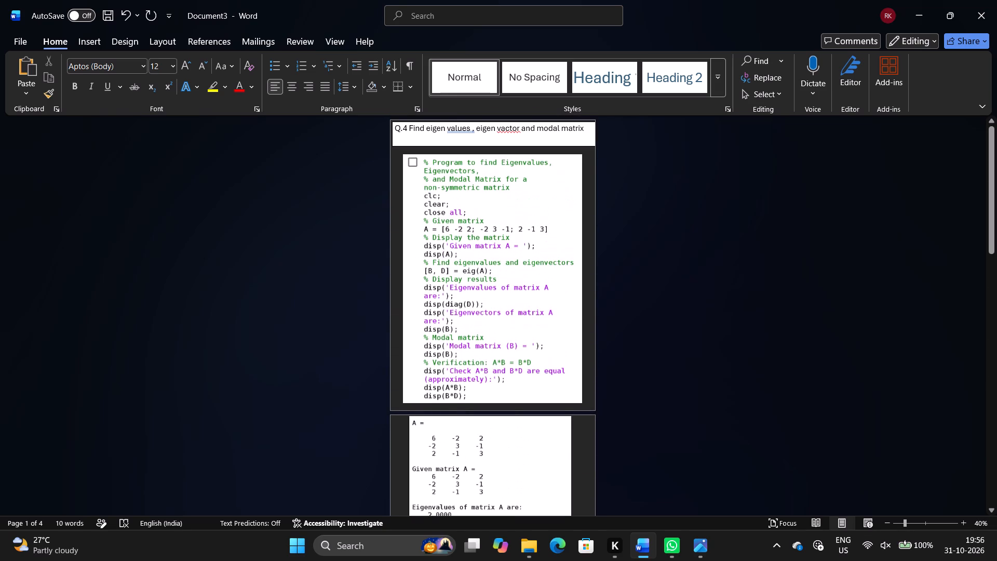
scroll(452, 376, down, 4)
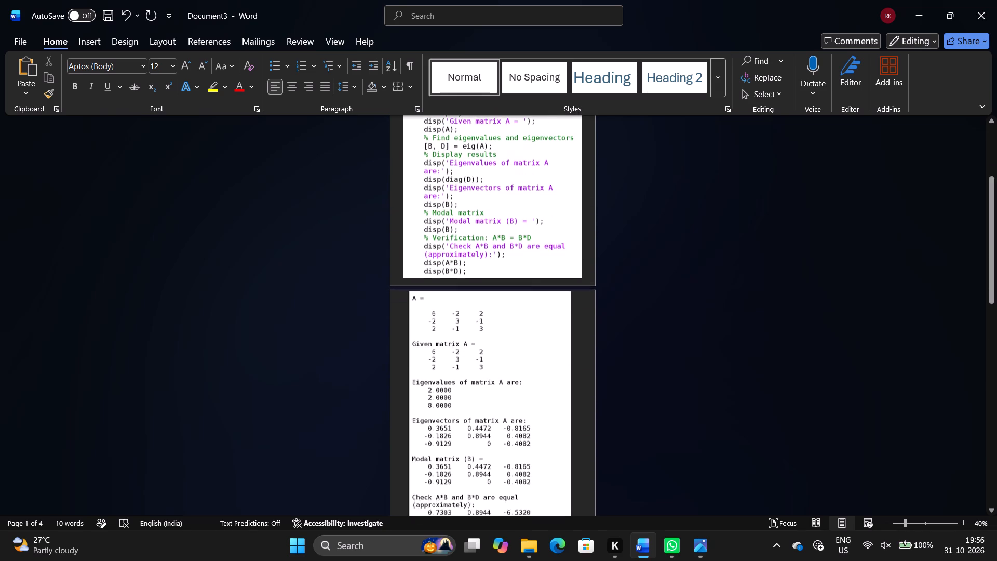
scroll(452, 376, down, 1)
click(33, 39)
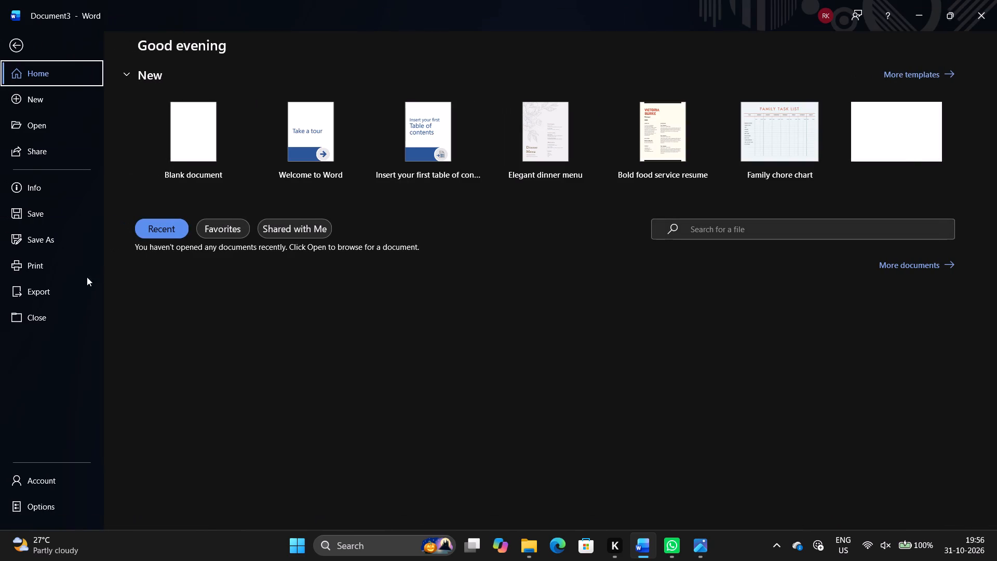
click(68, 290)
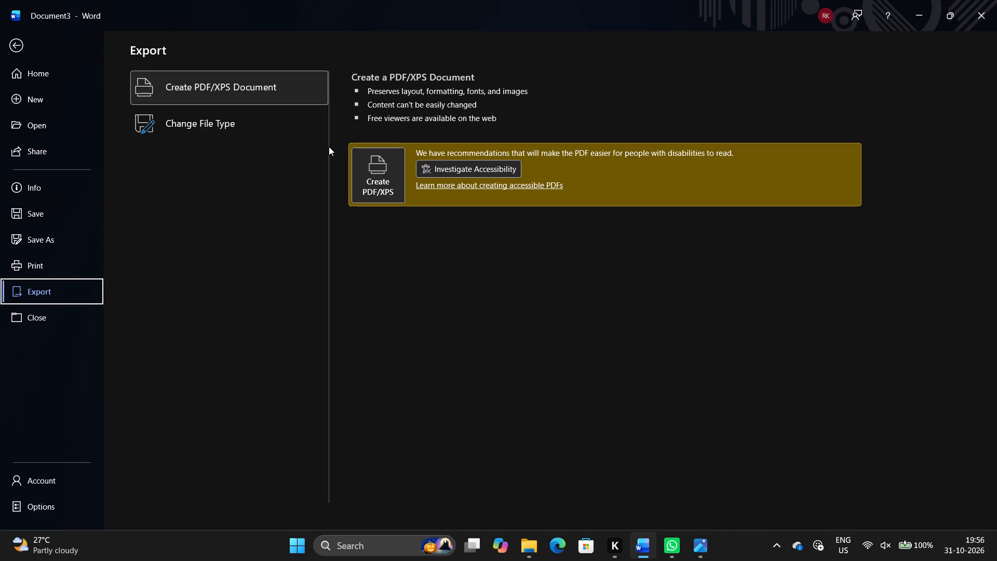
click(367, 165)
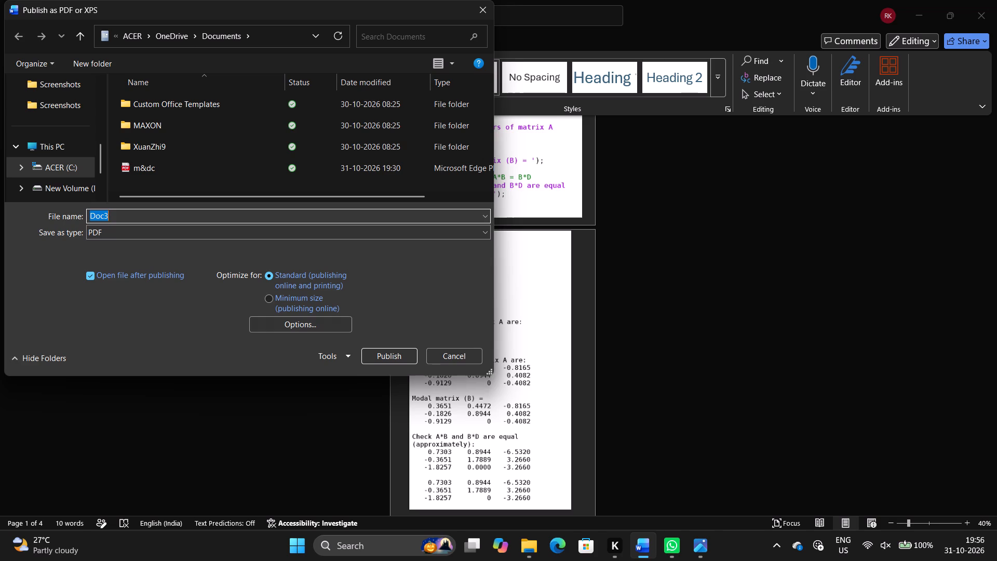
key(BackSpace)
text(que)
key(space)
key(3)
key(BackSpace)
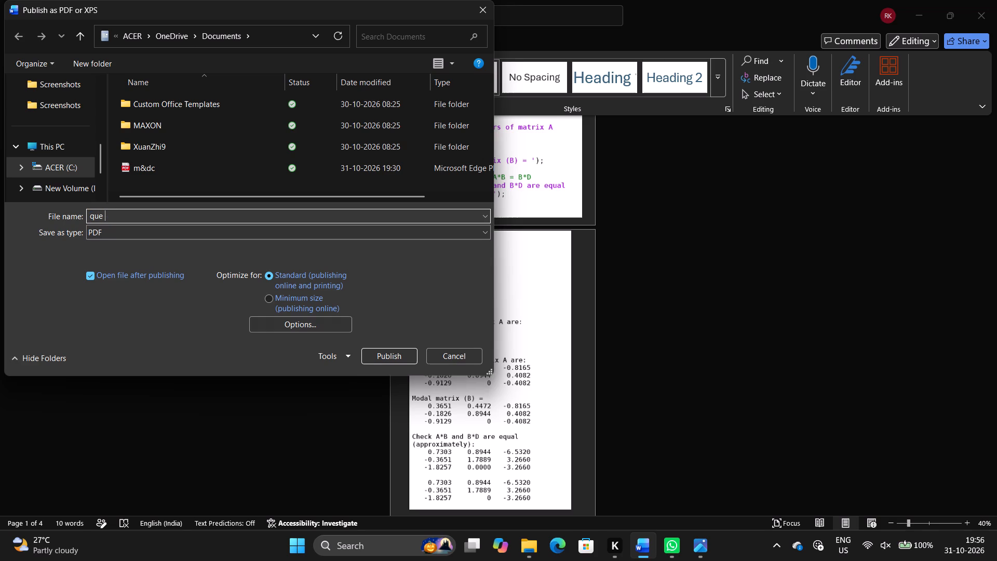
key(4)
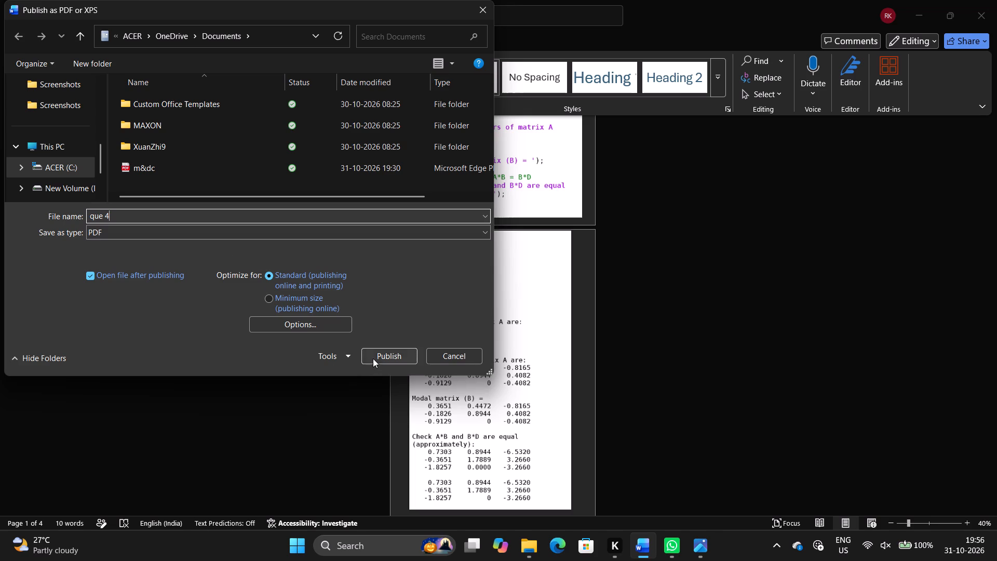
click(375, 355)
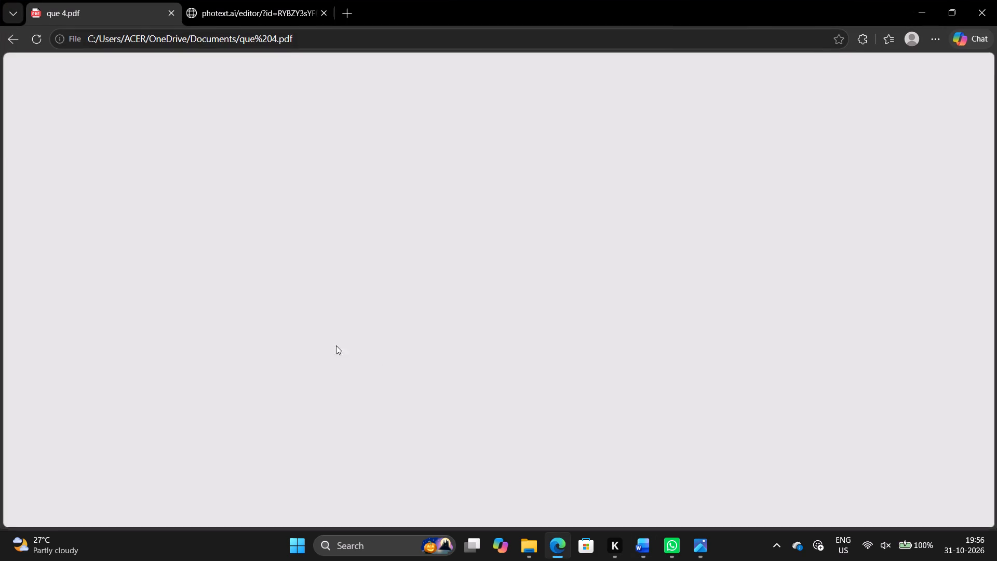
Check all pages of the exported que 4 PDF in Edge, from the blank last pages back to the Q.4 heading, and close it.
scroll(332, 342, down, 15)
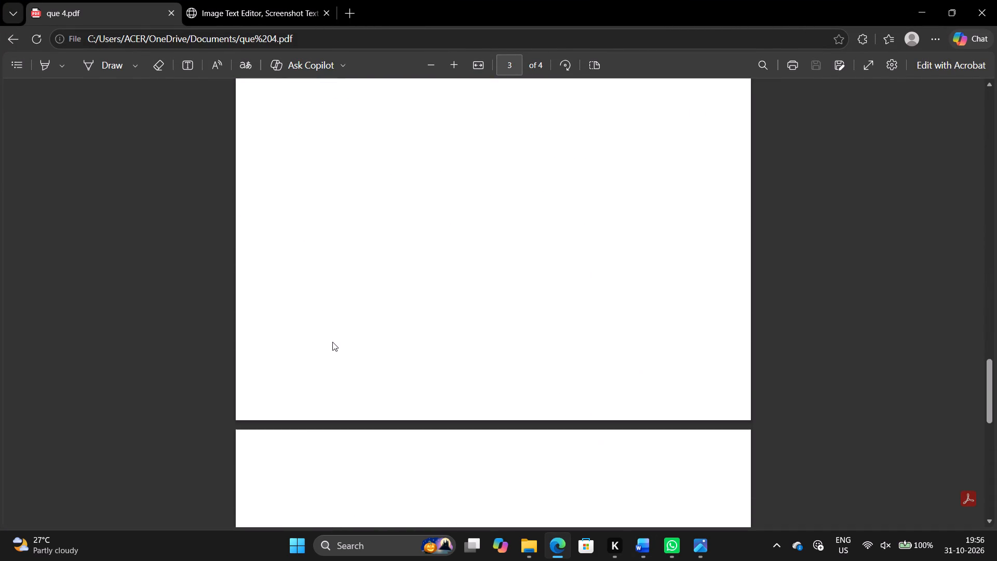
scroll(332, 342, down, 3)
click(453, 252)
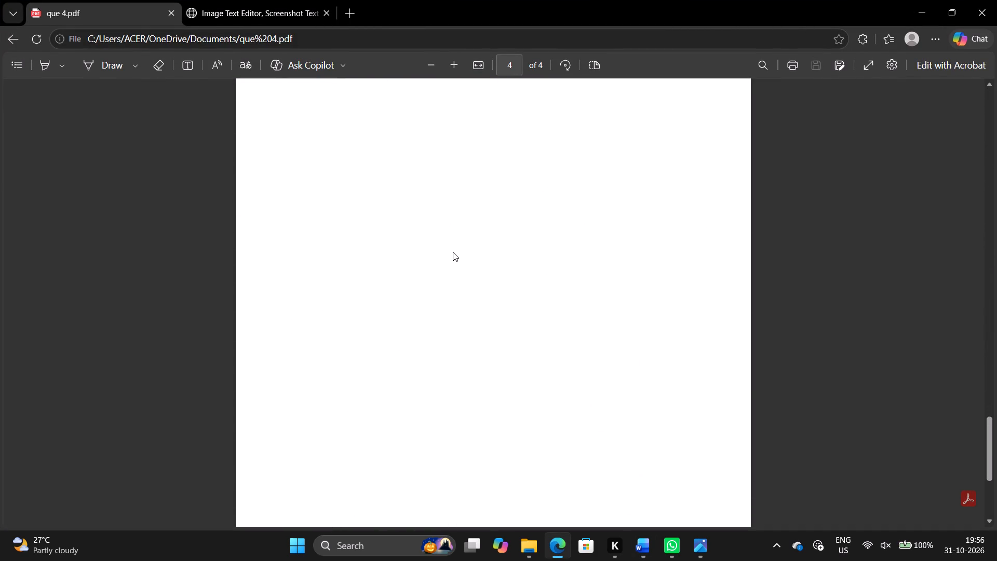
scroll(453, 252, up, 17)
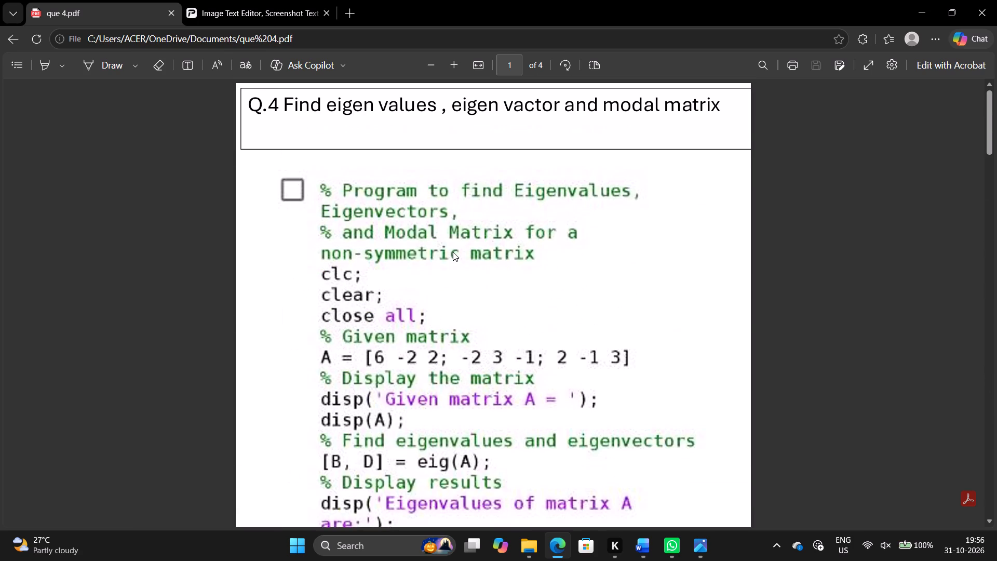
click(996, 0)
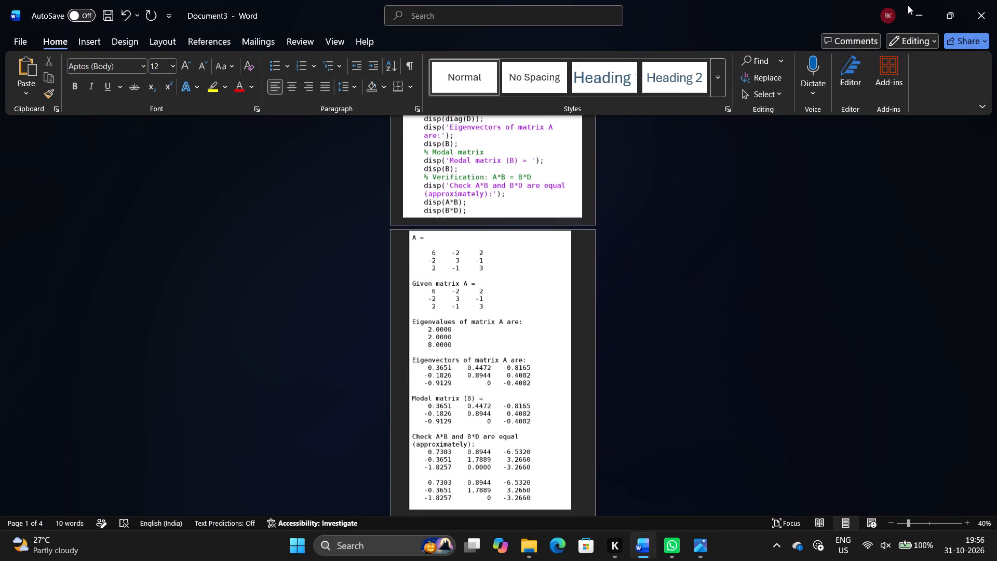
Minimize the Word document and switch to the Photos window showing the Cayley-Hamilton code screenshot.
click(908, 5)
click(0, 119)
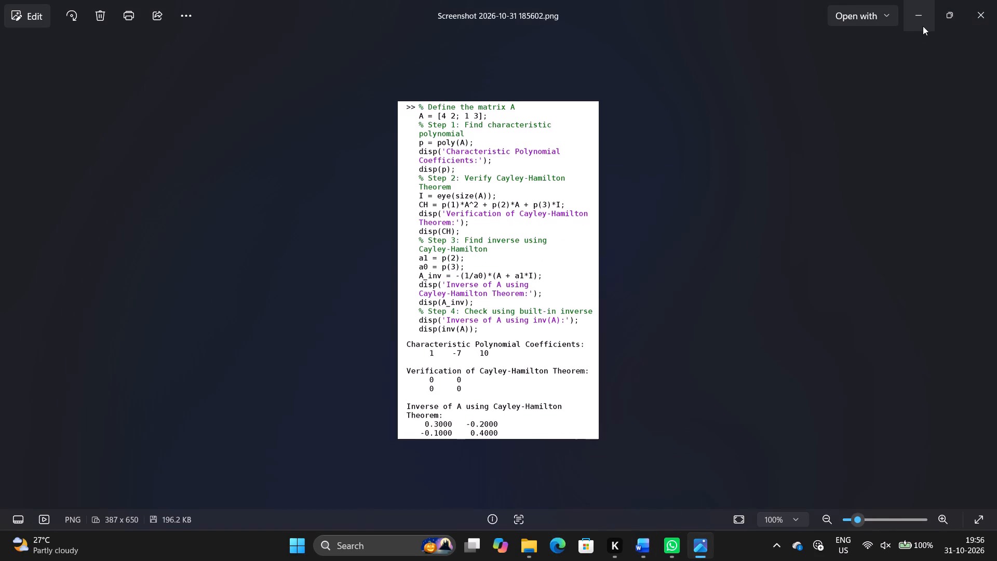